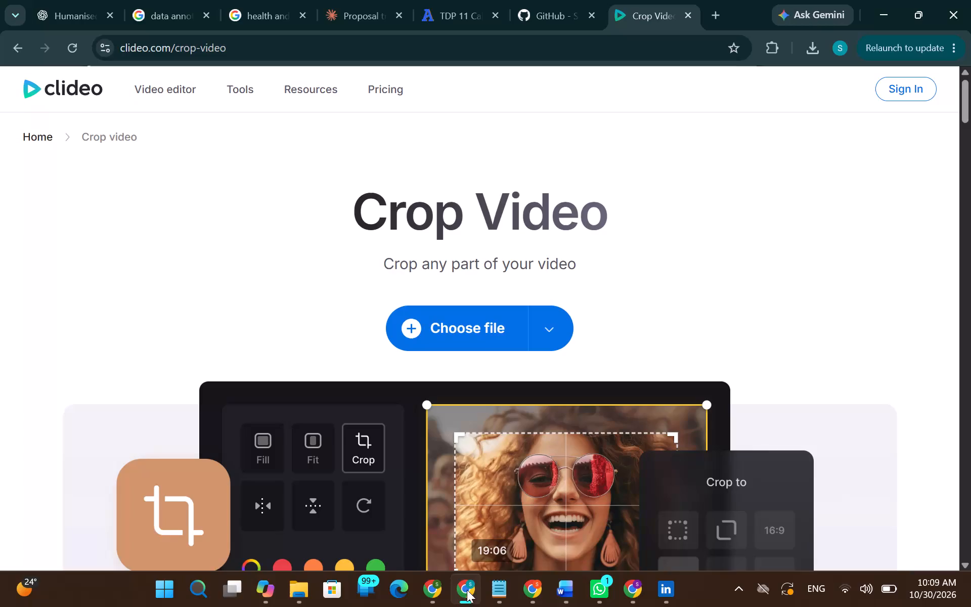
Review the third page of the TDP 11 application form, checking the TRL, Deliverables text and file upload questions through question 14.
left_click(583, 0)
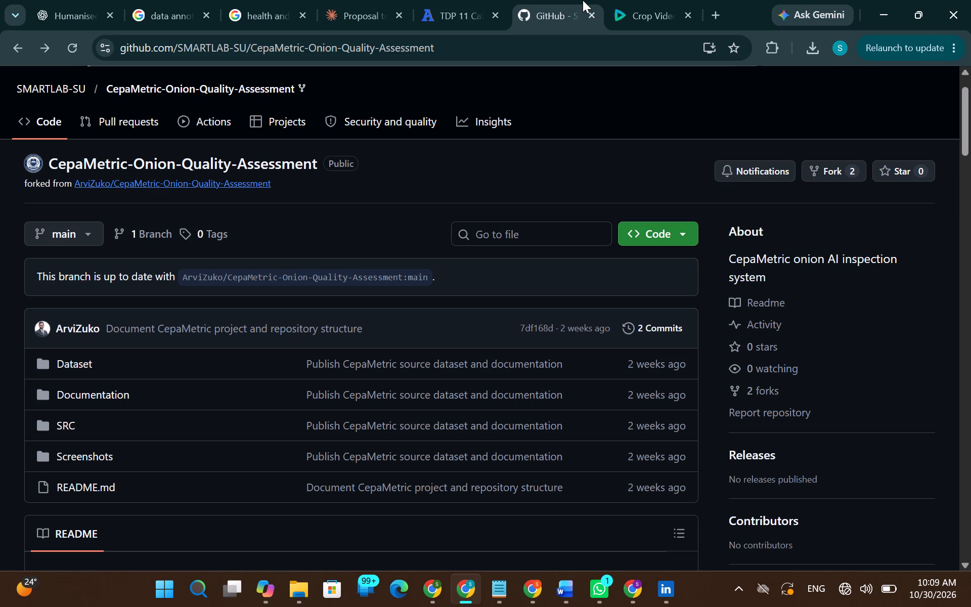
left_click(475, 0)
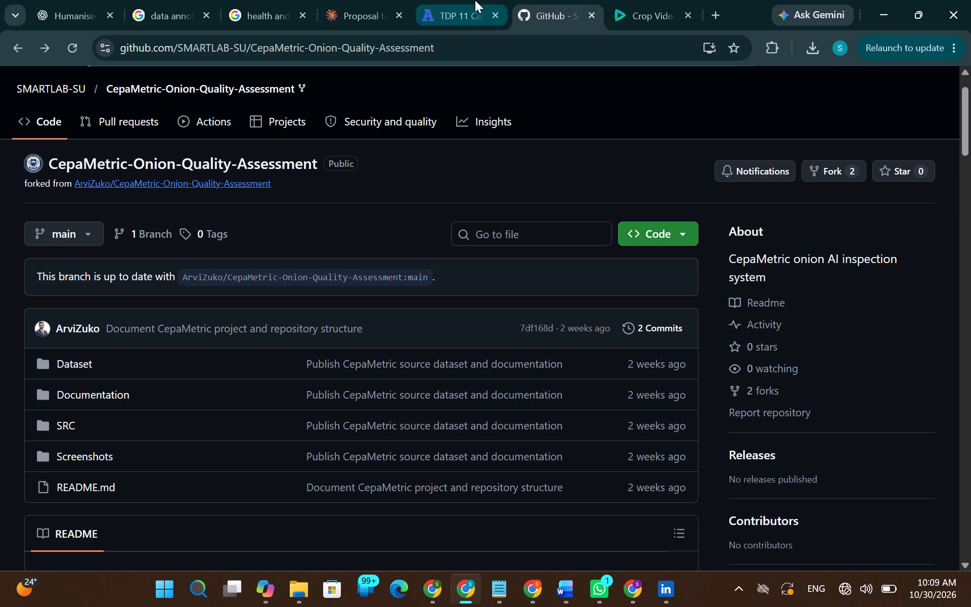
scroll(440, 234, "up", 2)
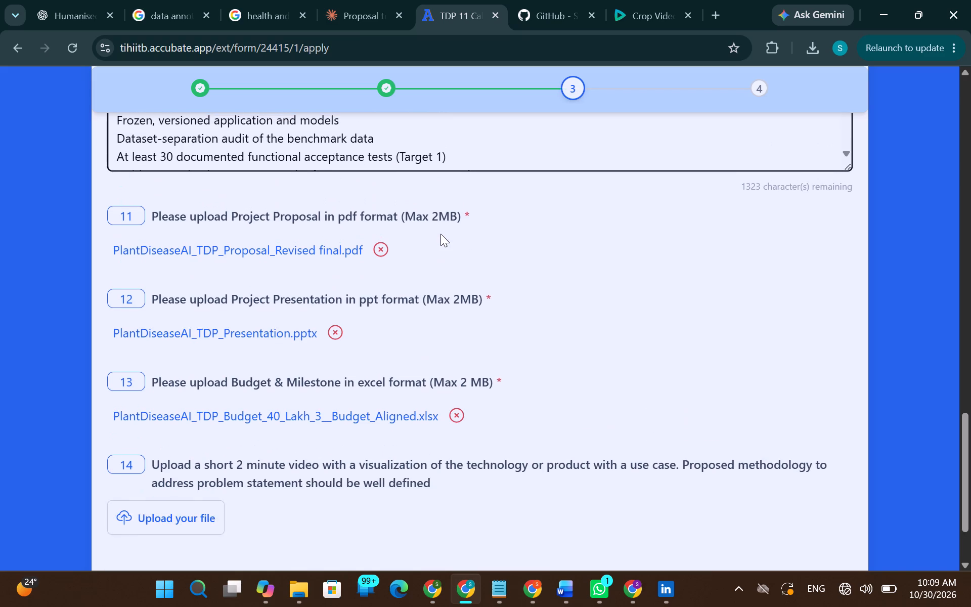
scroll(440, 234, "down", 1)
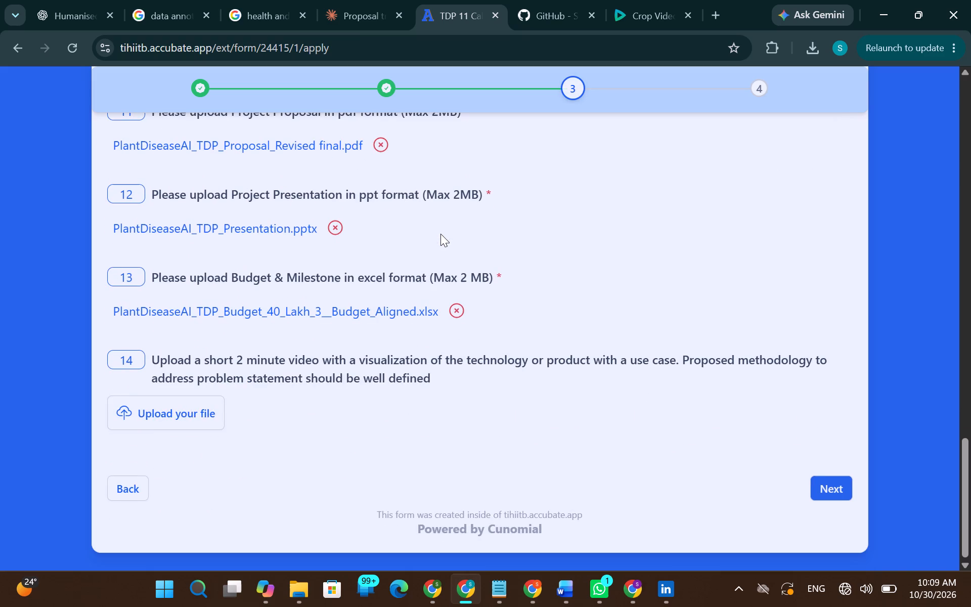
scroll(440, 234, "up", 7)
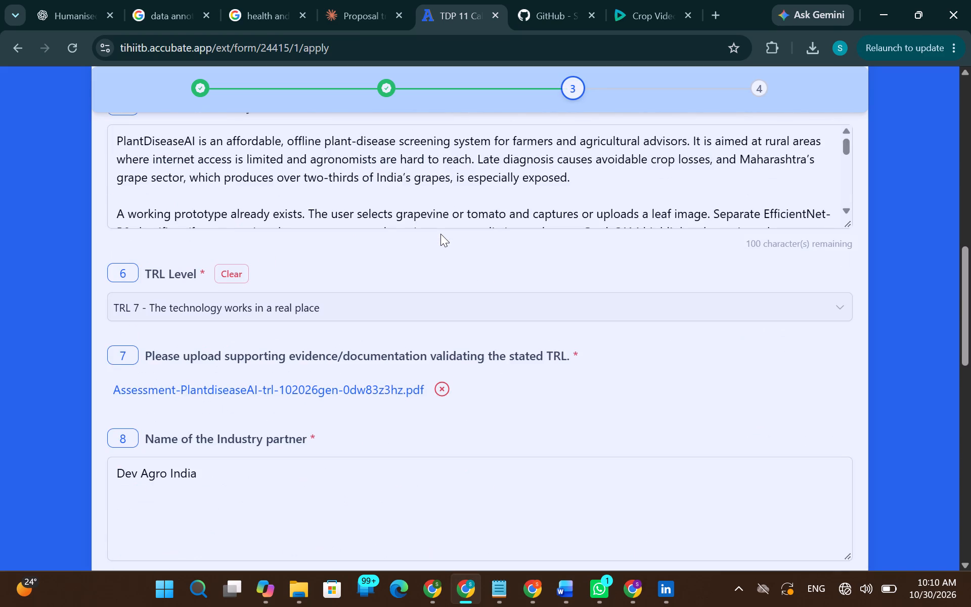
scroll(440, 234, "down", 5)
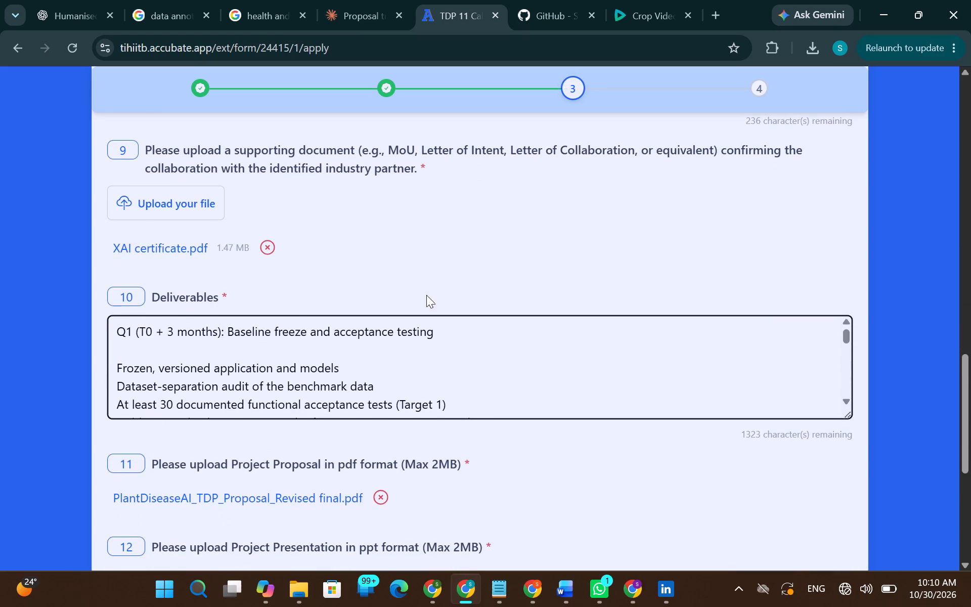
scroll(410, 361, "down", 2)
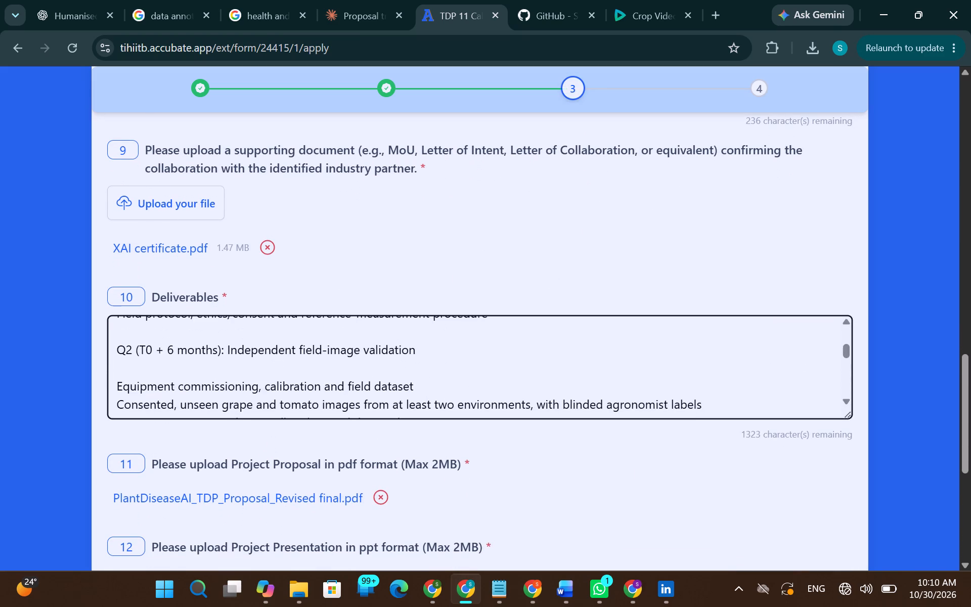
scroll(410, 361, "down", 5)
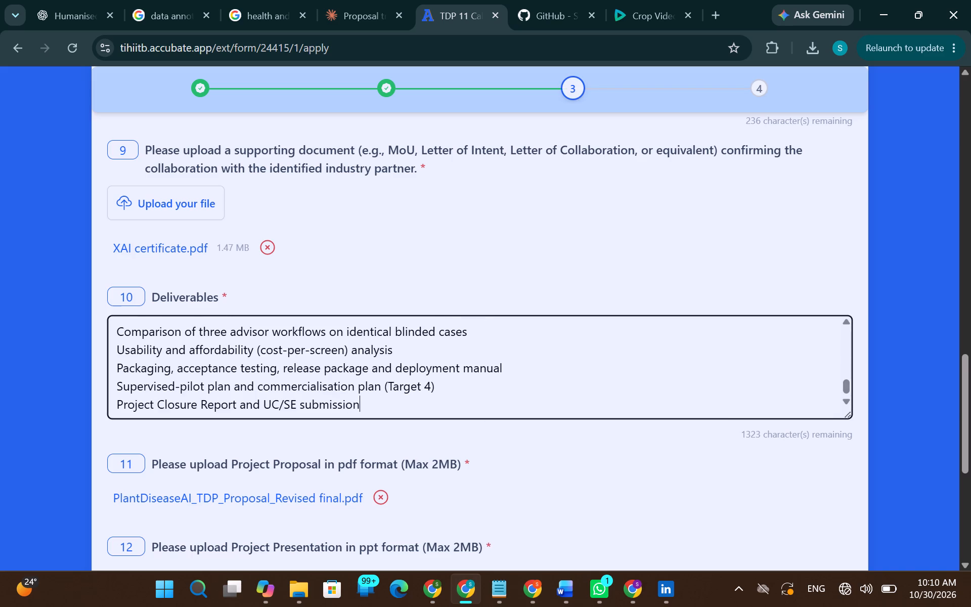
scroll(410, 361, "up", 1)
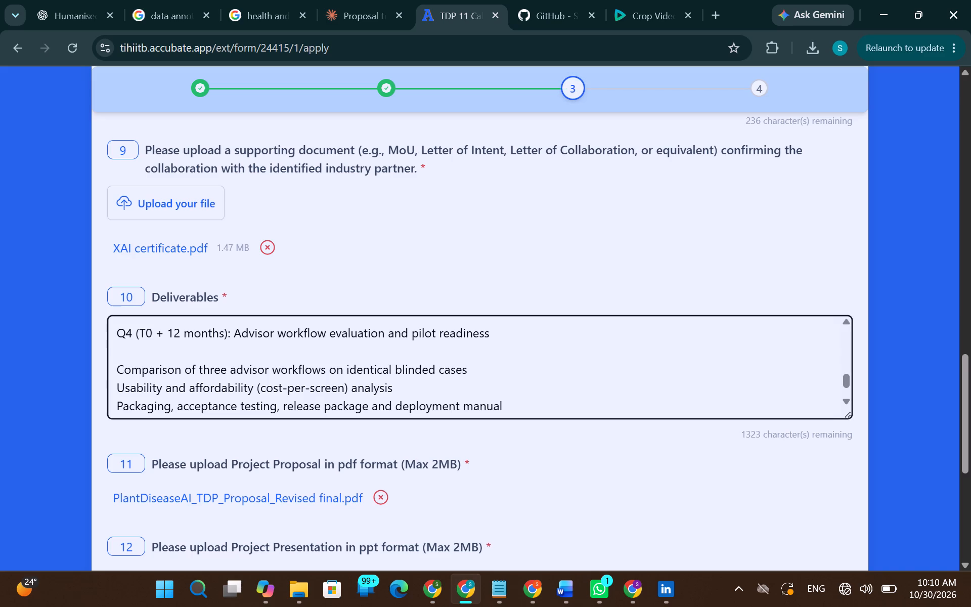
scroll(410, 361, "down", 2)
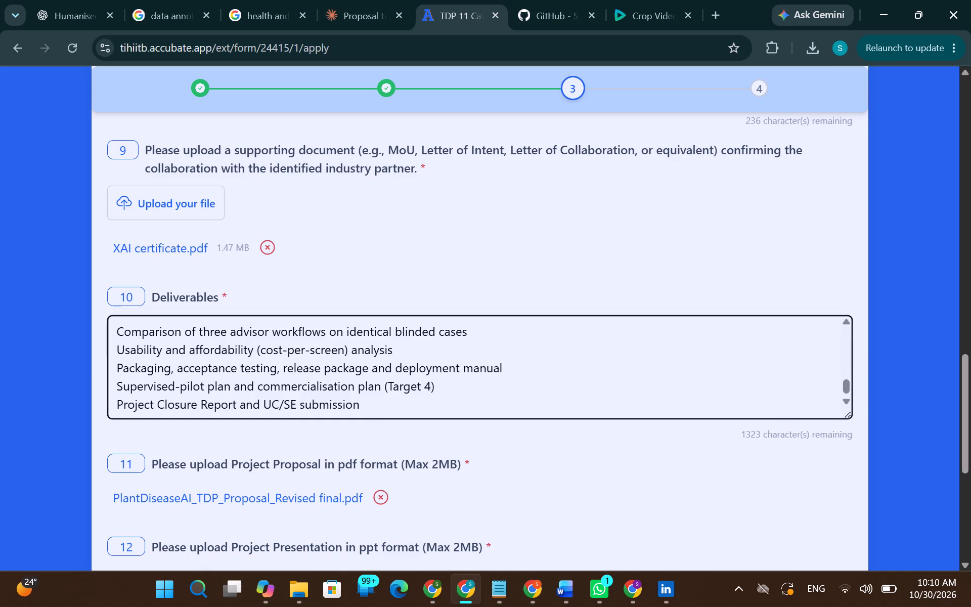
scroll(523, 316, "down", 2)
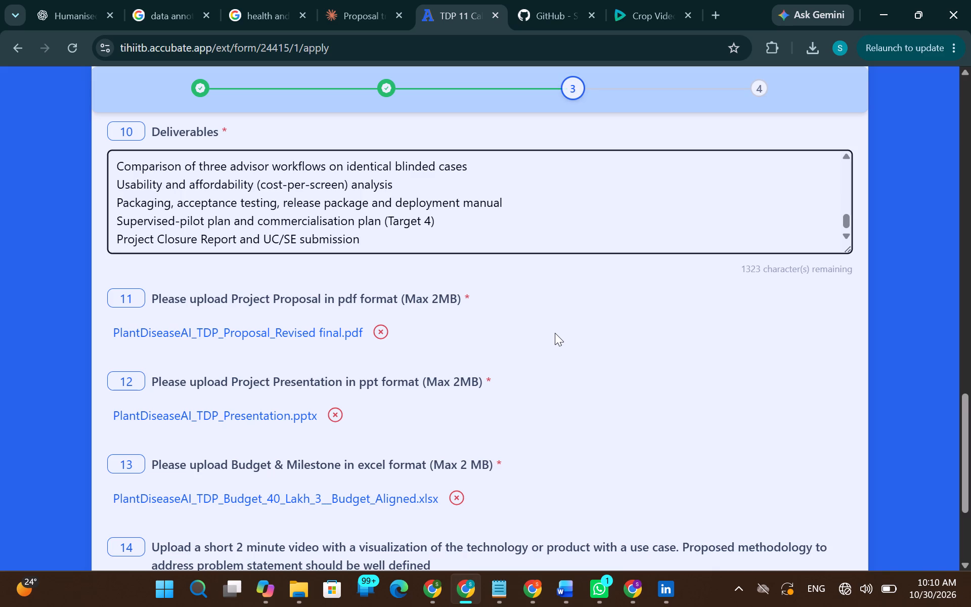
scroll(555, 333, "down", 3)
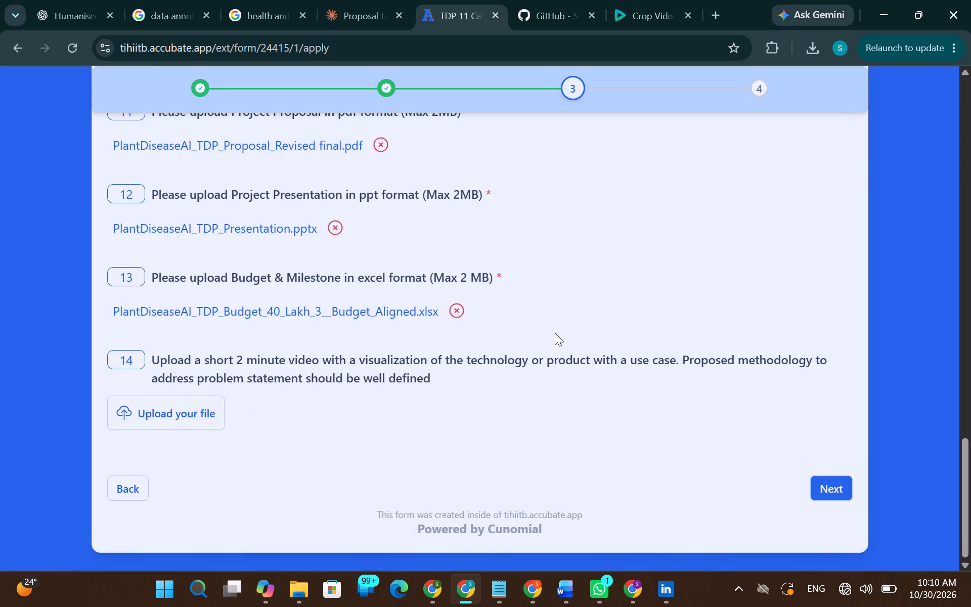
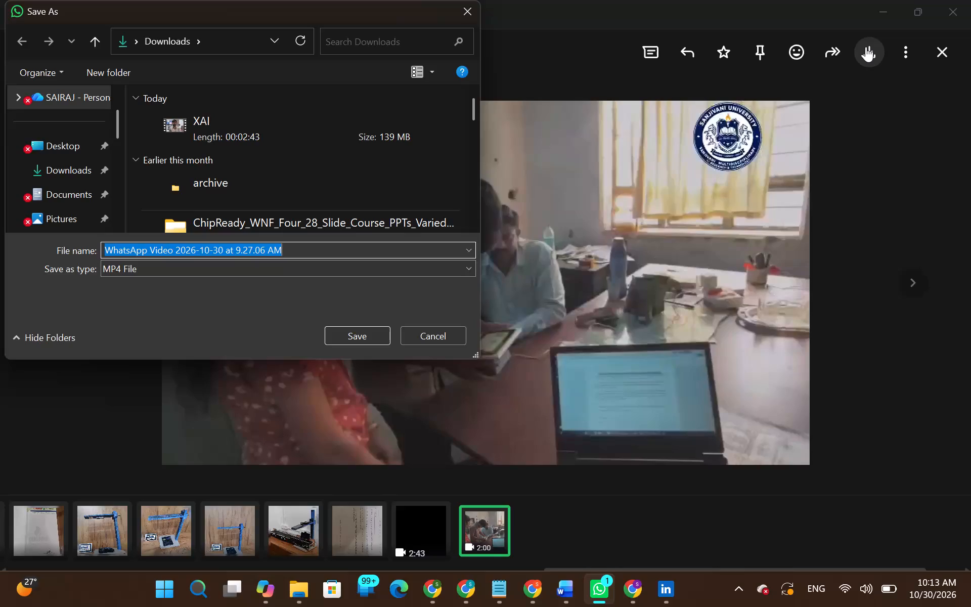
Name the two-minute WhatsApp video "Plant Disease AI" for saving as an MP4 file in the Downloads folder.
key("shift+x")
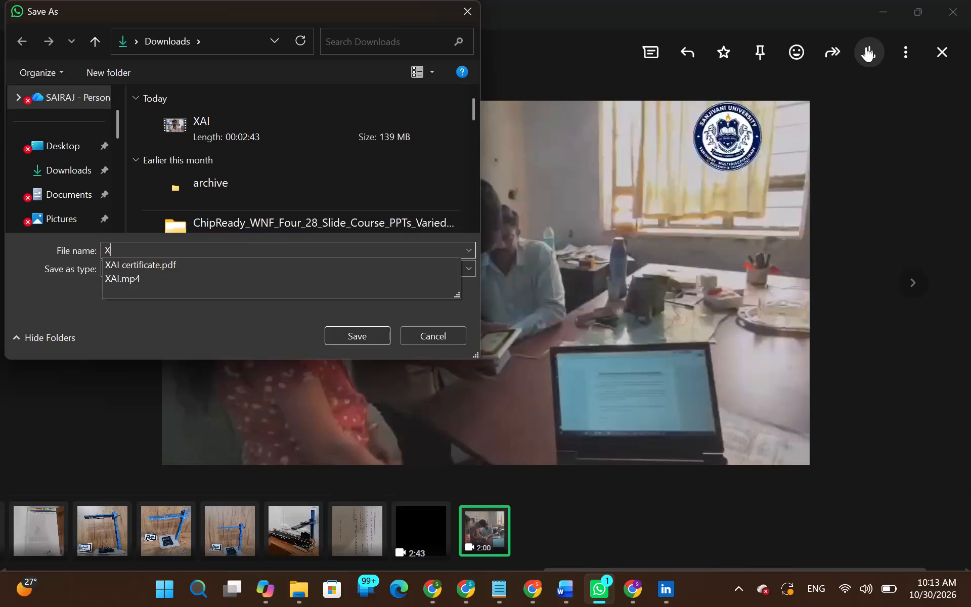
key("BackSpace")
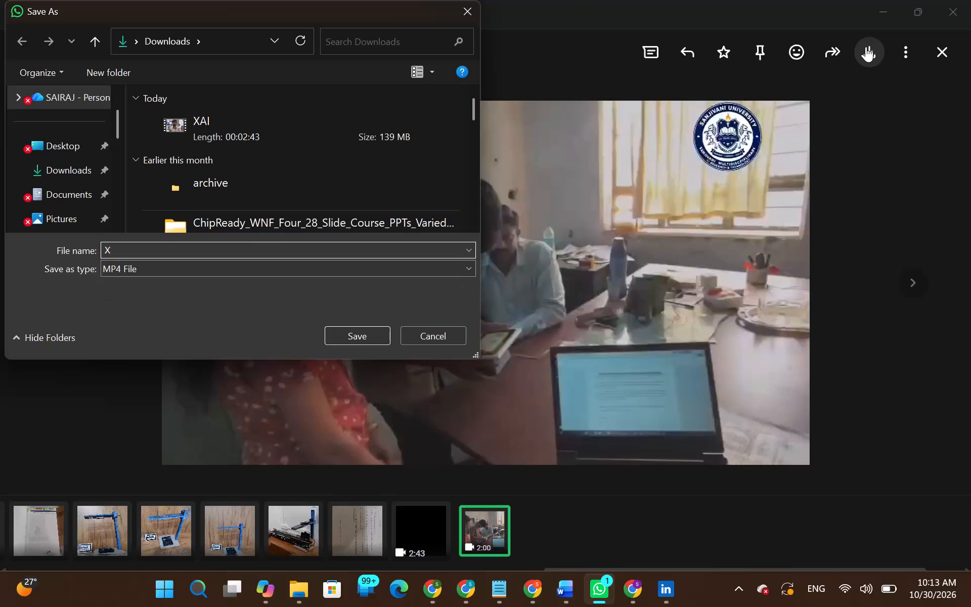
type("Plant Disease AI")
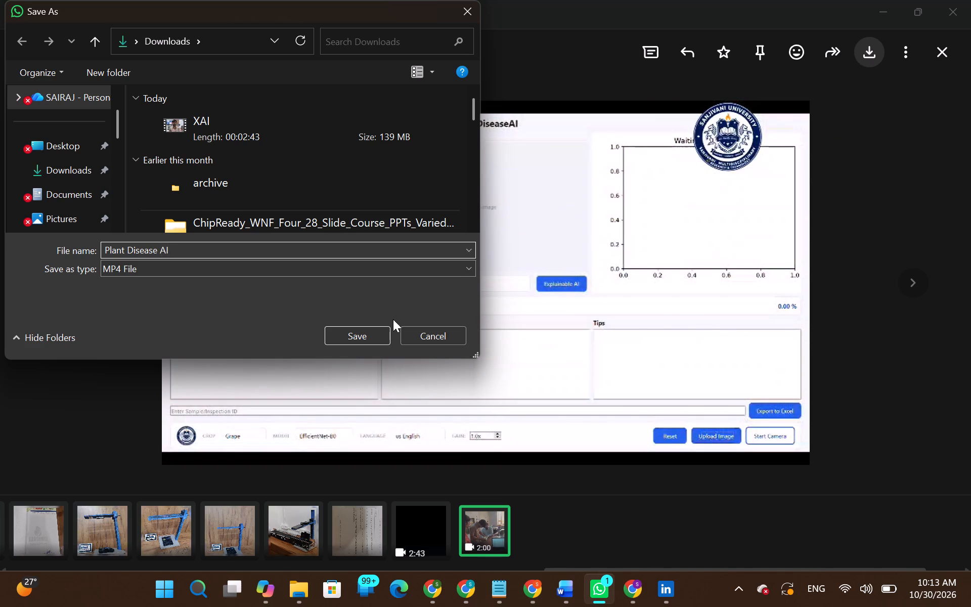
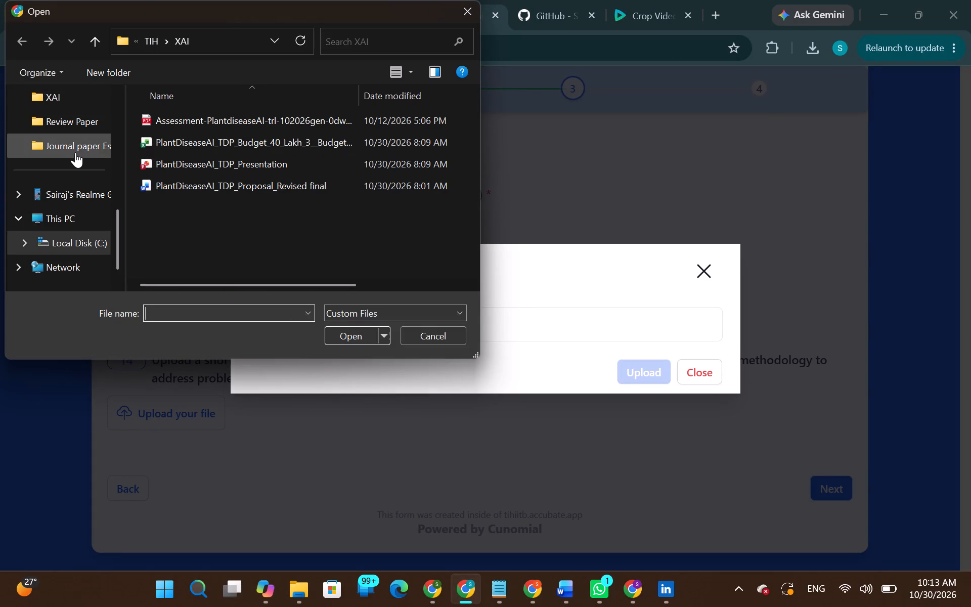
Upload the "Plant Disease AI" MP4 video from the Downloads folder as the file for question 14.
scroll(75, 152, "up", 1)
left_click(72, 210)
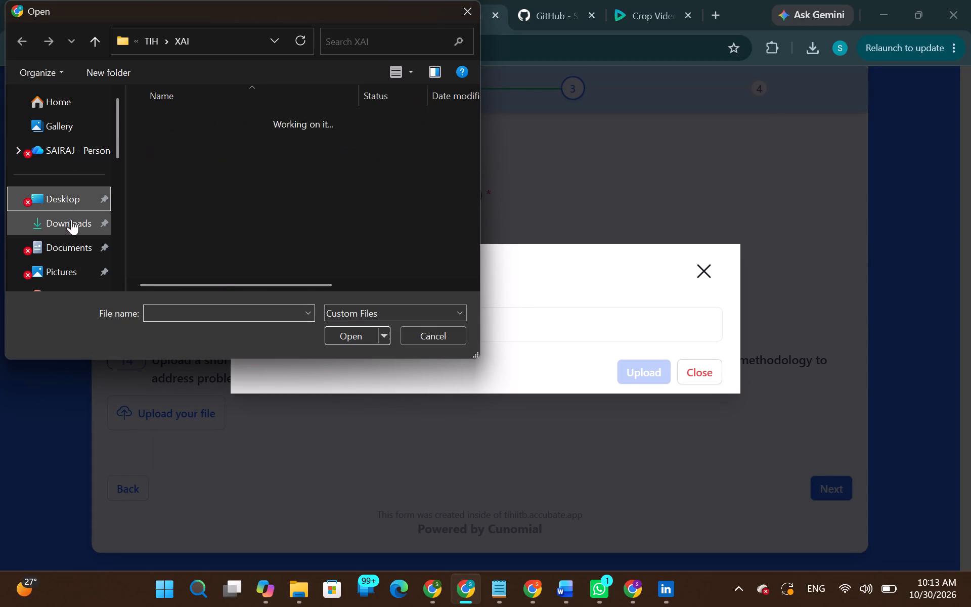
left_click(71, 223)
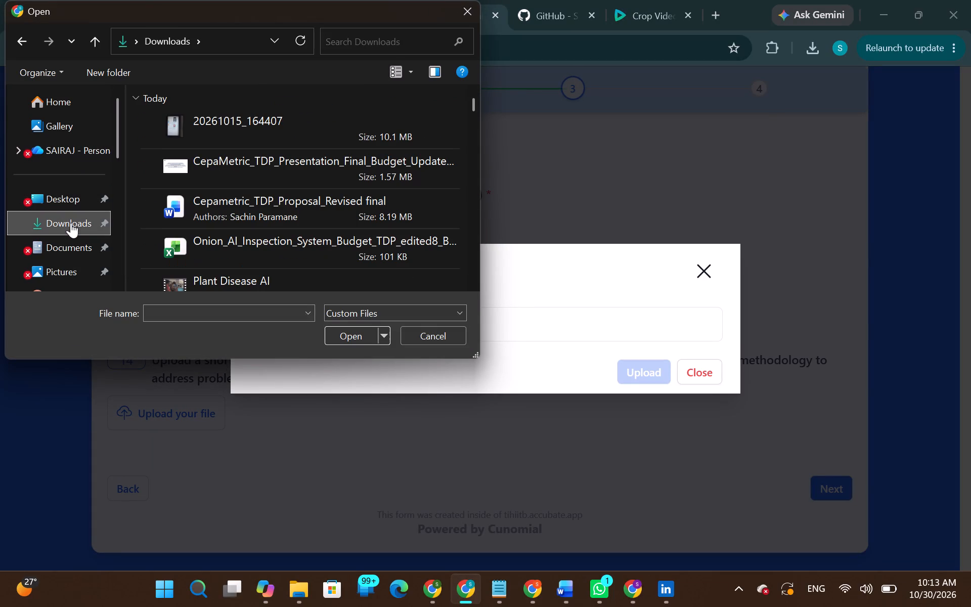
scroll(261, 219, "down", 1)
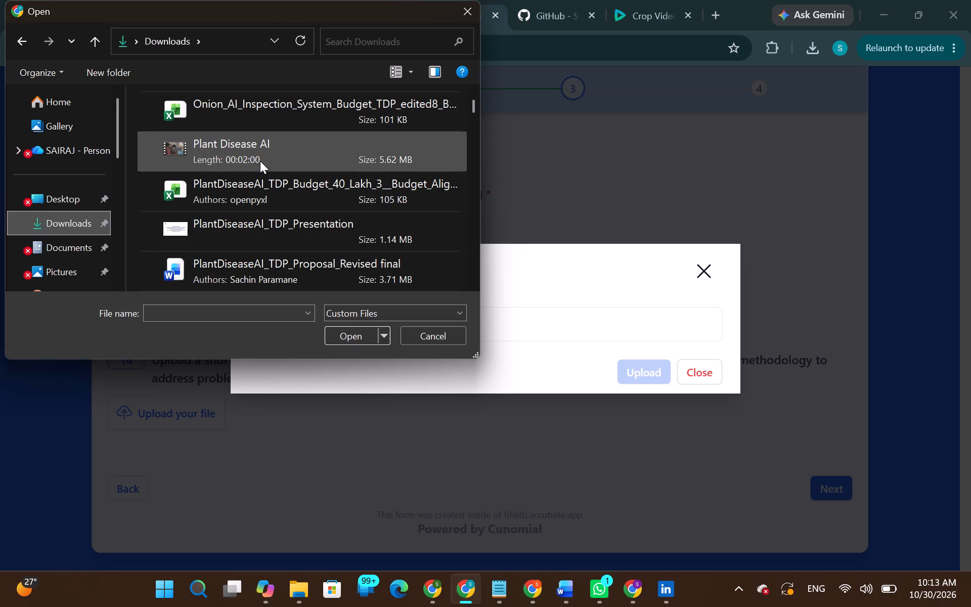
left_click(260, 157)
left_click(350, 331)
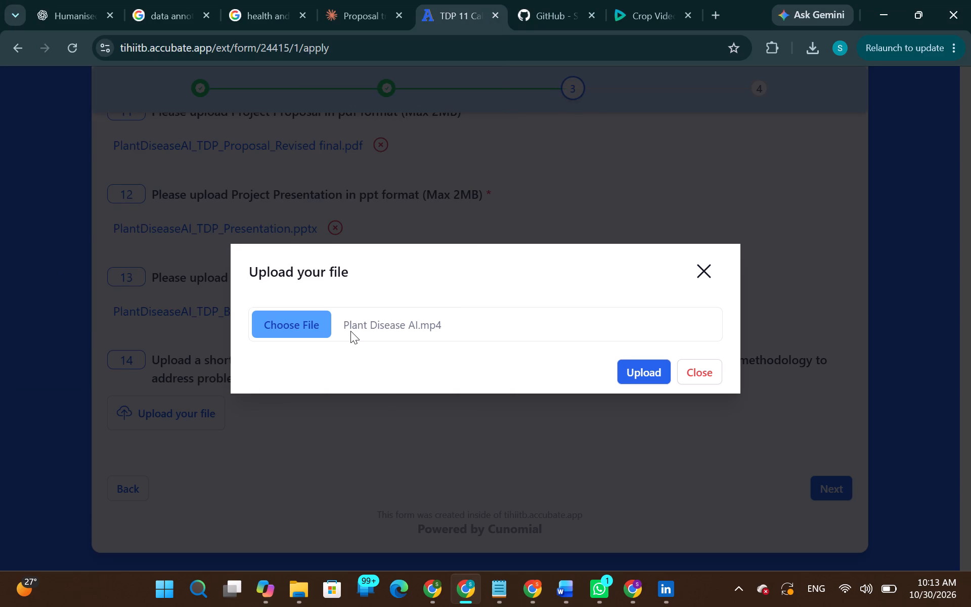
left_click(633, 370)
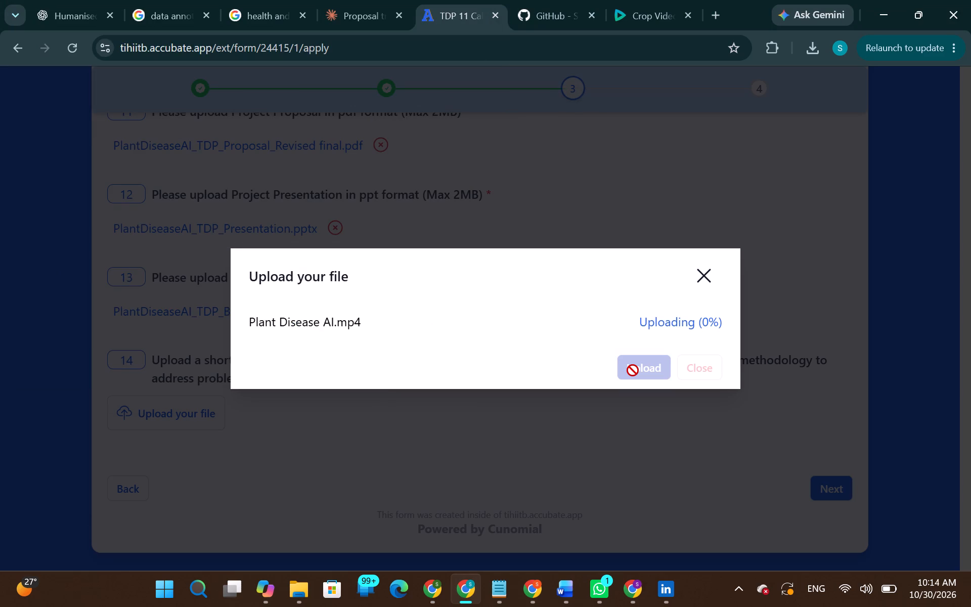
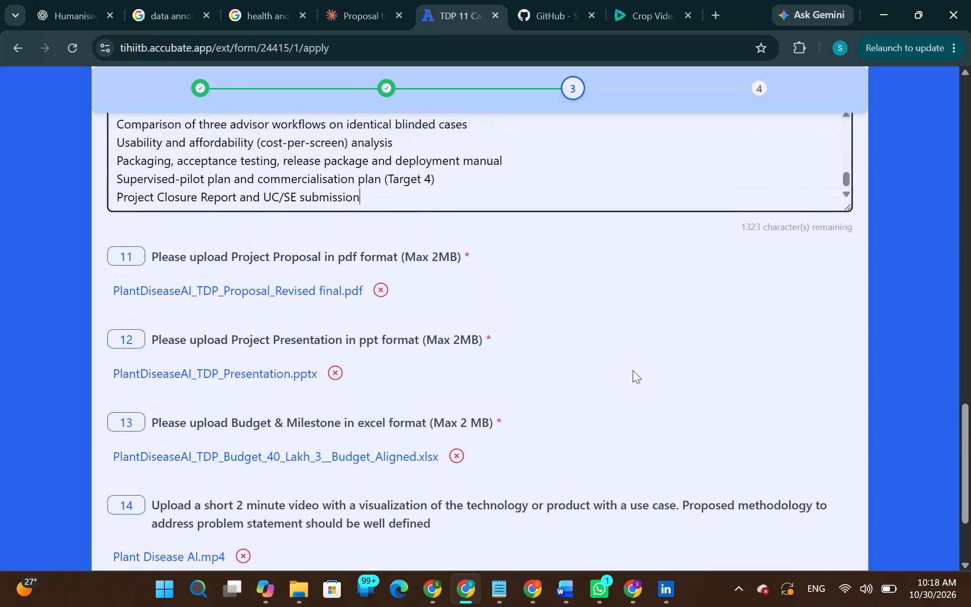
Review the answers and uploaded files for questions 6 to 14 of the project section.
scroll(633, 370, "up", 6)
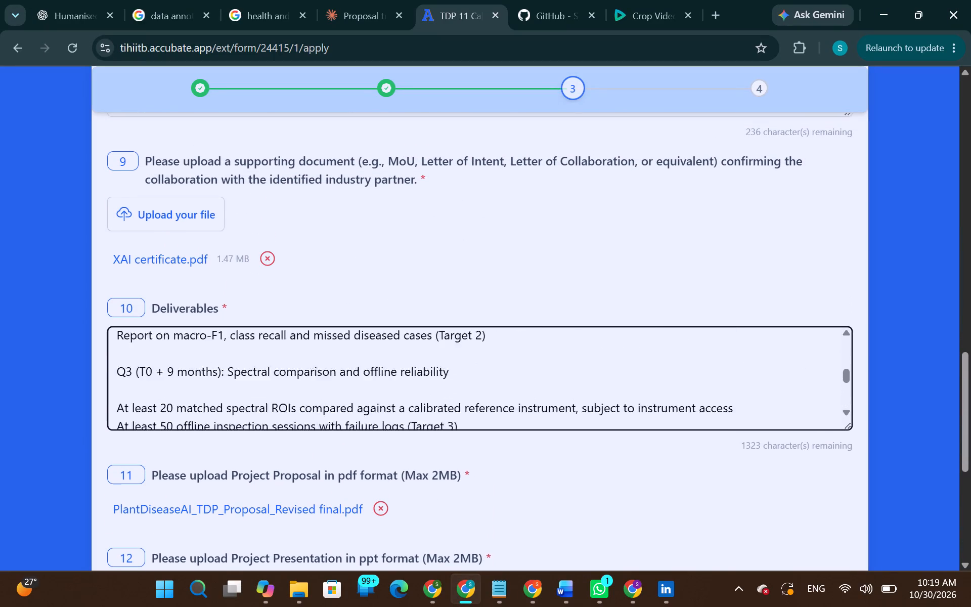
scroll(633, 370, "up", 1)
scroll(618, 297, "up", 4)
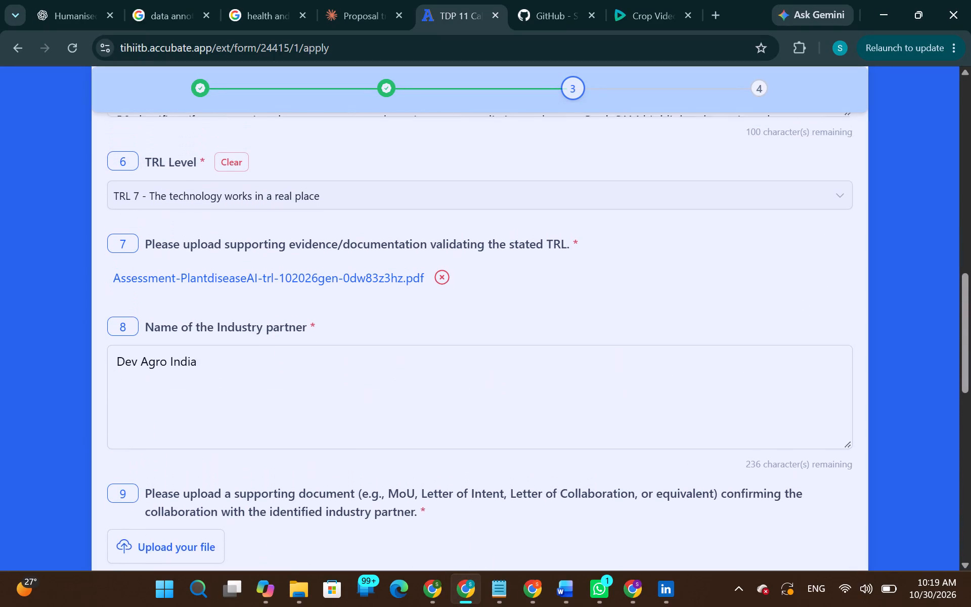
scroll(618, 297, "up", 1)
scroll(618, 297, "down", 1)
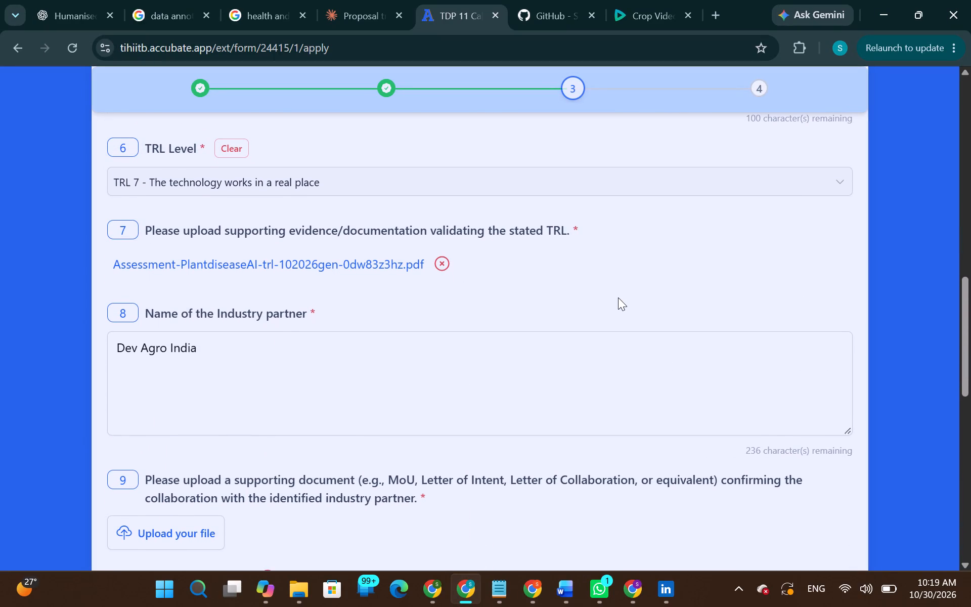
scroll(618, 297, "down", 1)
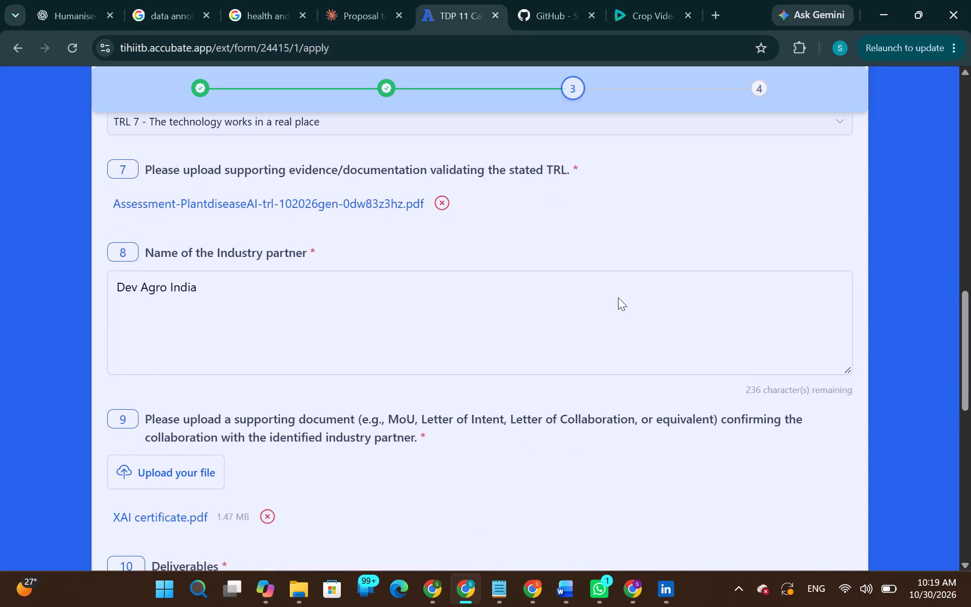
scroll(618, 297, "down", 8)
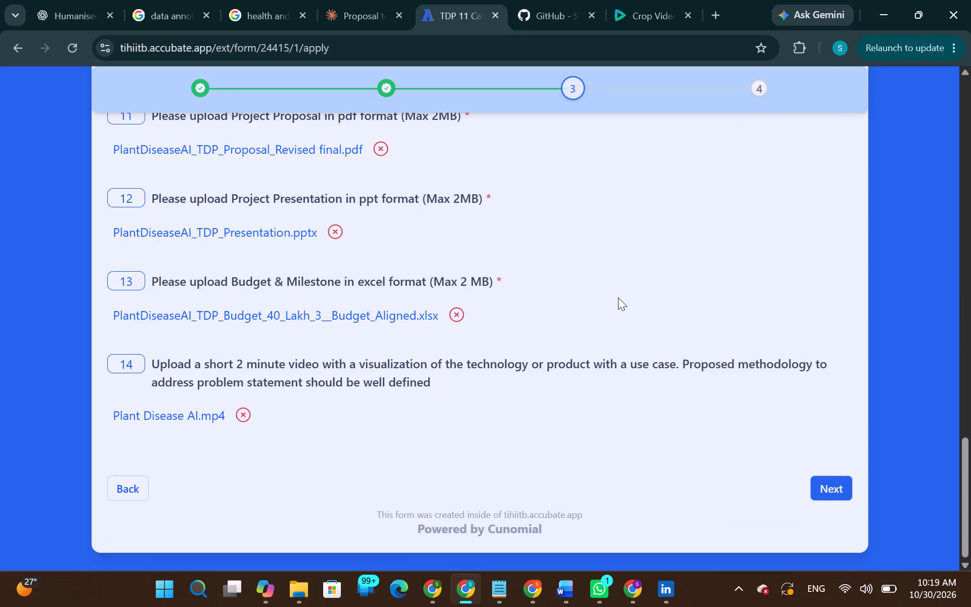
scroll(618, 297, "down", 1)
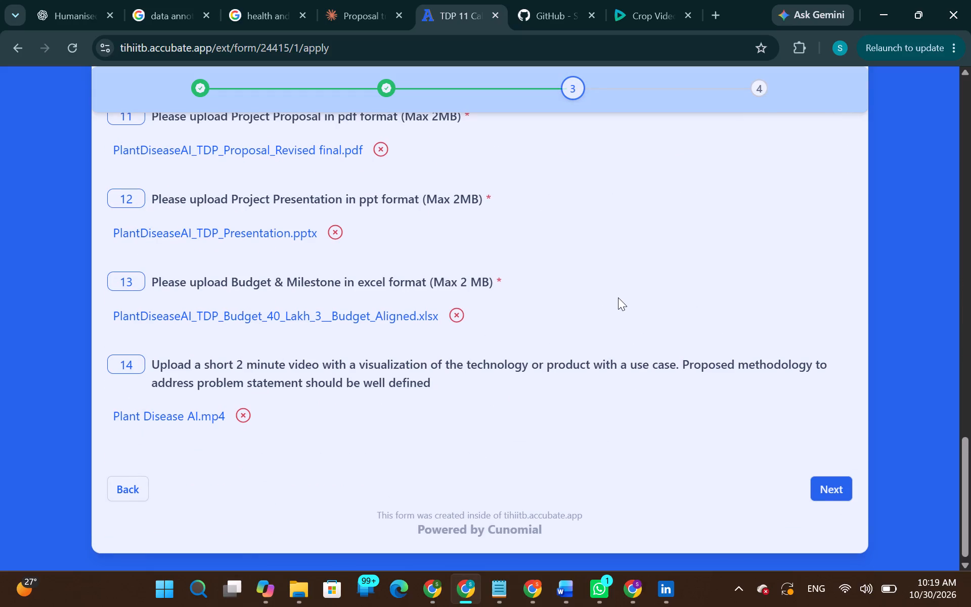
Advance from the project section to the final preview stage of the application.
left_click(844, 493)
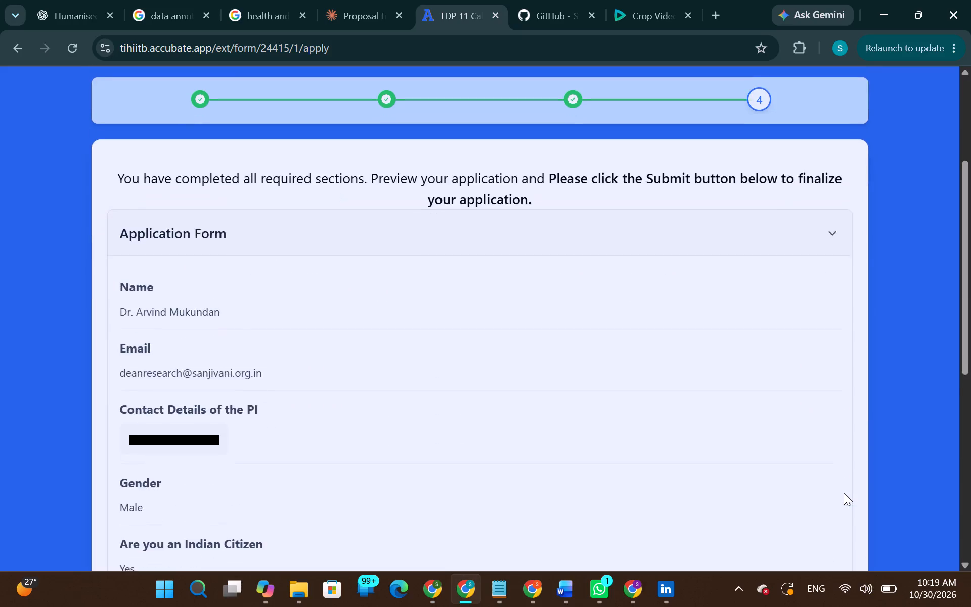
Examine the Application Form and Institutes Details sections of the final preview, including the institute's attached documents.
scroll(630, 395, "down", 1)
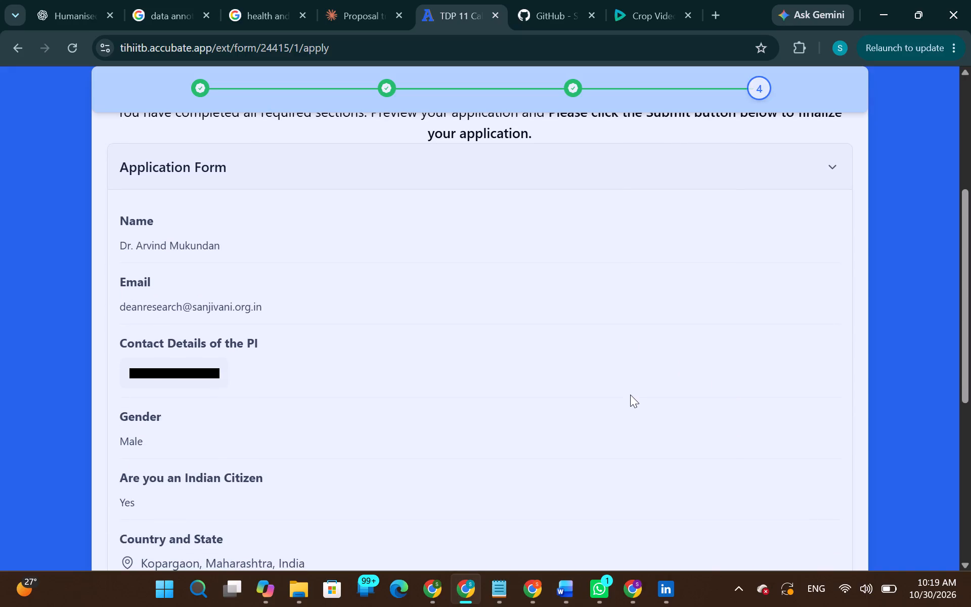
scroll(630, 395, "down", 1)
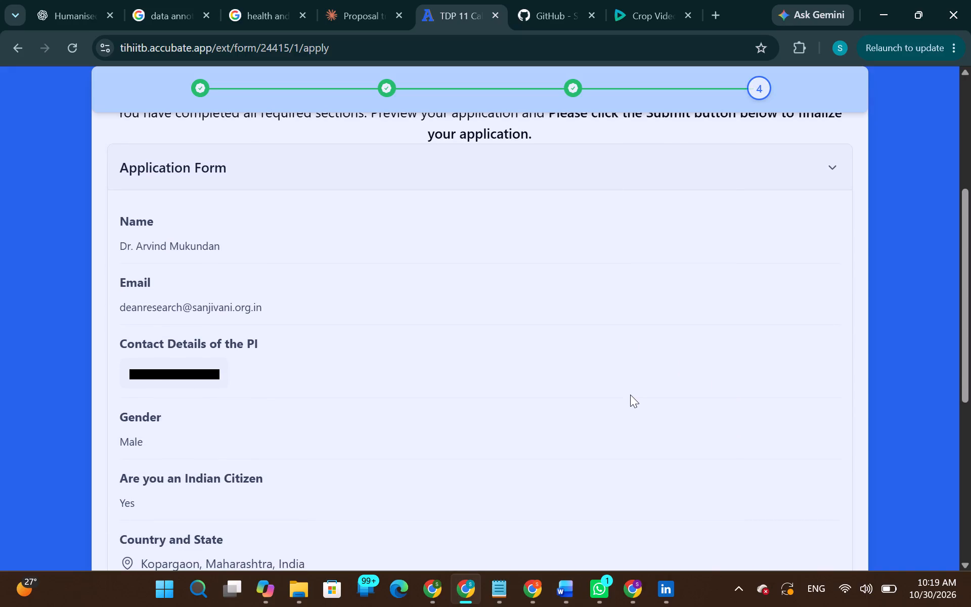
scroll(630, 395, "down", 3)
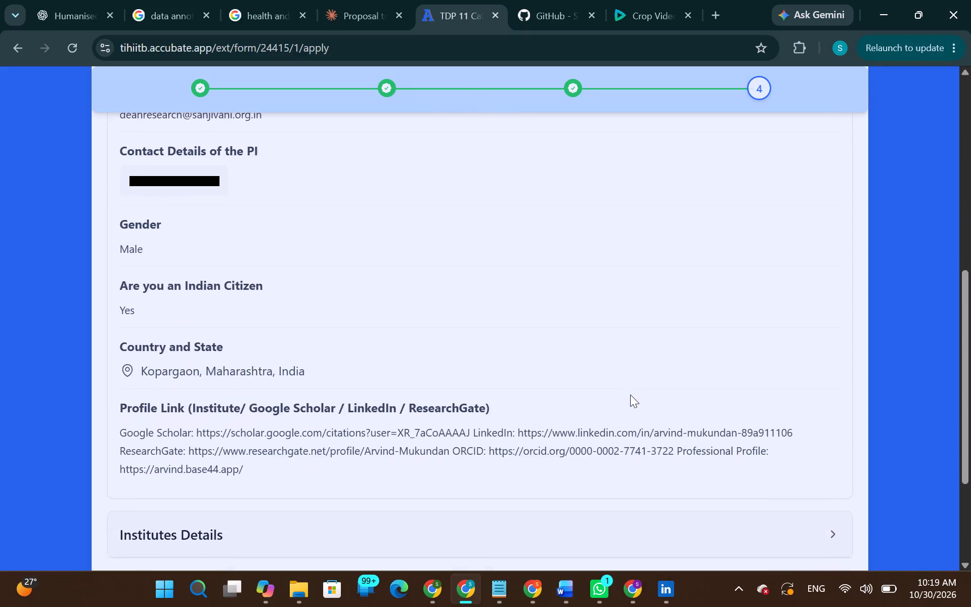
scroll(630, 395, "down", 3)
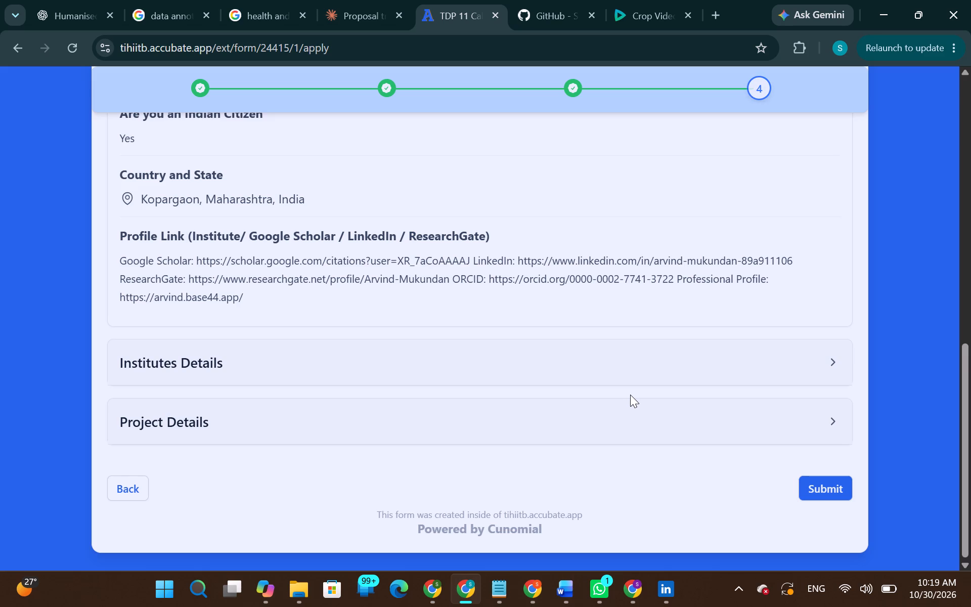
left_click(623, 365)
scroll(623, 365, "down", 4)
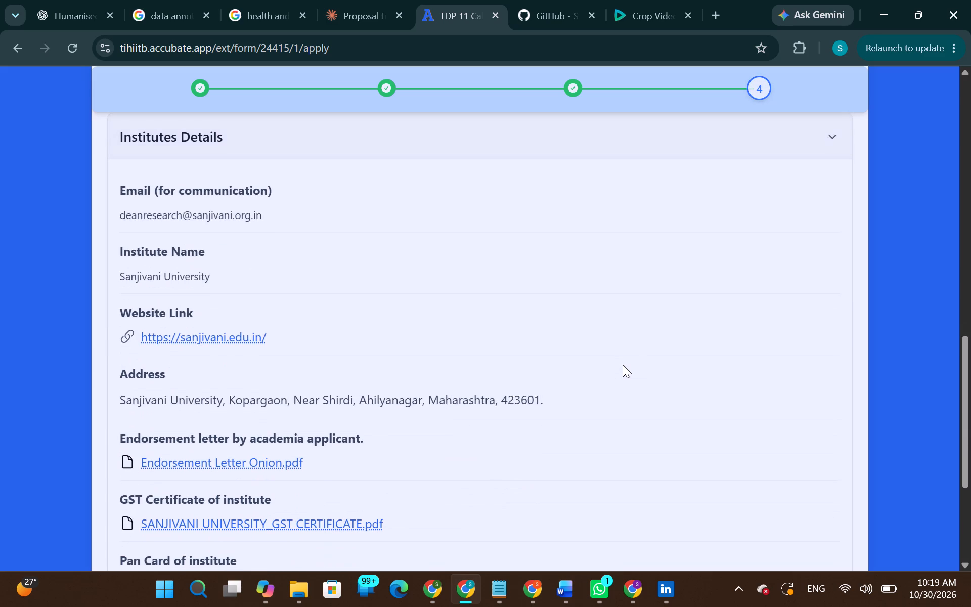
scroll(623, 365, "down", 6)
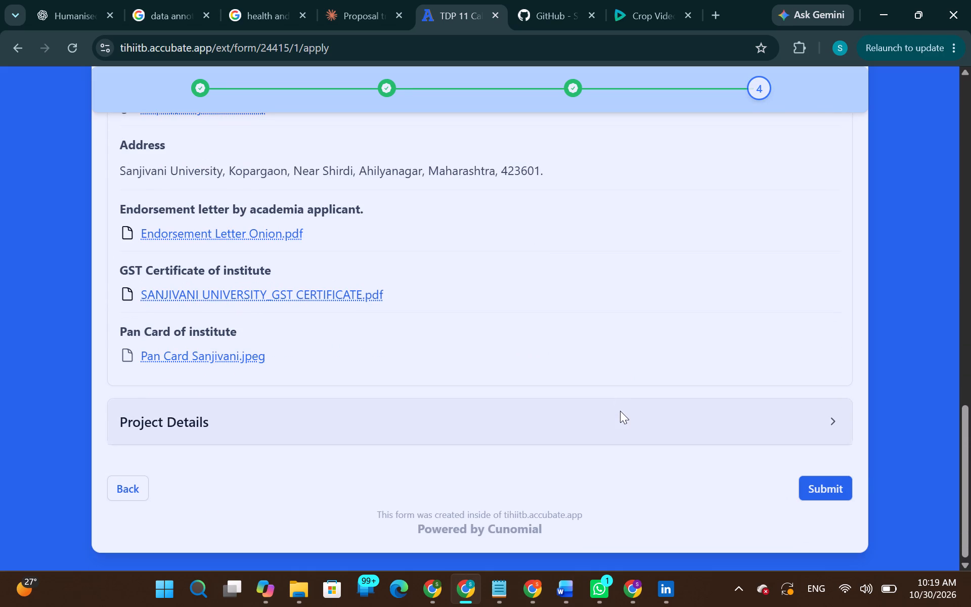
Examine the Project Details section of the preview, from domain and budget through executive summary, deliverables and uploaded files.
left_click(620, 411)
scroll(620, 411, "down", 3)
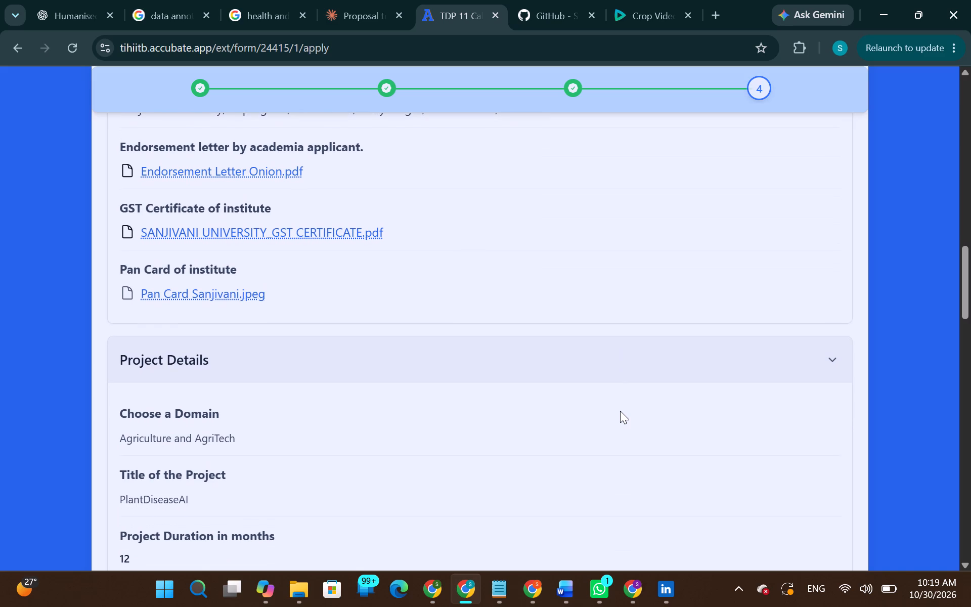
scroll(620, 411, "down", 3)
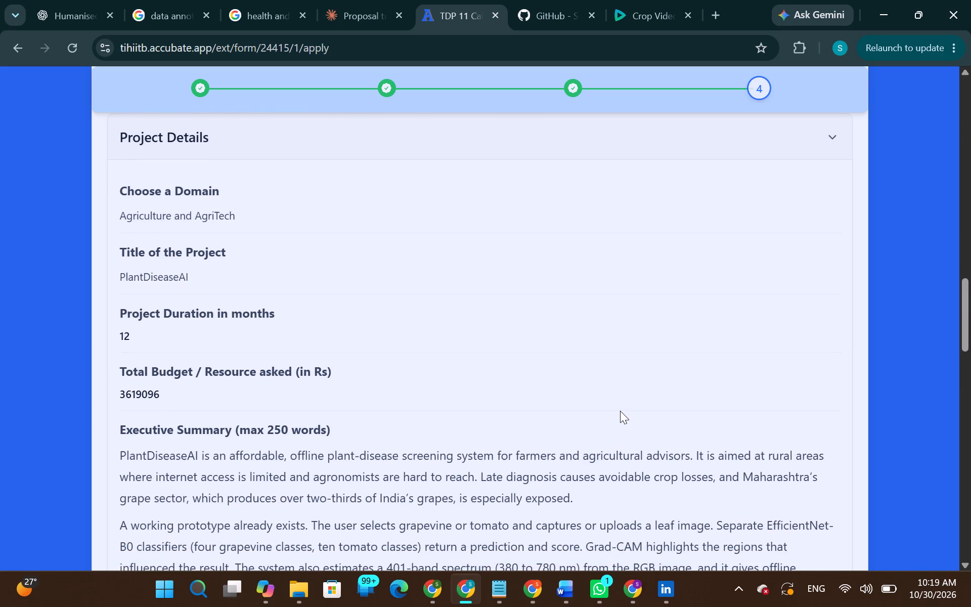
scroll(620, 411, "down", 4)
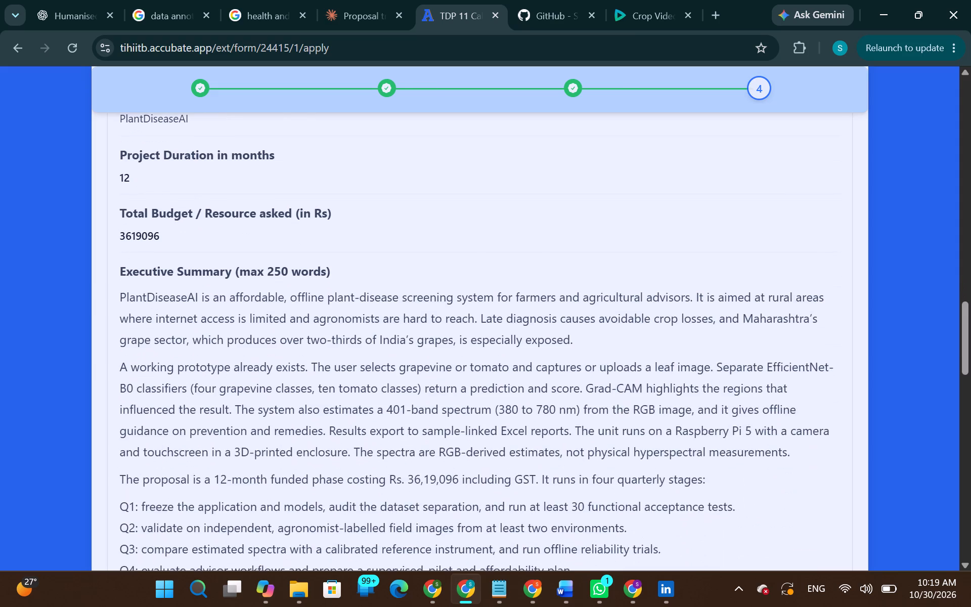
scroll(620, 411, "down", 6)
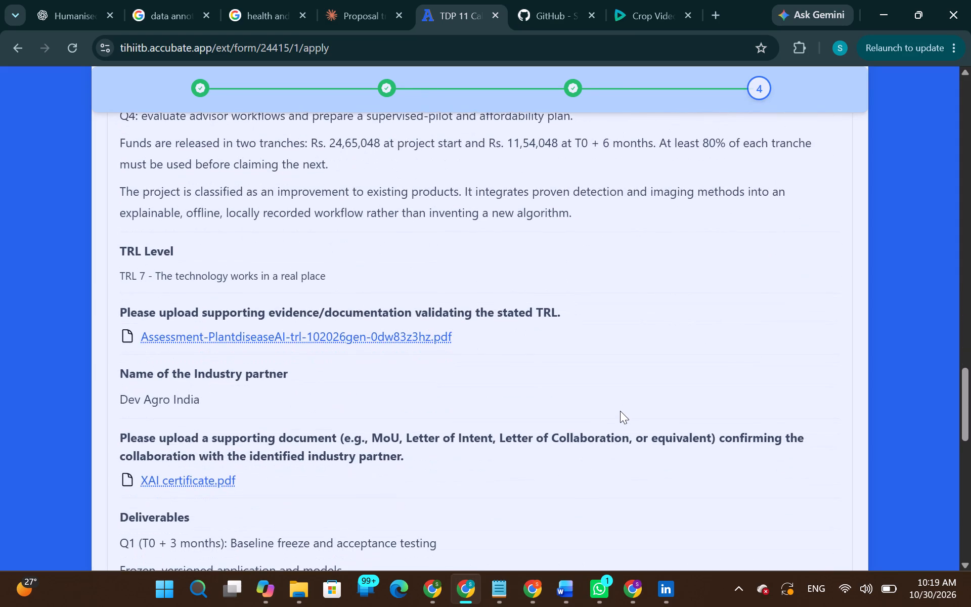
scroll(620, 411, "up", 3)
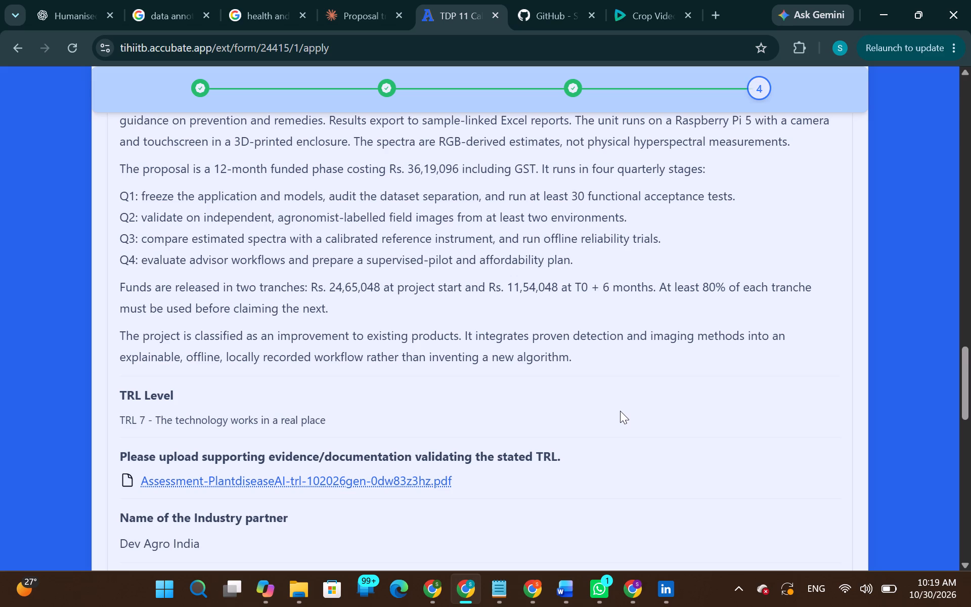
scroll(620, 411, "down", 4)
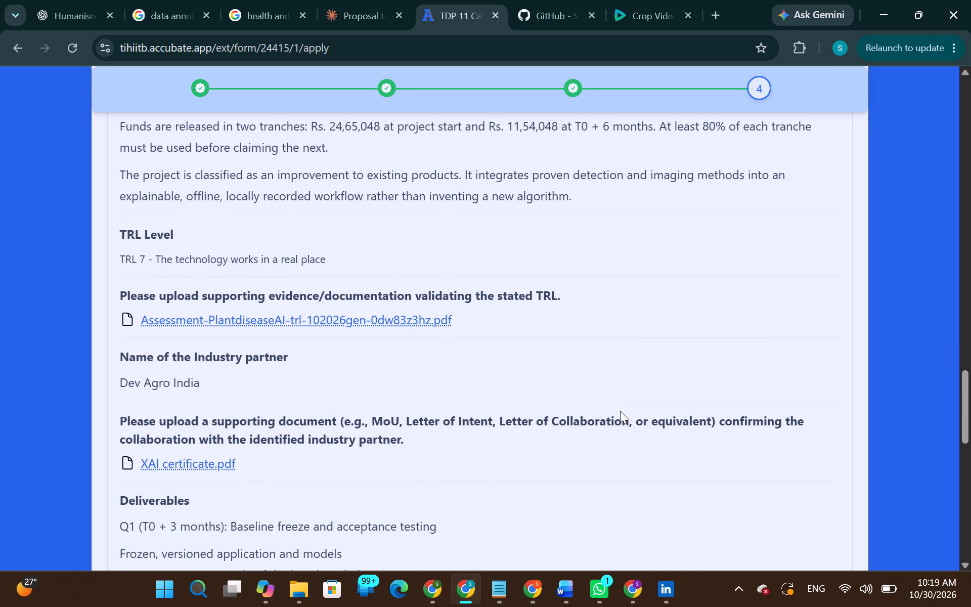
scroll(620, 411, "down", 4)
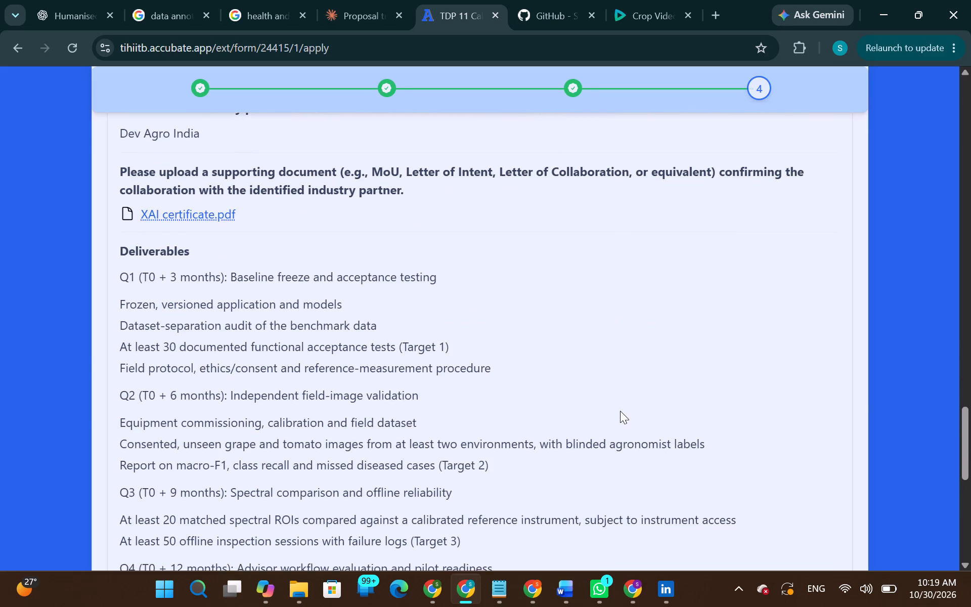
scroll(620, 411, "down", 9)
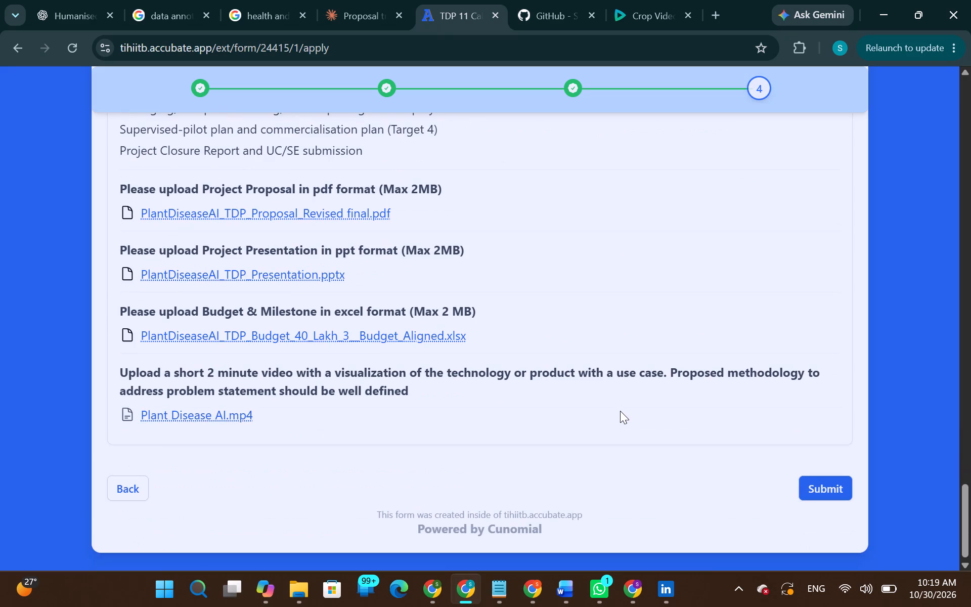
scroll(620, 411, "down", 2)
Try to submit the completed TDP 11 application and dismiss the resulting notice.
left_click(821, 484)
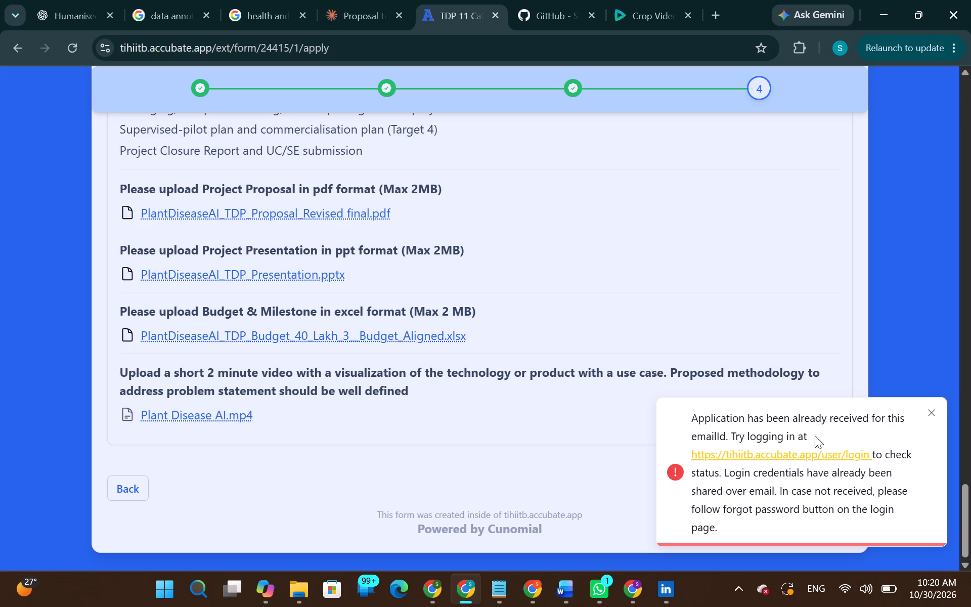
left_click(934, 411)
Look over the application preview once more and try submitting it again.
scroll(934, 411, "up", 6)
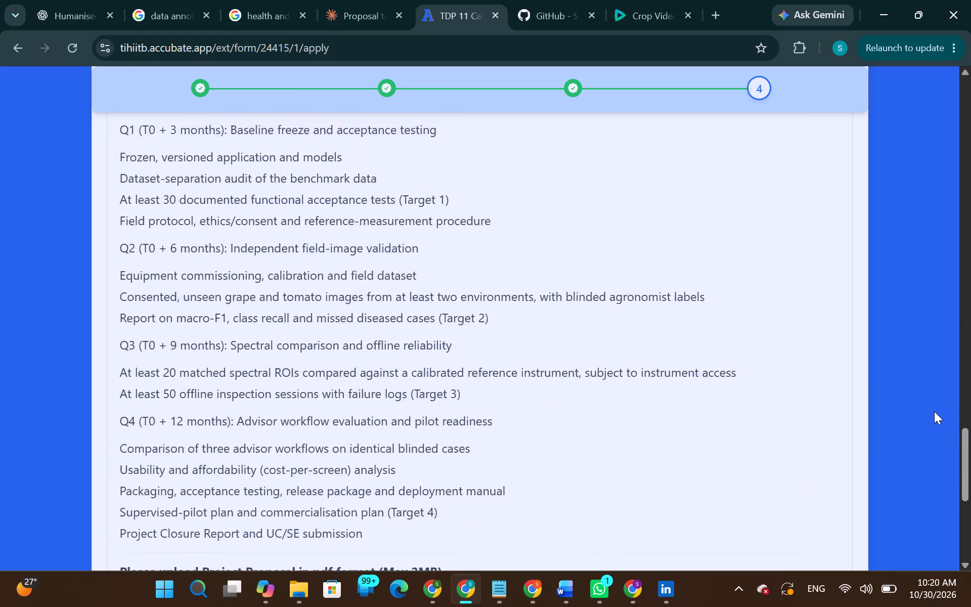
scroll(934, 411, "up", 12)
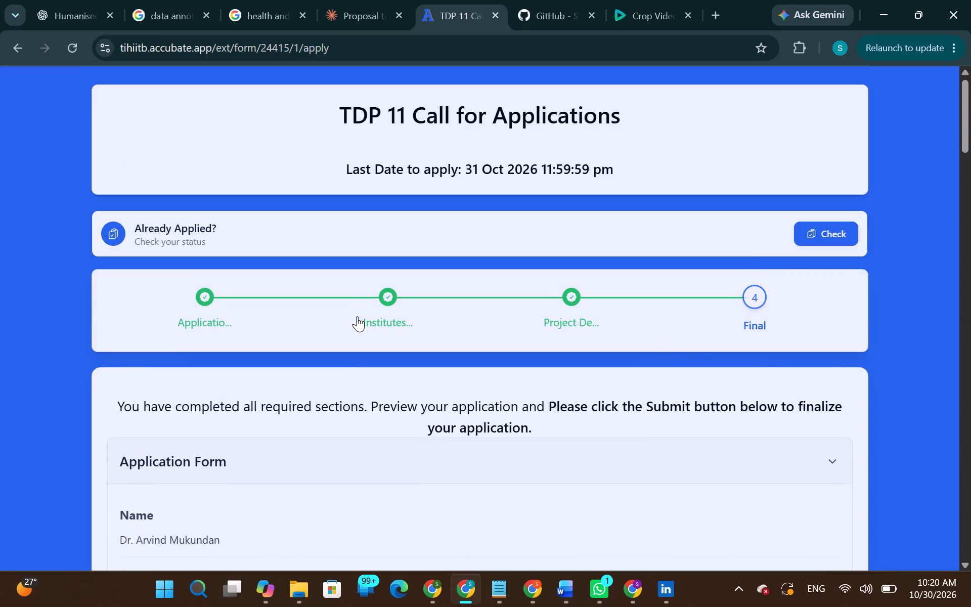
scroll(518, 338, "down", 18)
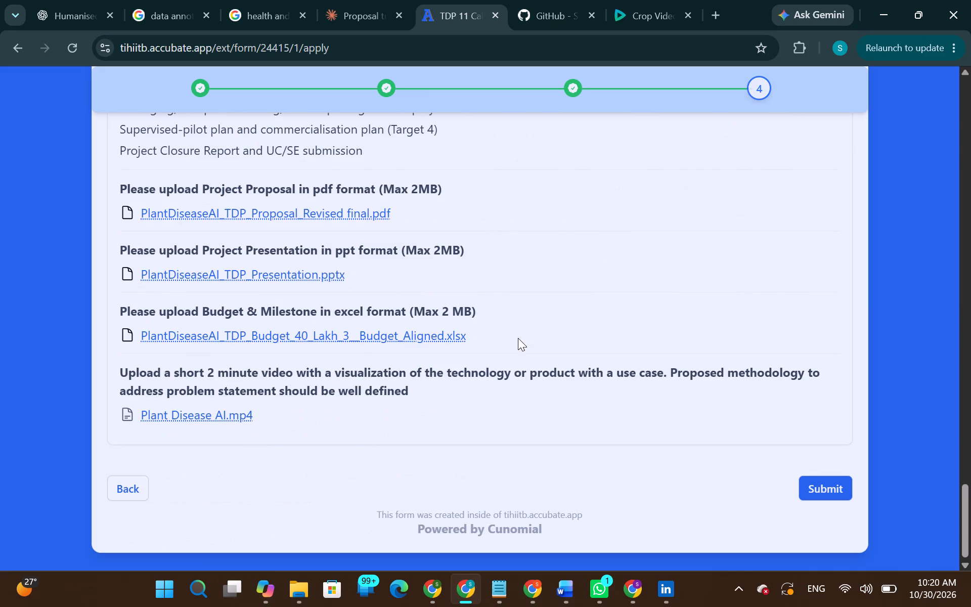
left_click(824, 489)
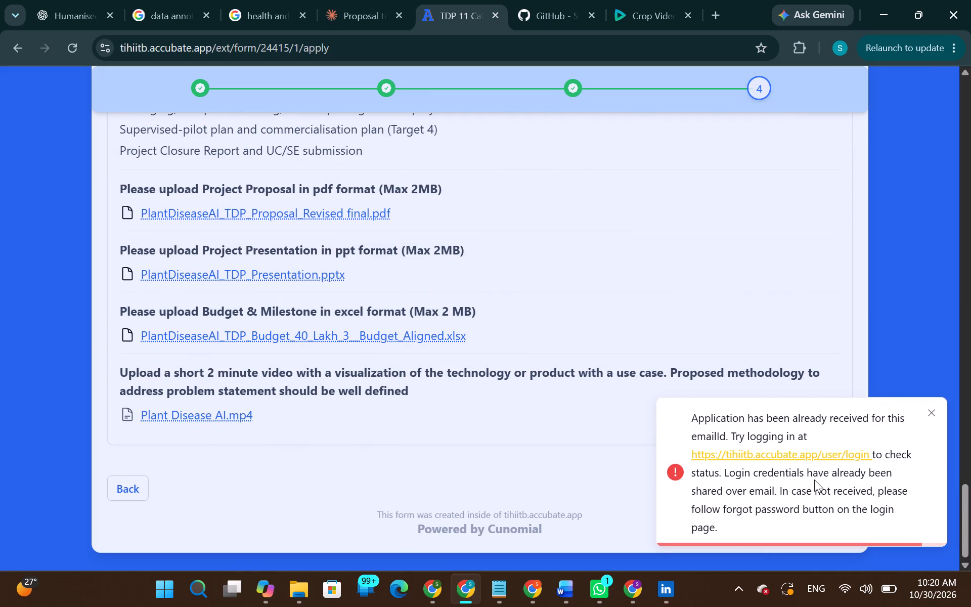
Capture a rectangular screenshot of the whole browser window with the submission notice, leaving out the taskbar.
key("Print")
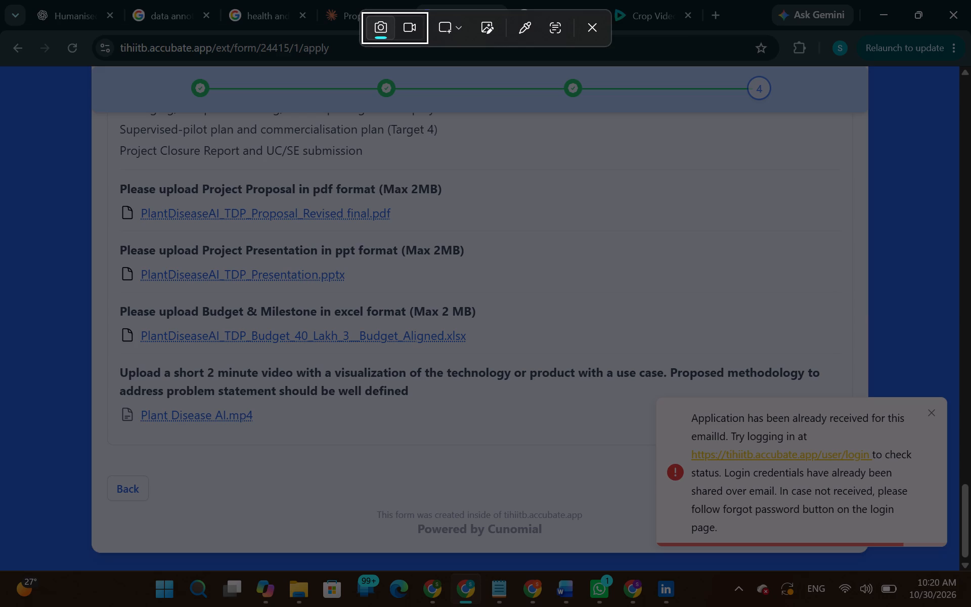
left_click_drag(0, 0, 970, 569)
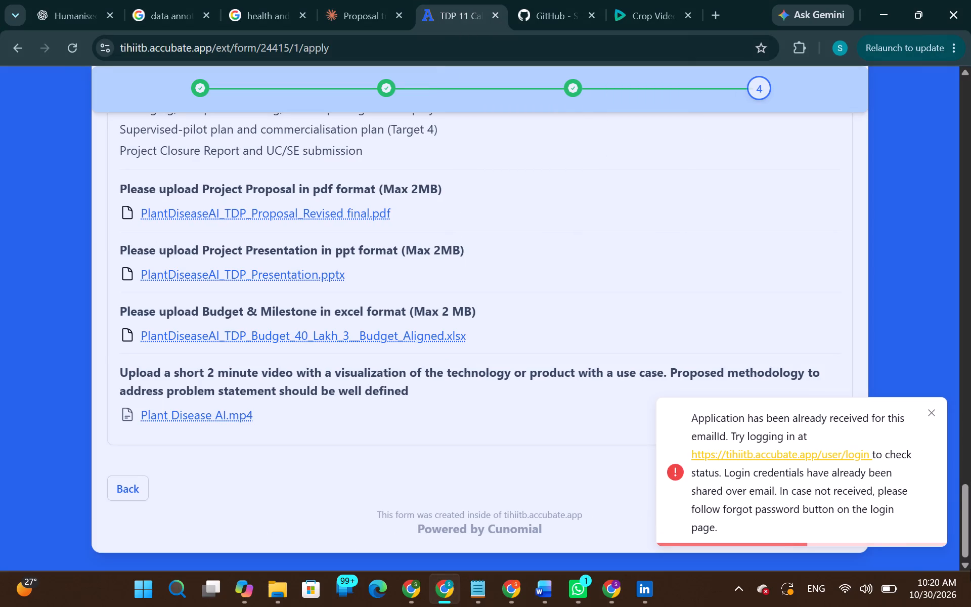
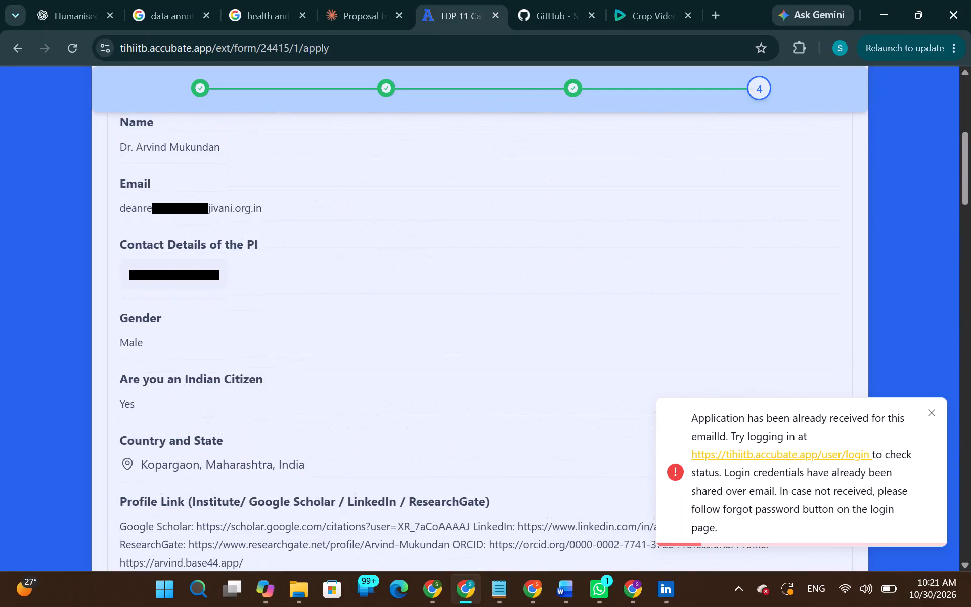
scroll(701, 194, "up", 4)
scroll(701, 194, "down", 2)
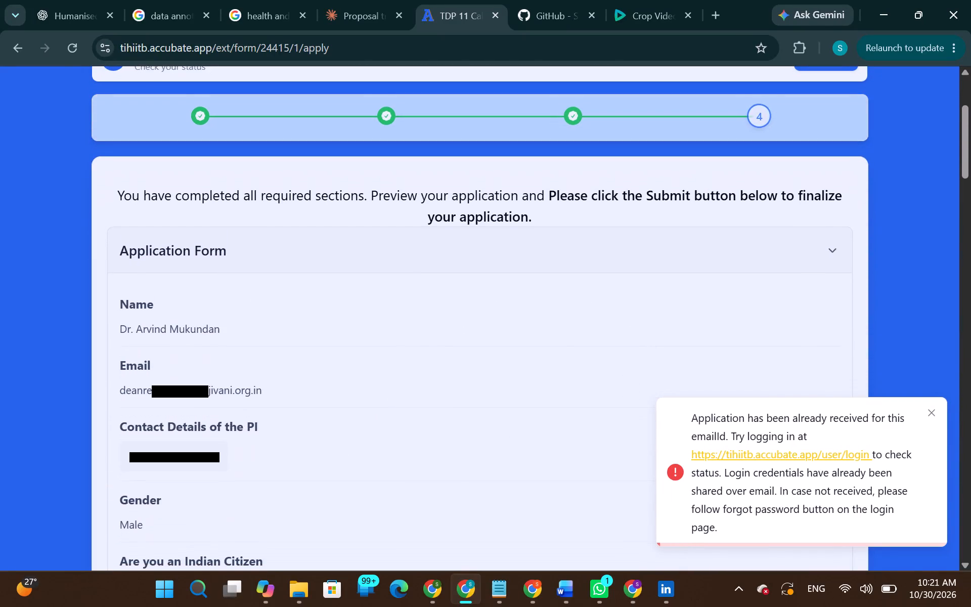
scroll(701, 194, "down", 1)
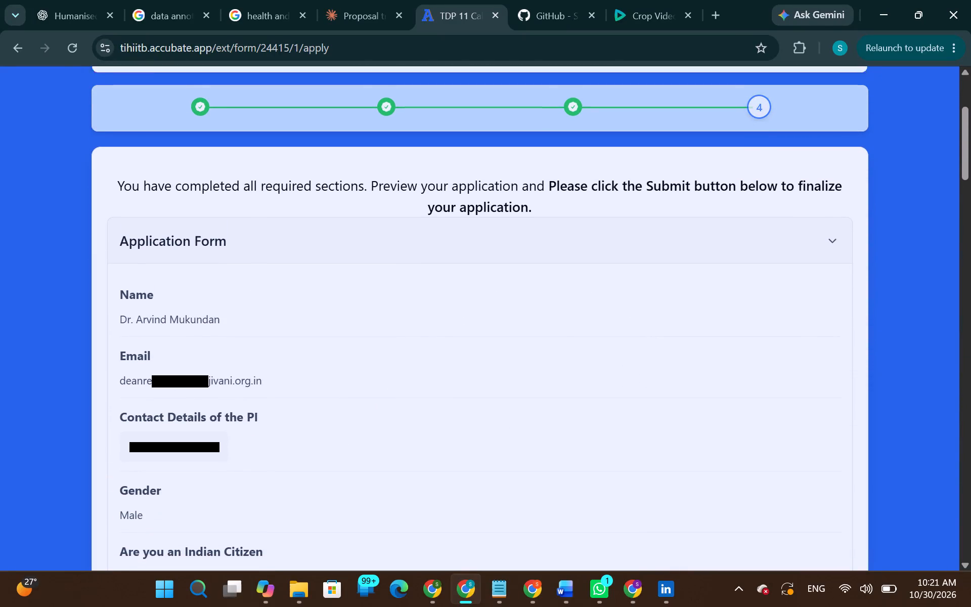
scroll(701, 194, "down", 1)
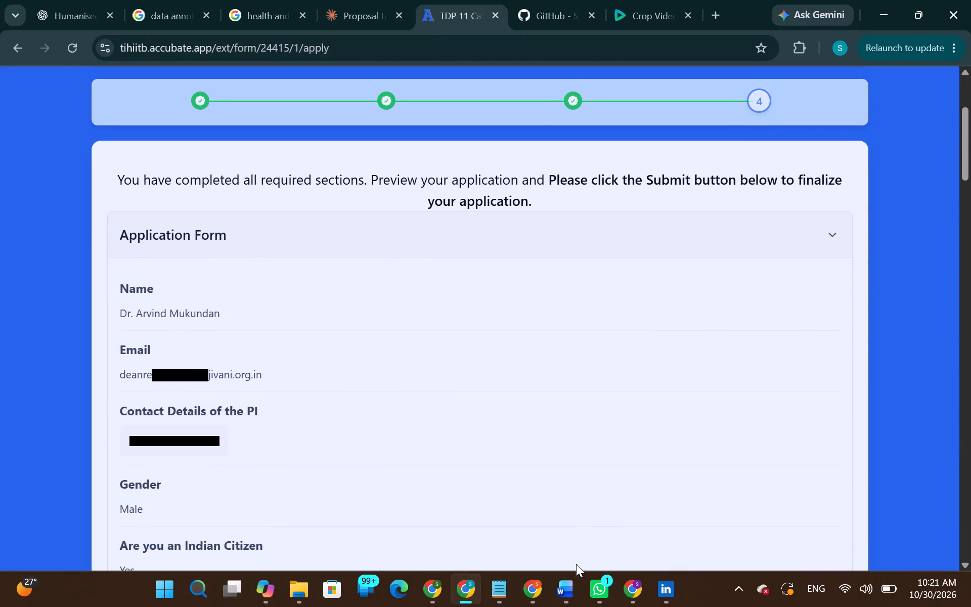
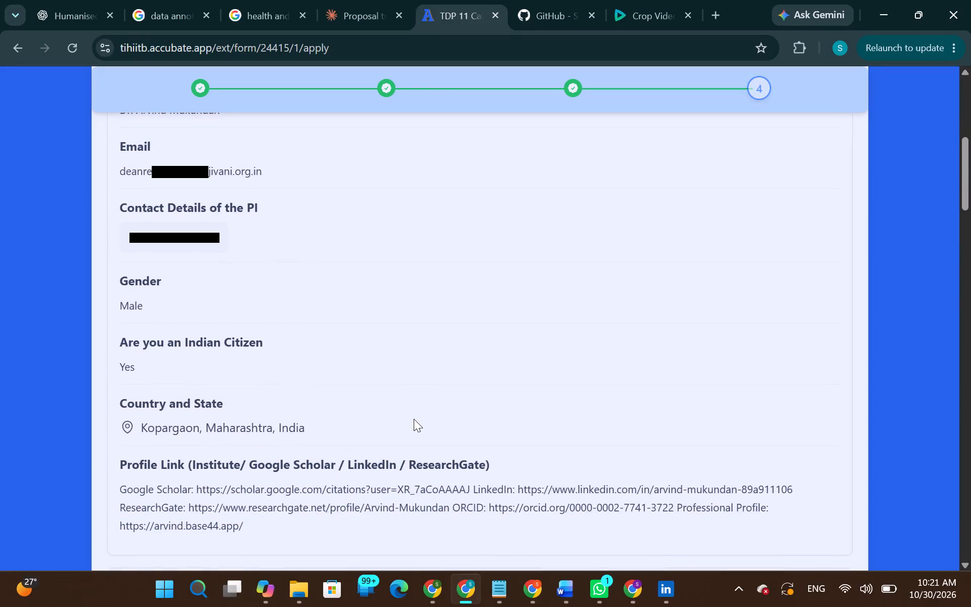
Open a new blank browser tab.
scroll(414, 419, "up", 2)
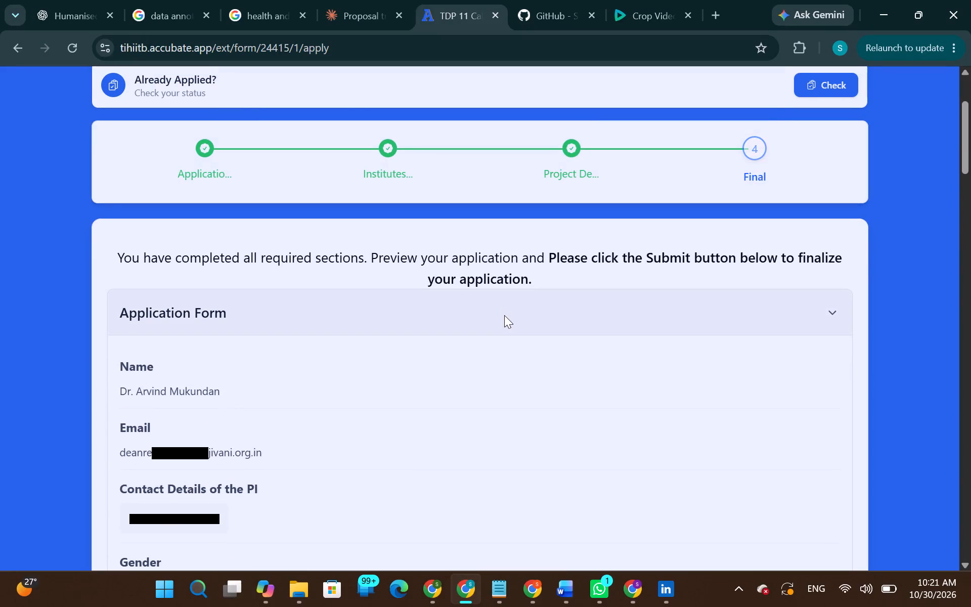
left_click(720, 13)
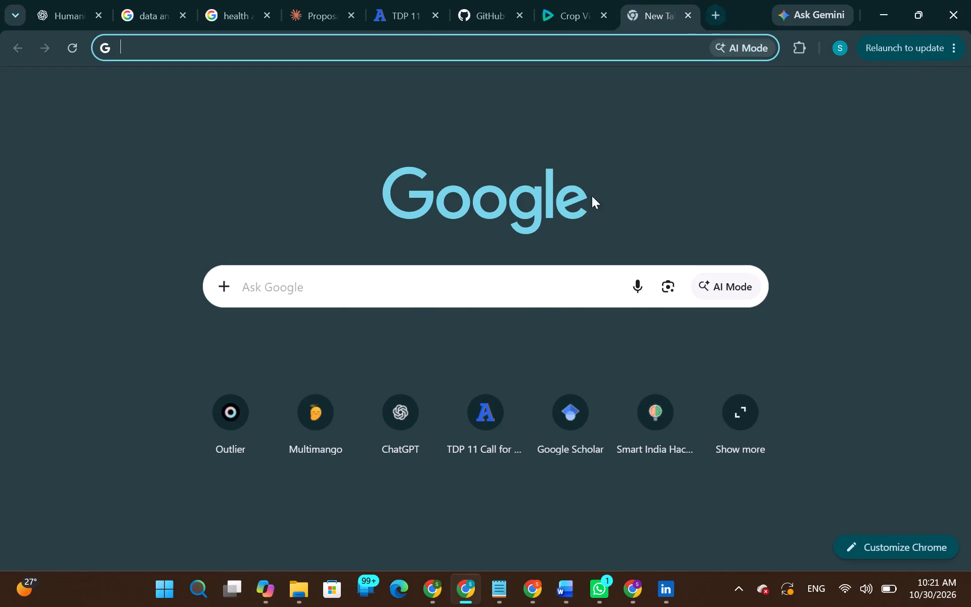
Open the Documentation folder of the CepaMetric-Onion-Quality-Assessment repository on GitHub.
left_click(467, 0)
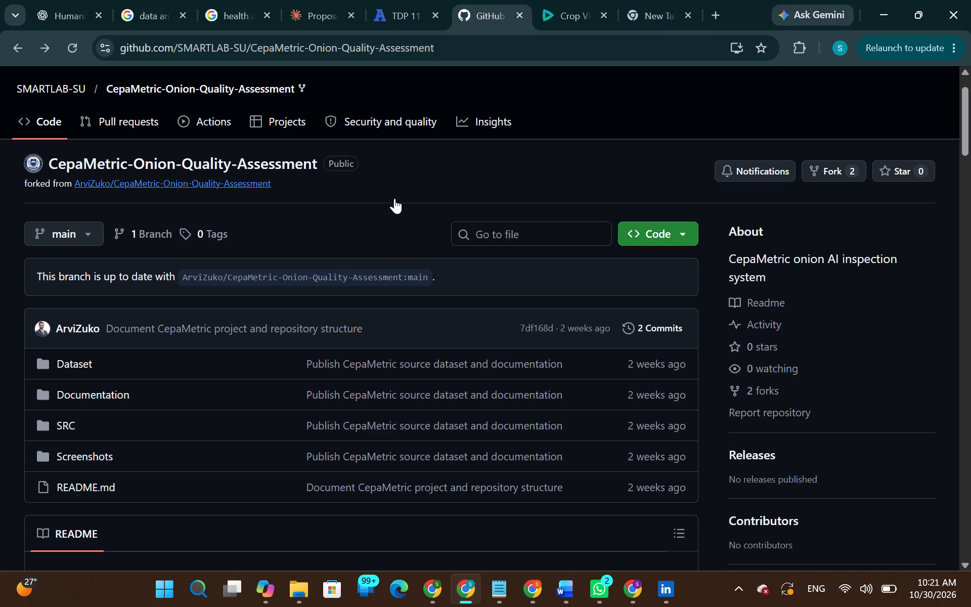
scroll(378, 289, "down", 3)
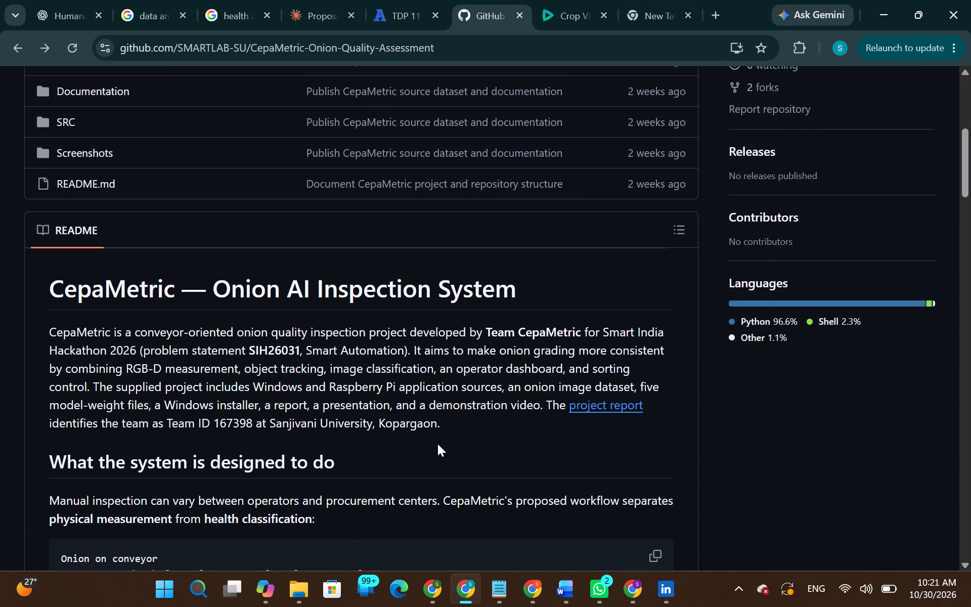
scroll(437, 444, "up", 2)
right_click(437, 444)
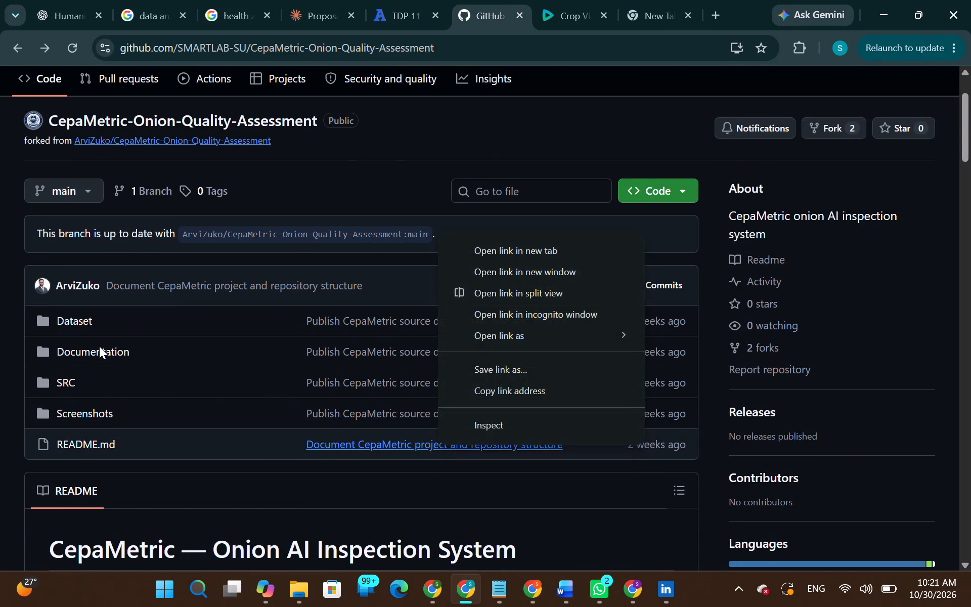
left_click(100, 346)
Download demo-video.zip through the link in the Documentation README and bring up the recent downloads to check its progress.
scroll(461, 471, "down", 1)
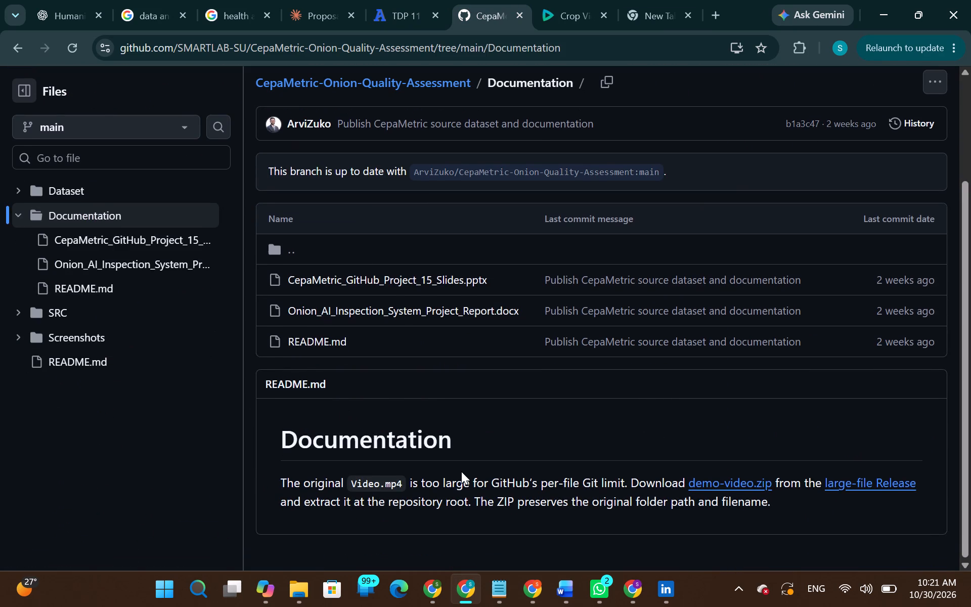
scroll(461, 471, "down", 1)
left_click(728, 484)
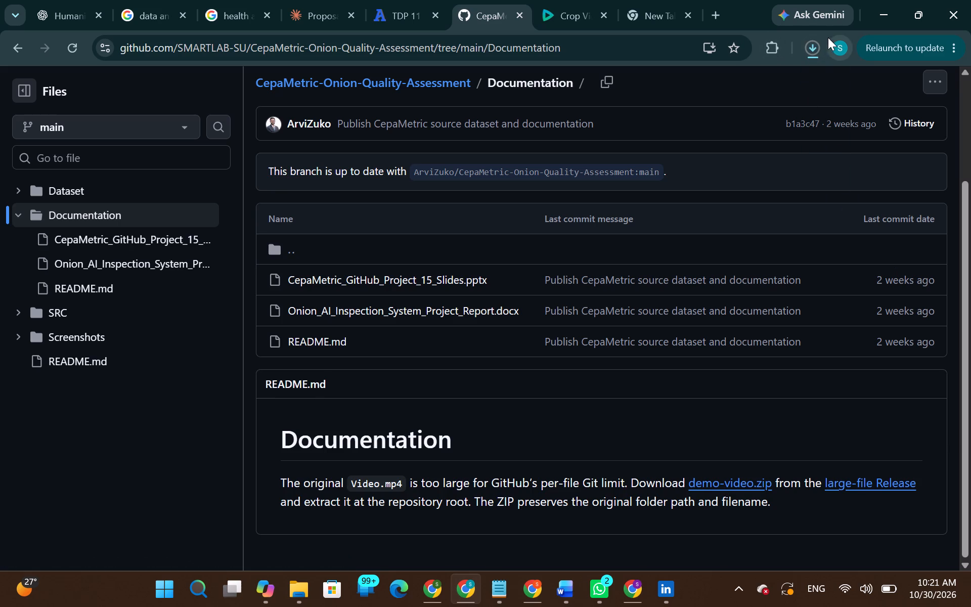
left_click(820, 41)
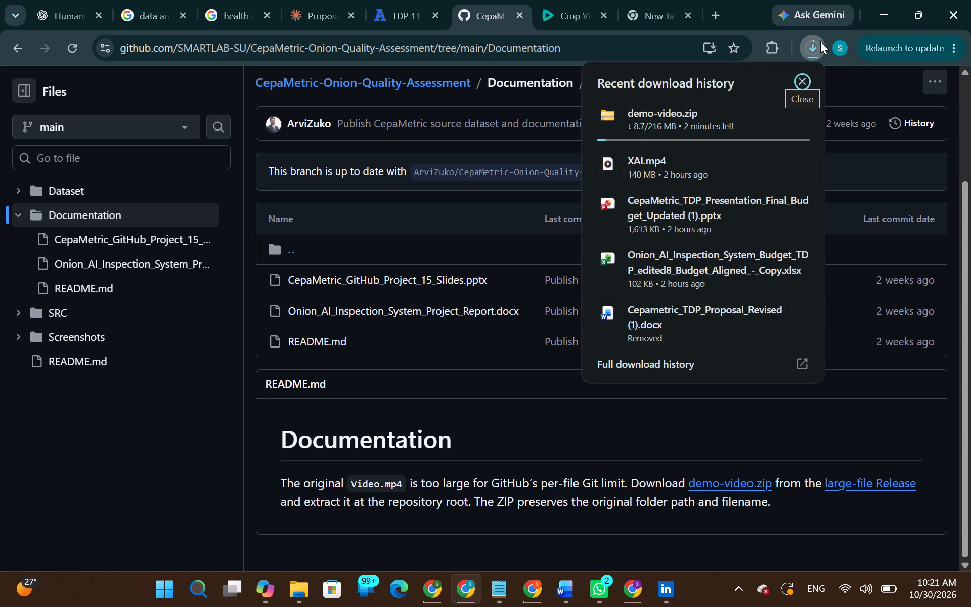
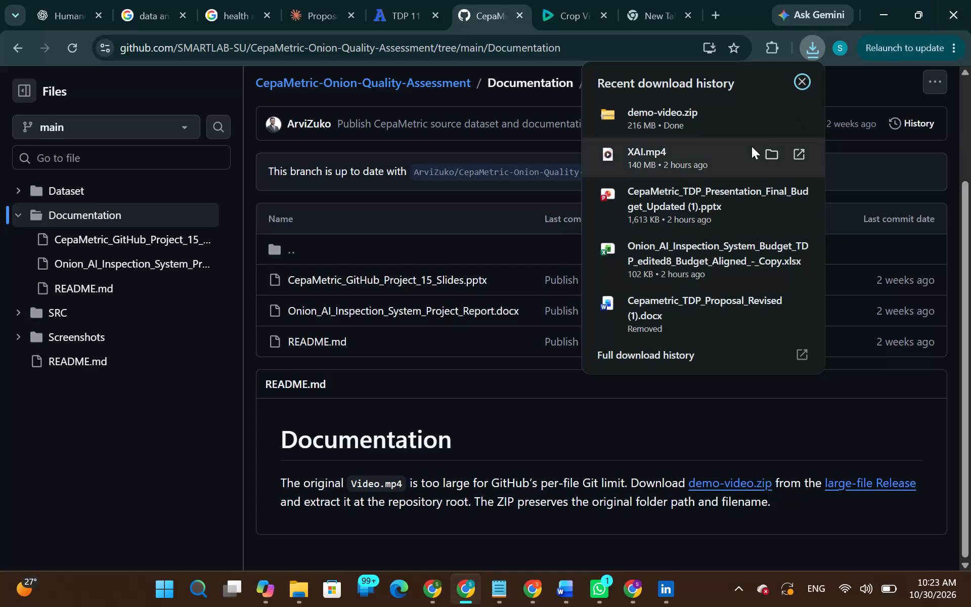
Show the downloaded demo-video.zip in its folder in File Explorer and extract it to the demo-video folder in Downloads.
left_click(770, 119)
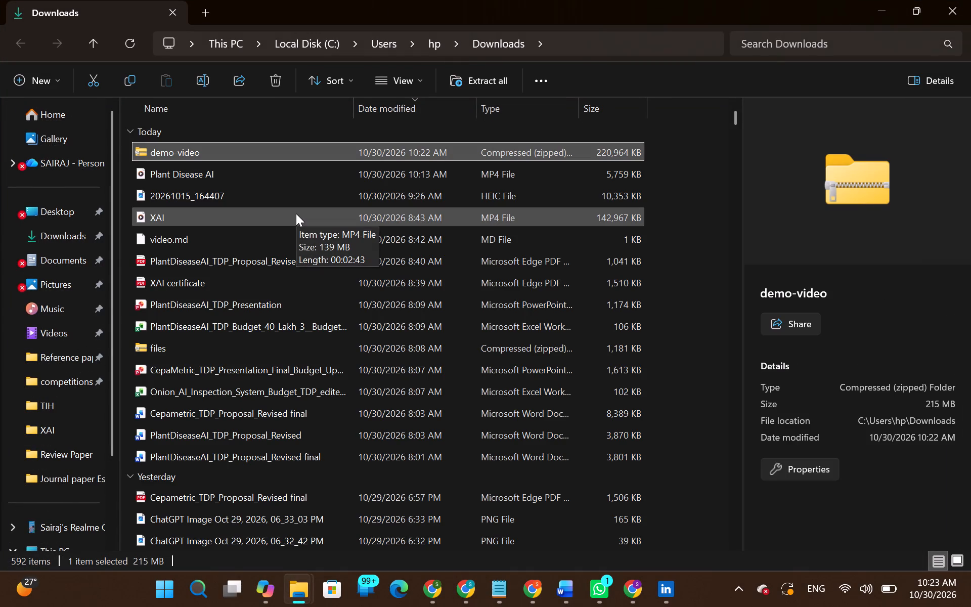
right_click(249, 150)
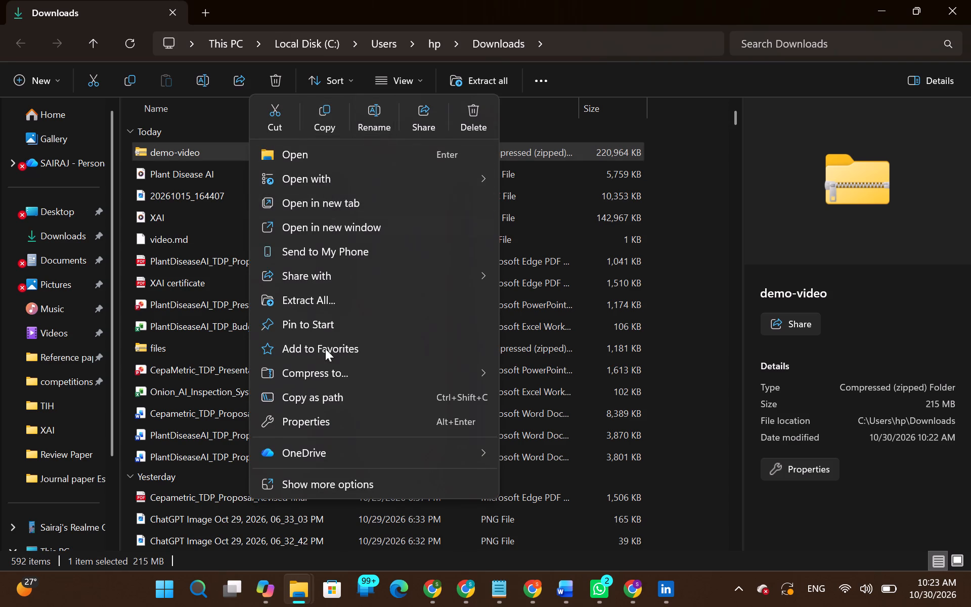
left_click(329, 304)
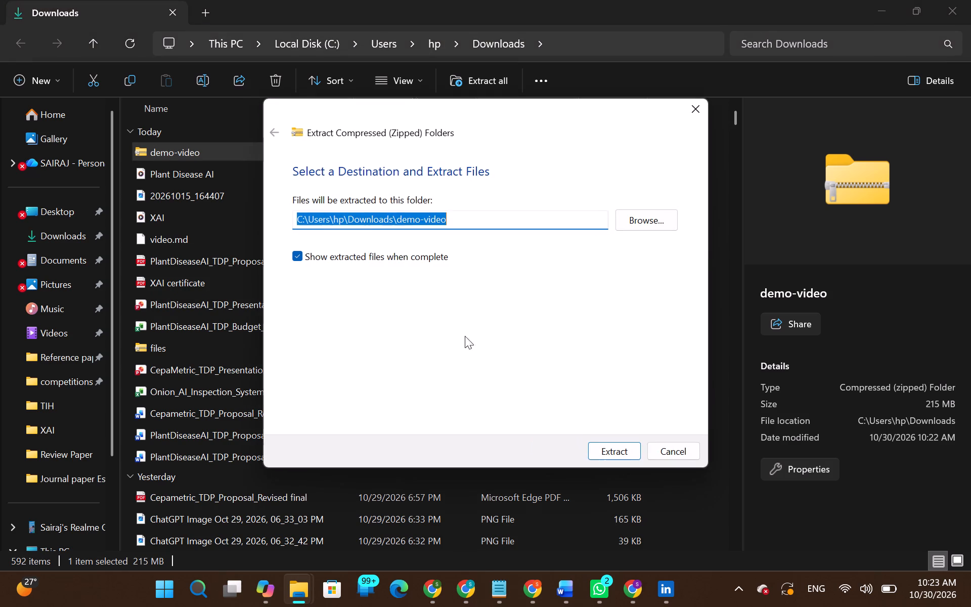
left_click(614, 451)
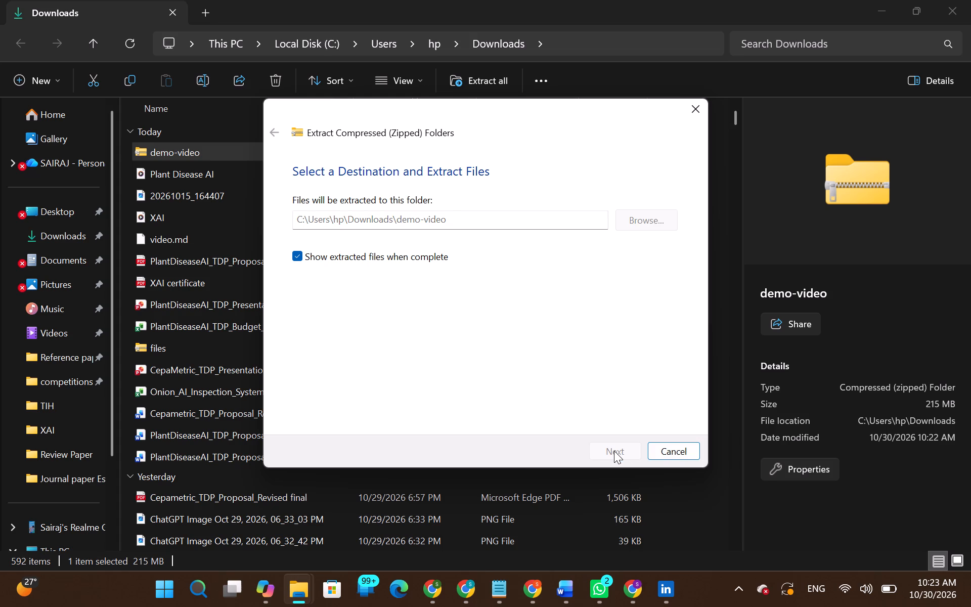
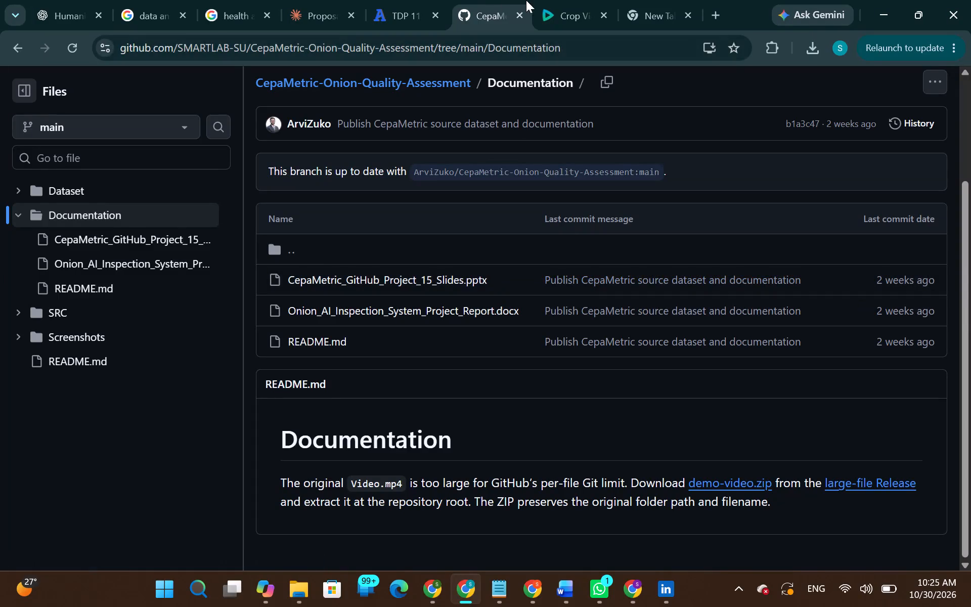
Return to the TDP 11 application and go back from its final preview to the preceding form section.
left_click(428, 0)
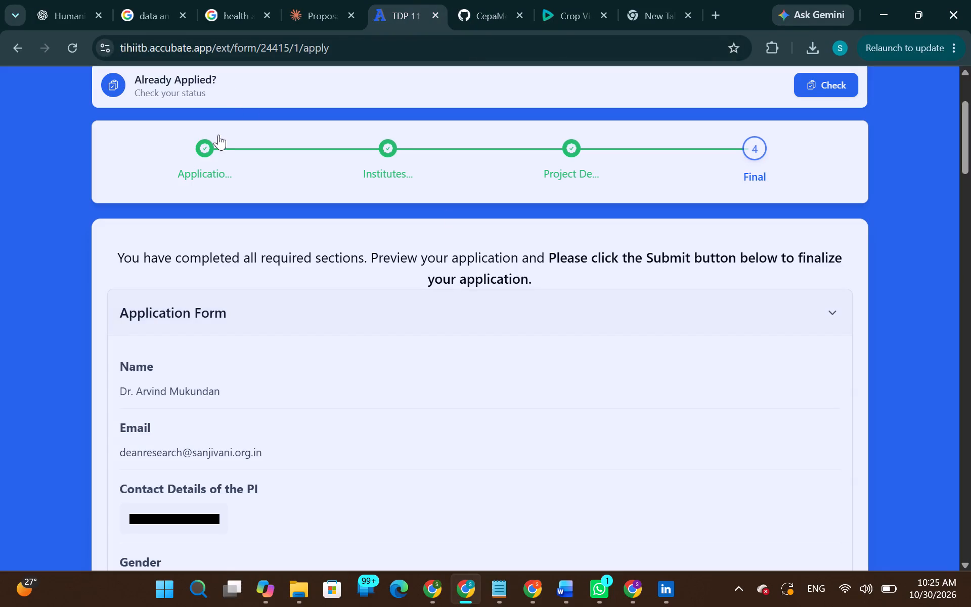
left_click(206, 153)
scroll(453, 225, "down", 1)
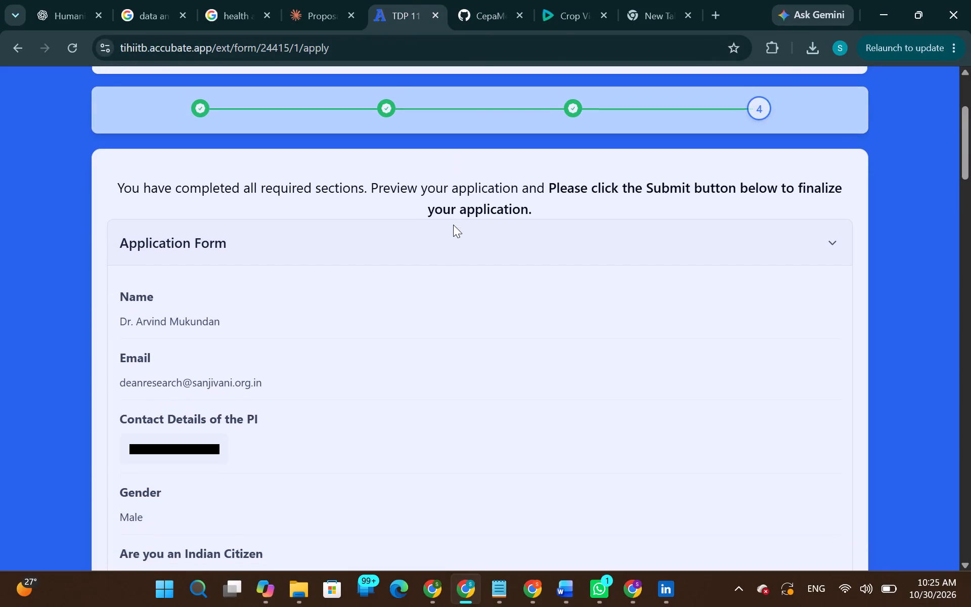
scroll(453, 225, "down", 6)
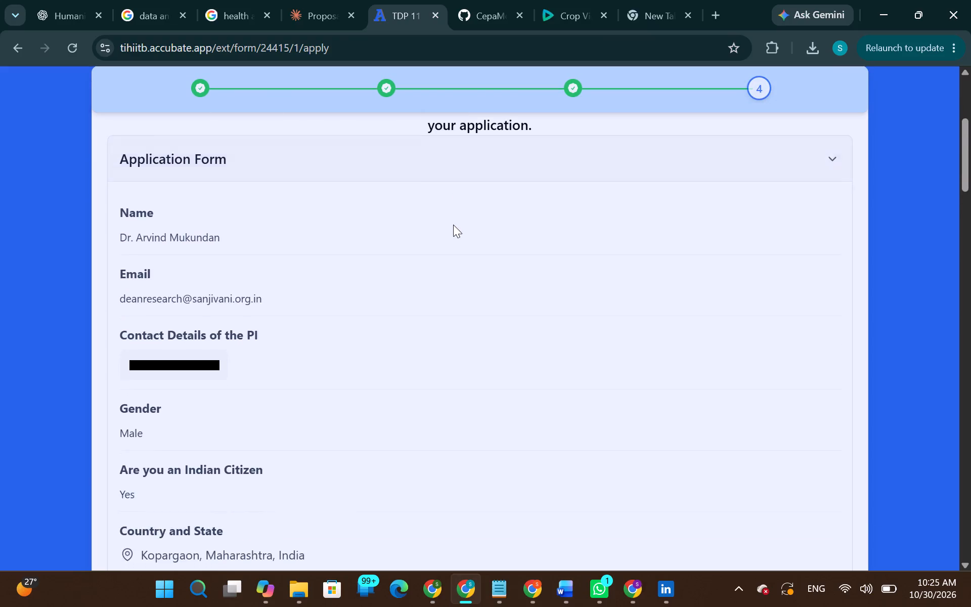
scroll(453, 225, "down", 7)
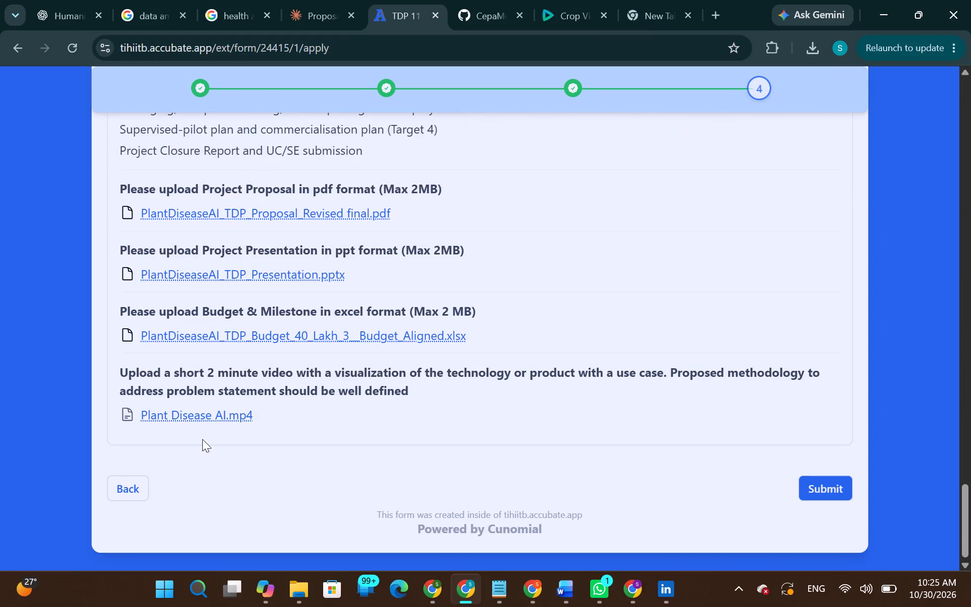
left_click(130, 482)
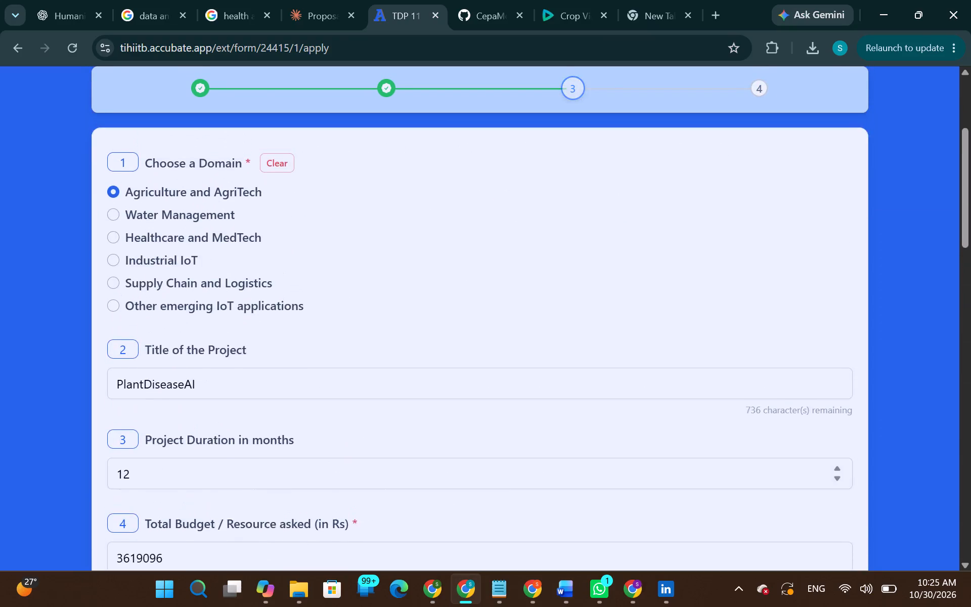
Go back through the project details and institute sections to the first section, Application Form.
scroll(130, 482, "up", 1)
scroll(130, 482, "down", 7)
scroll(183, 387, "down", 3)
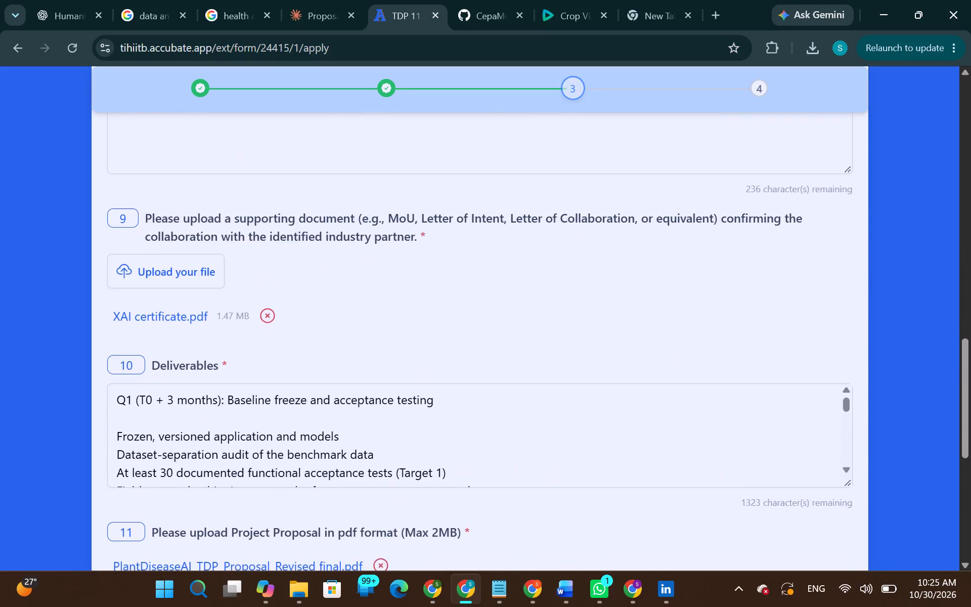
scroll(119, 506, "down", 9)
left_click(124, 473)
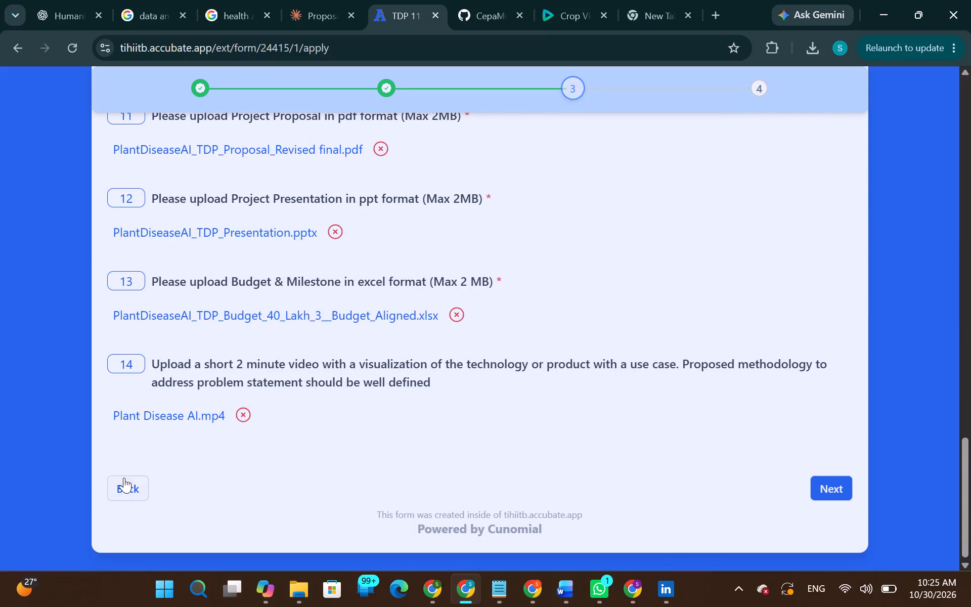
left_click(121, 479)
scroll(121, 479, "down", 9)
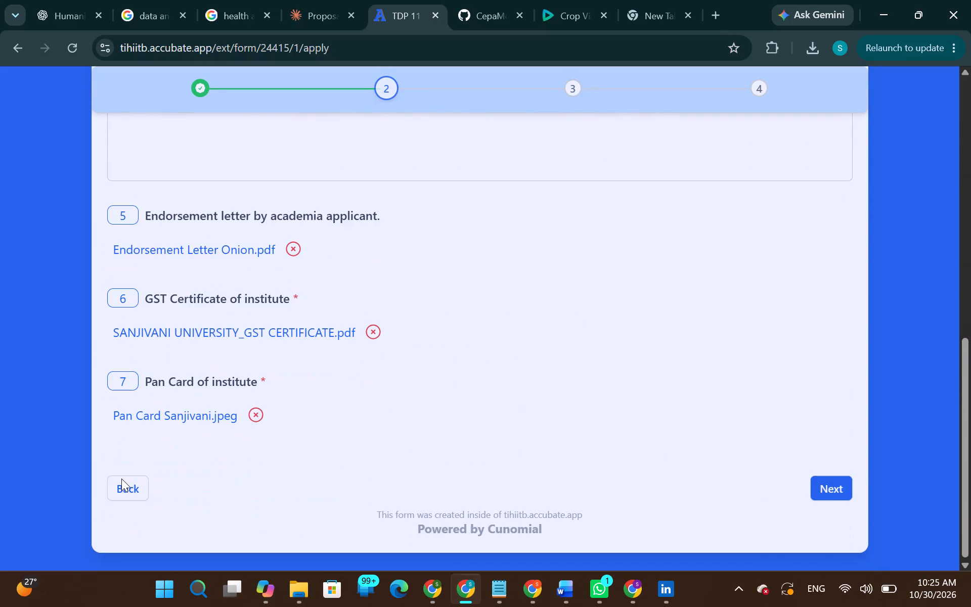
left_click(125, 495)
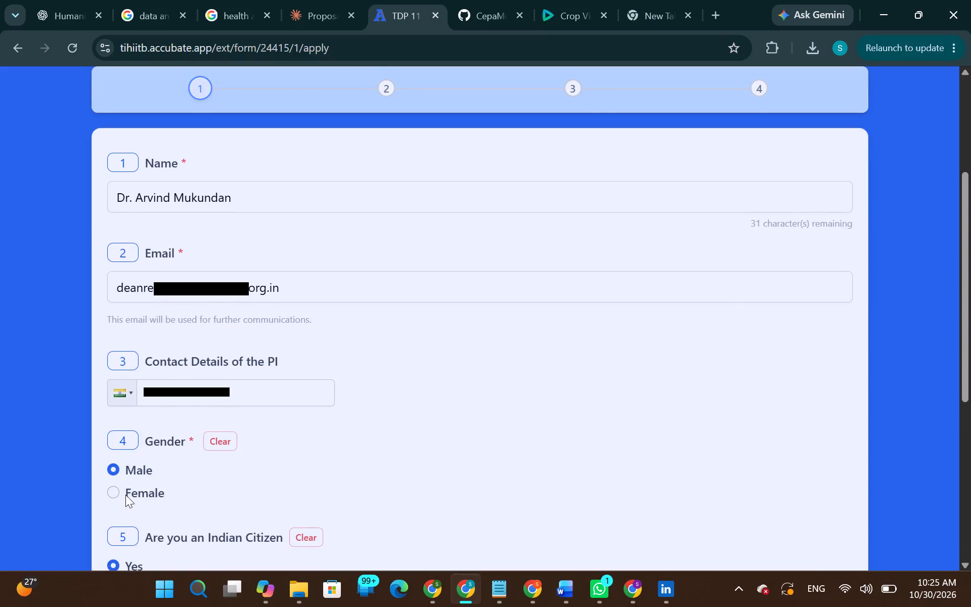
Replace the entry in the Application Form's Email field with the copied research director's email address.
scroll(125, 499, "up", 1)
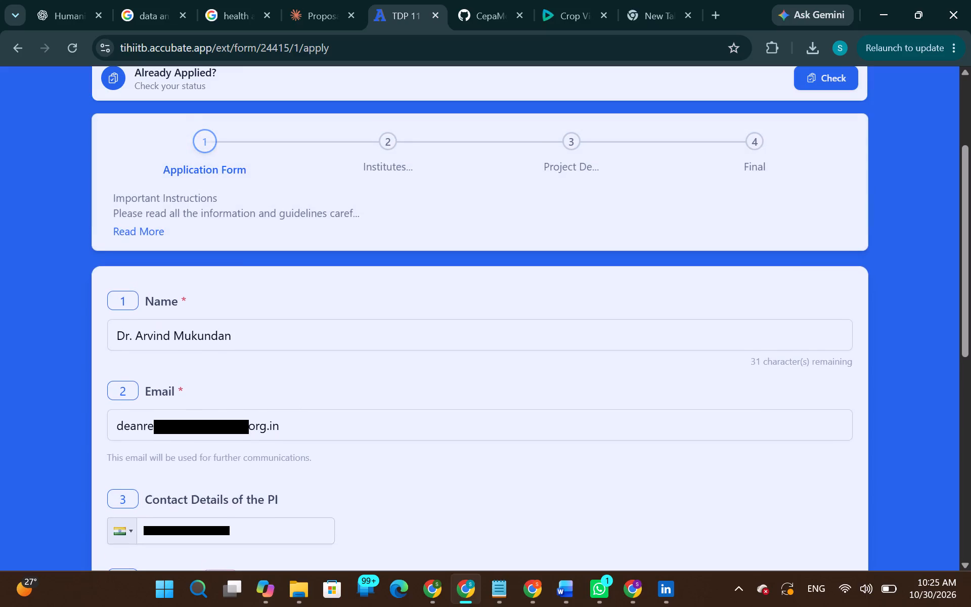
left_click_drag(292, 421, 103, 411)
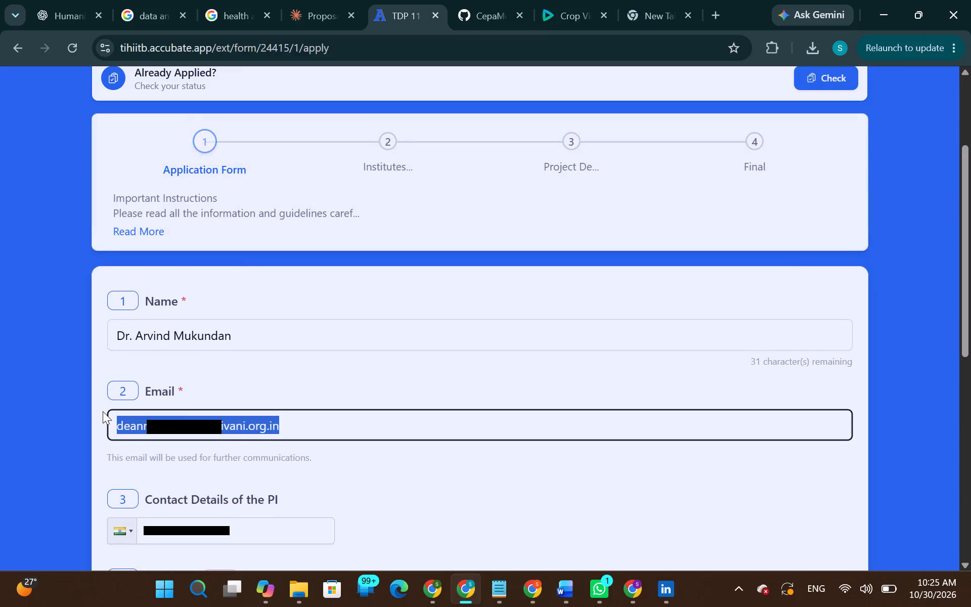
key("ctrl+v")
Advance through the Application Form, institute and project details sections to the final application preview.
scroll(103, 411, "down", 1)
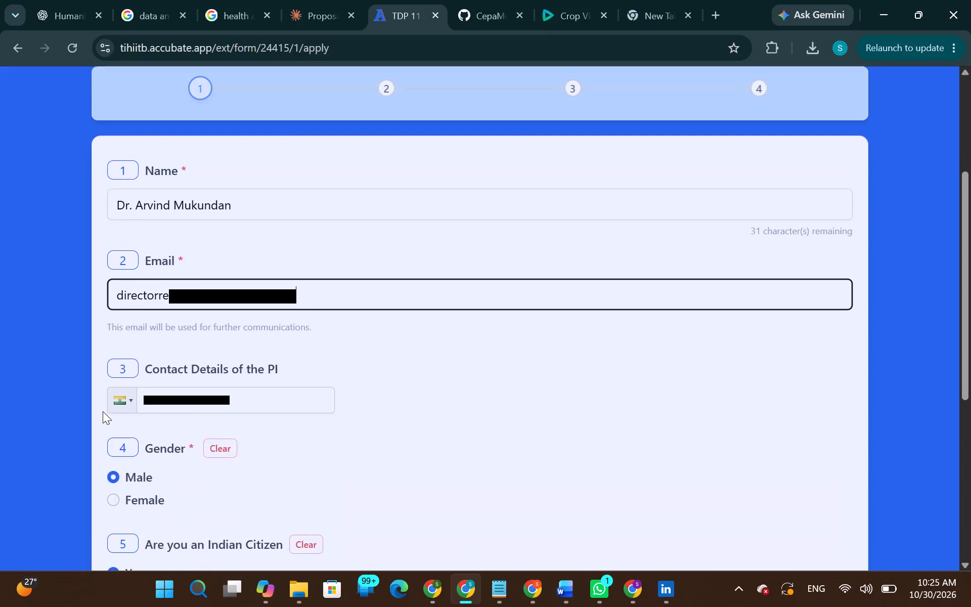
scroll(103, 411, "down", 4)
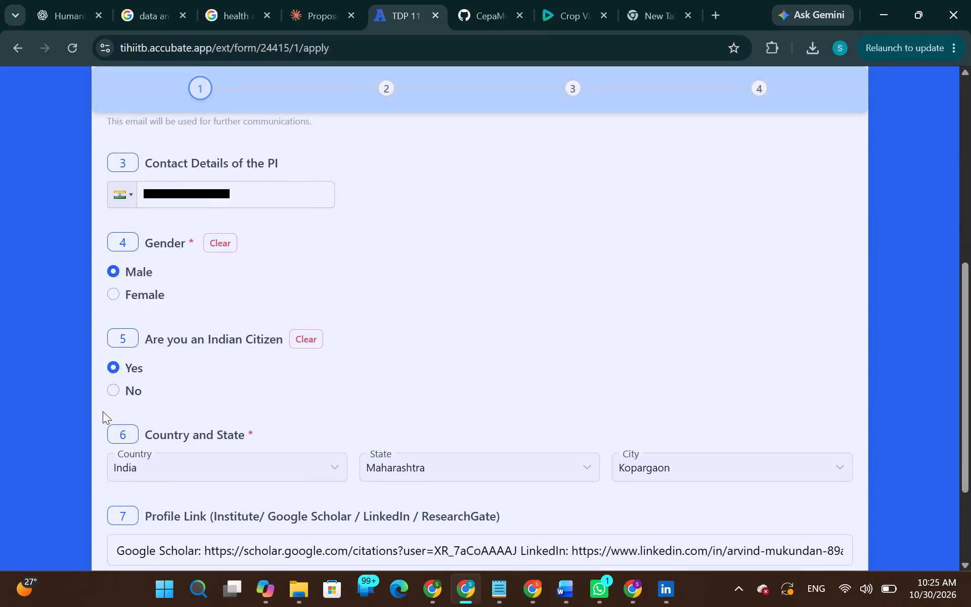
scroll(103, 411, "down", 3)
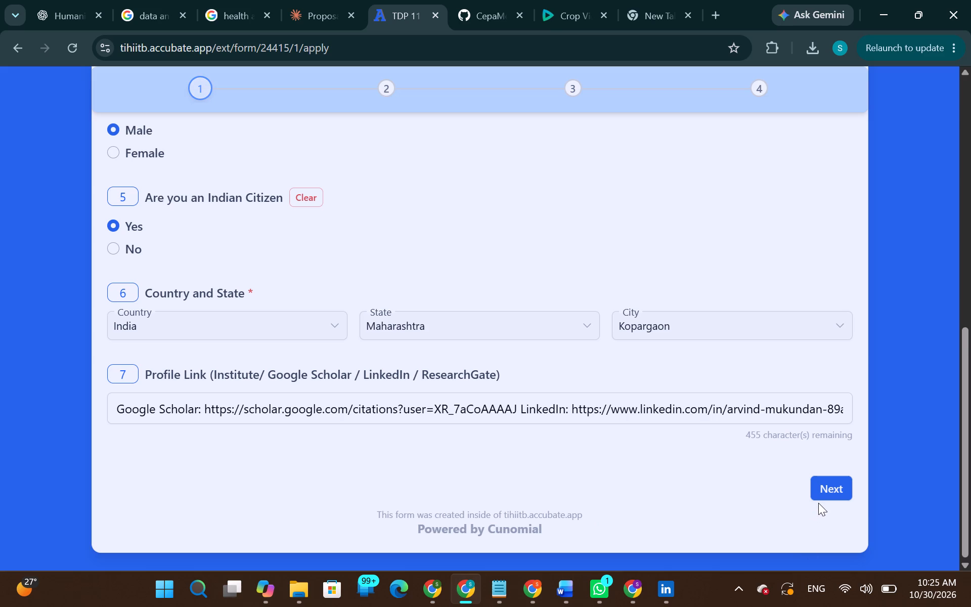
left_click(814, 495)
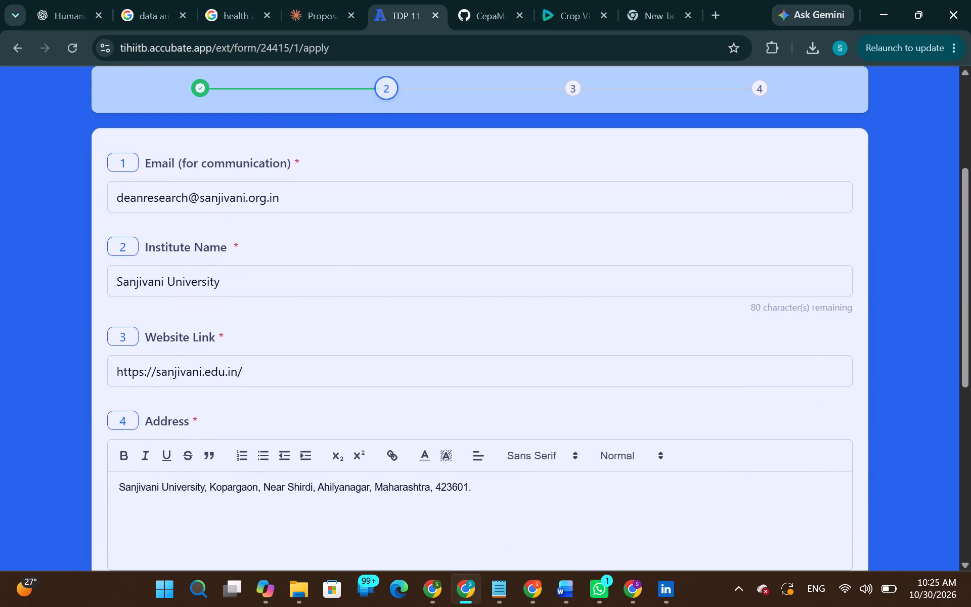
scroll(788, 494, "down", 6)
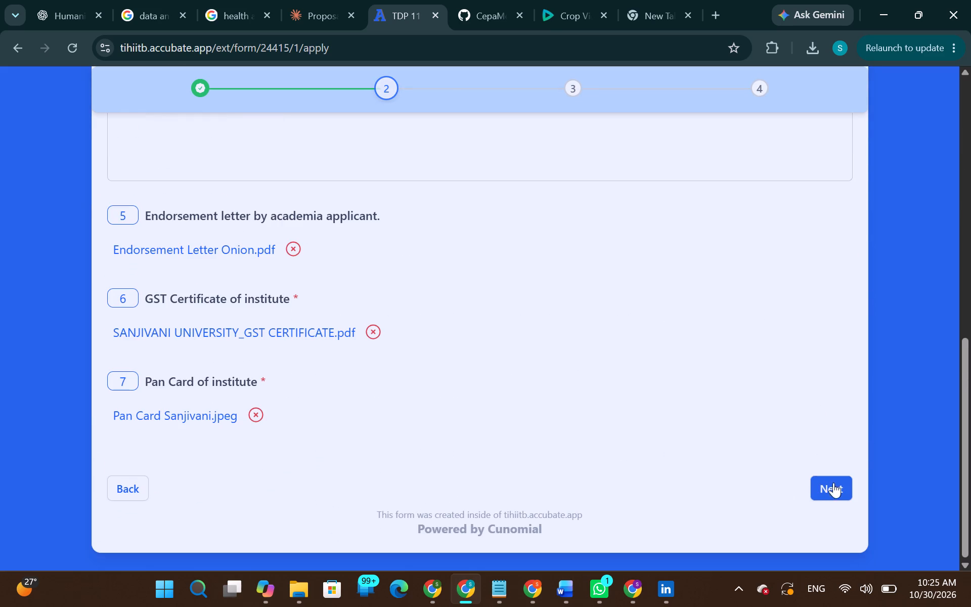
left_click(842, 479)
scroll(842, 479, "down", 4)
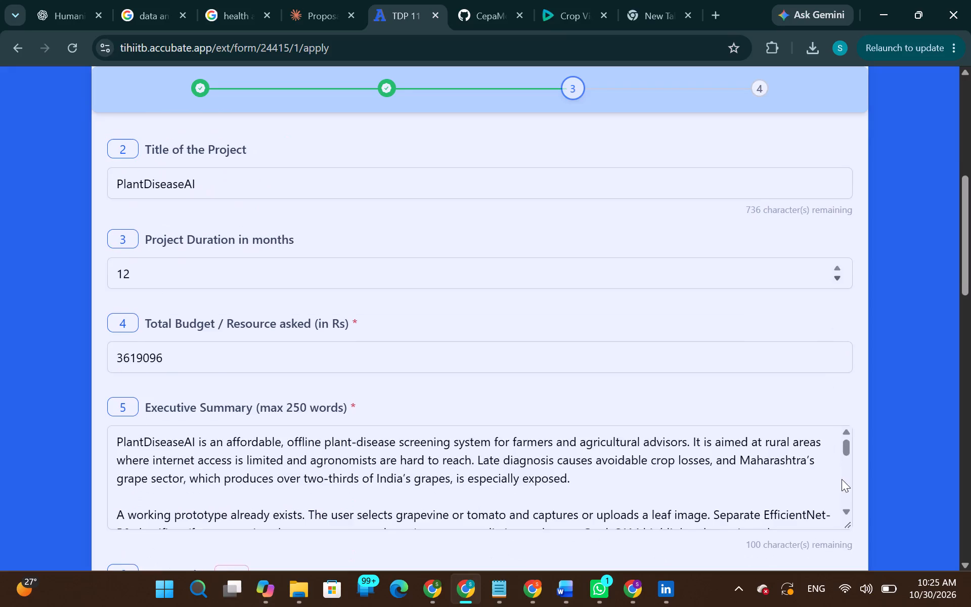
scroll(842, 479, "down", 8)
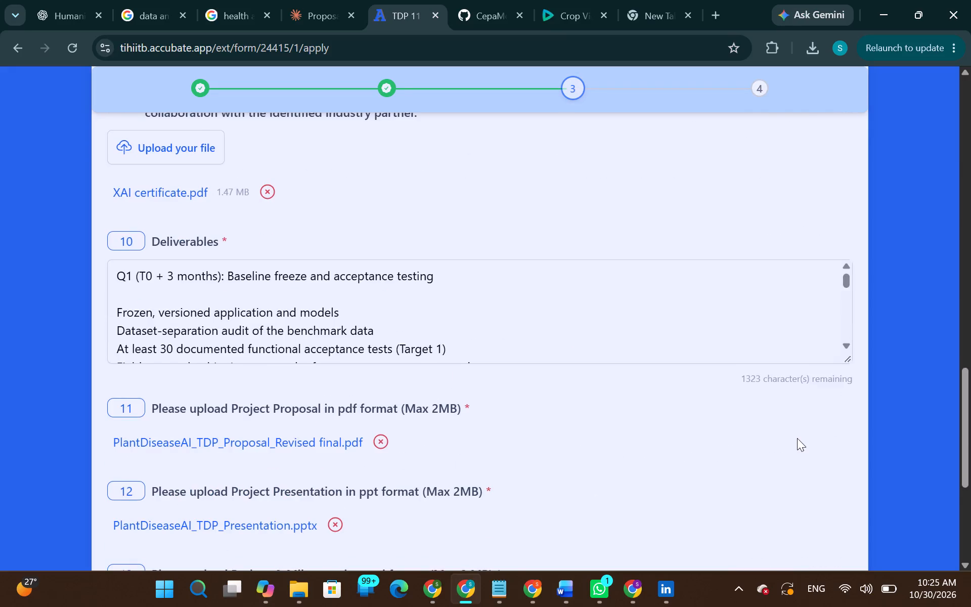
scroll(797, 438, "down", 4)
left_click(820, 484)
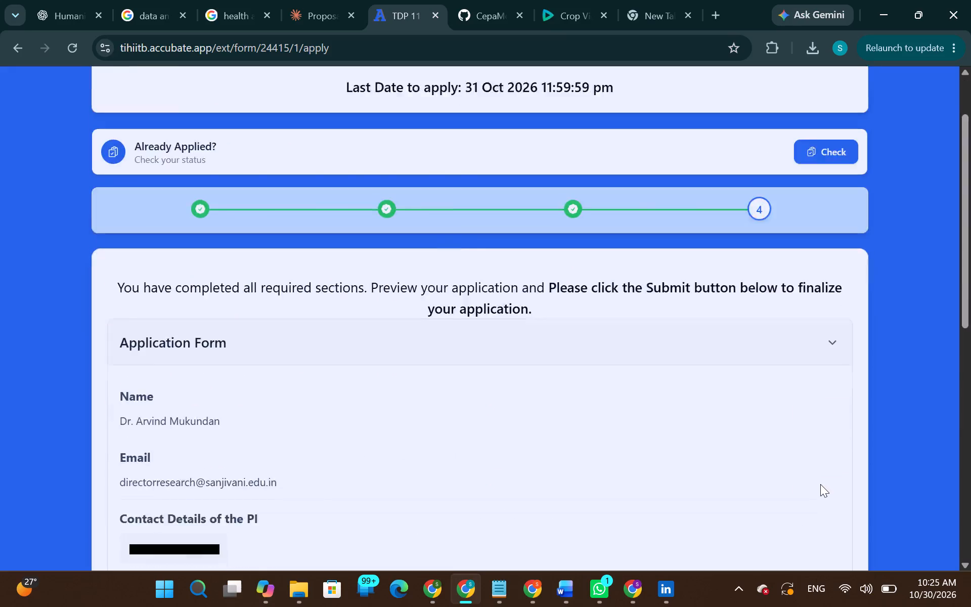
Review the applicant's details in the TDP 11 application's final preview and submit the application.
scroll(791, 446, "down", 3)
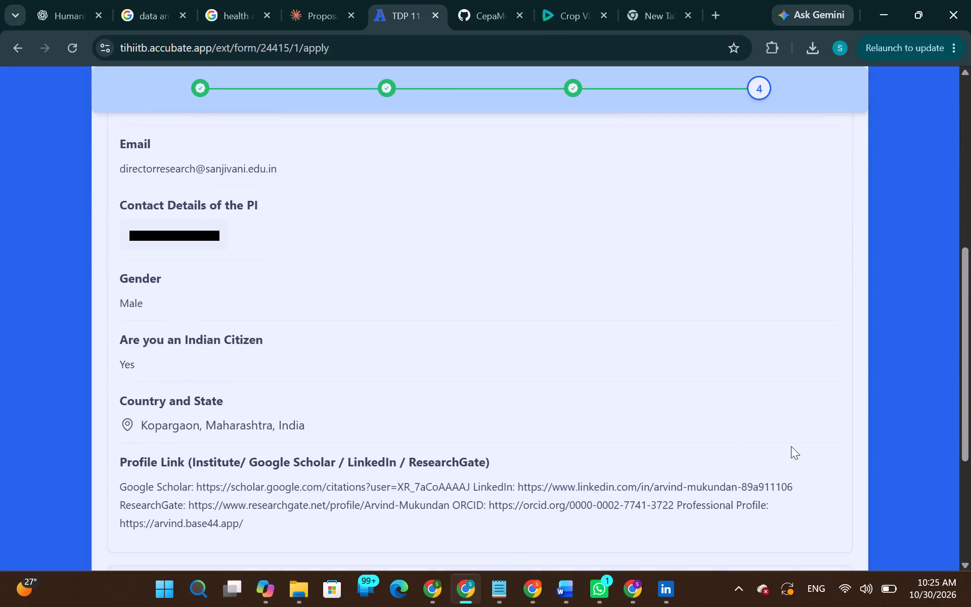
scroll(791, 446, "down", 3)
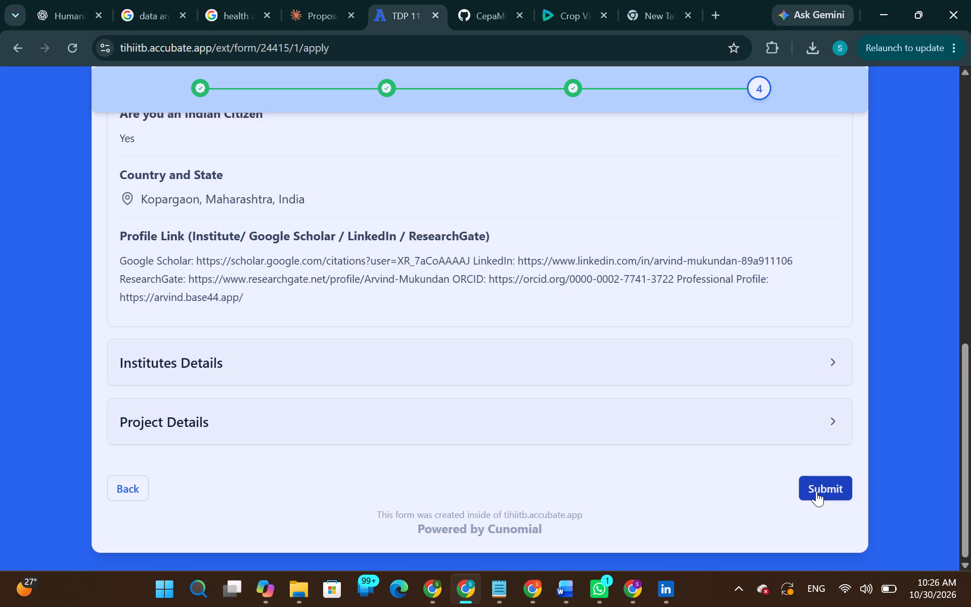
left_click(818, 492)
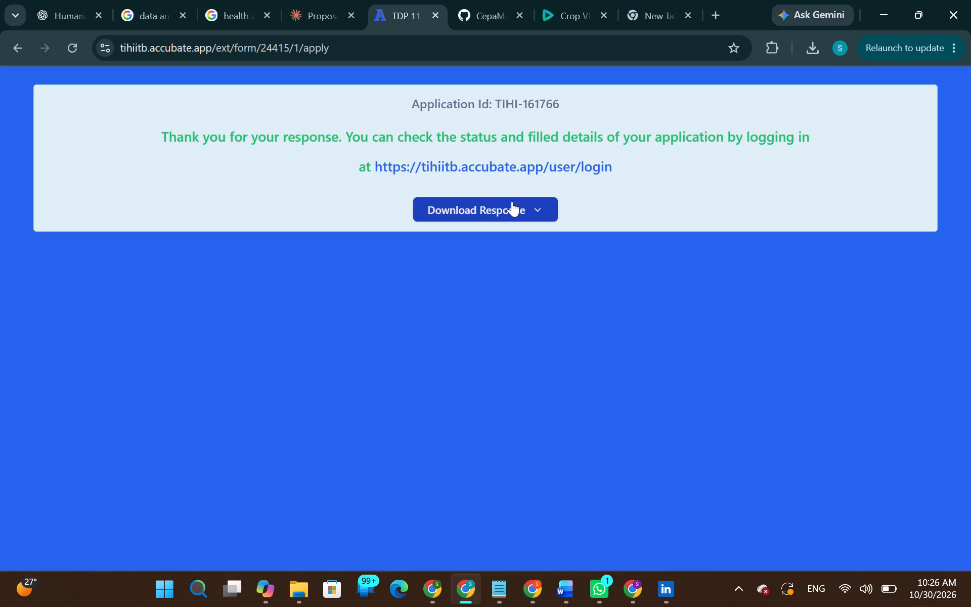
Download the response of the submitted application as a PDF.
left_click(518, 213)
left_click(504, 240)
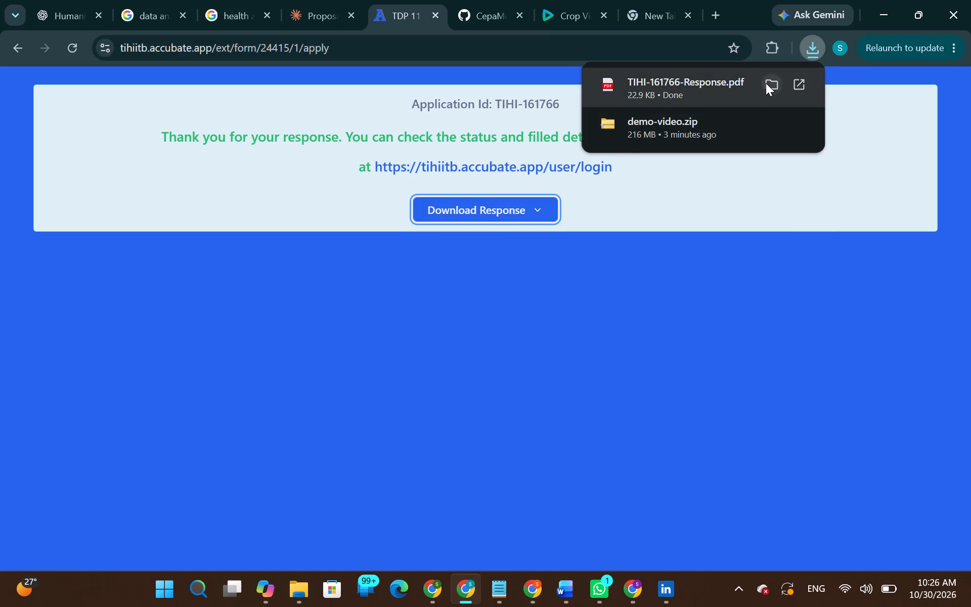
Show the downloaded TDP 11 application response PDF in the Downloads folder, copy the file, and minimize File Explorer.
left_click(766, 83)
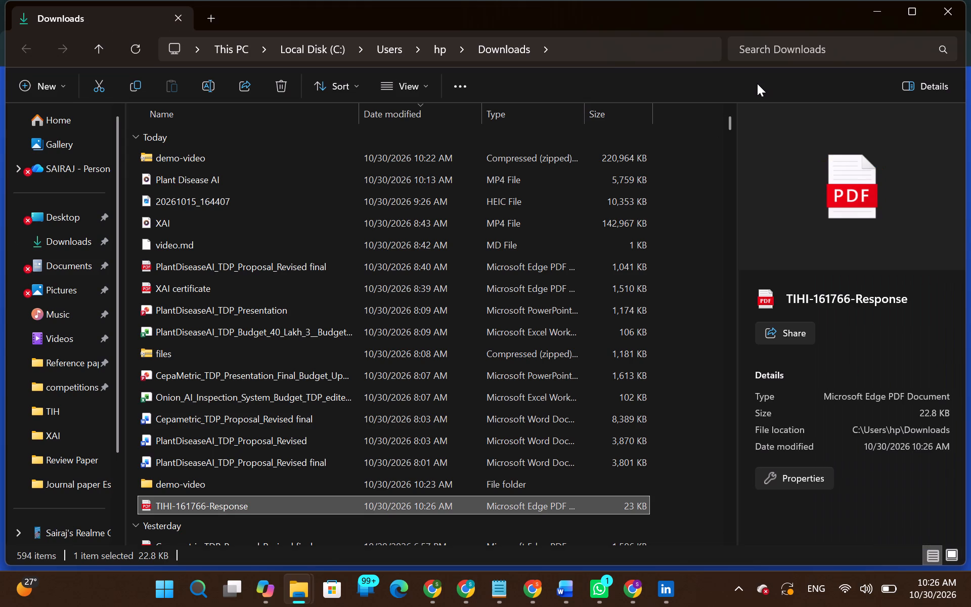
key("ctrl+c")
key("ctrl+c")
left_click(875, 18)
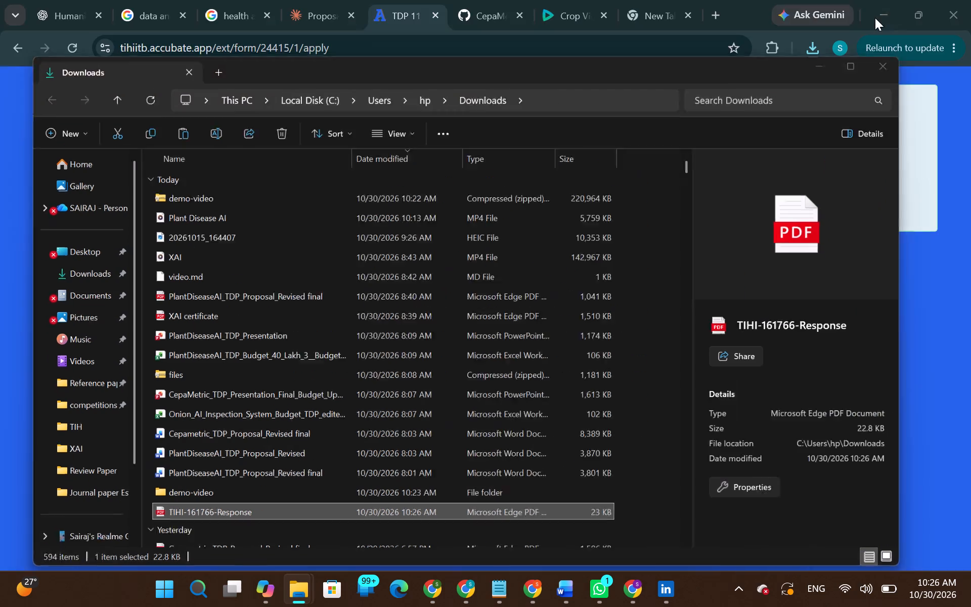
Minimize the submitted application's browser window and switch to another open Chrome window.
left_click(875, 20)
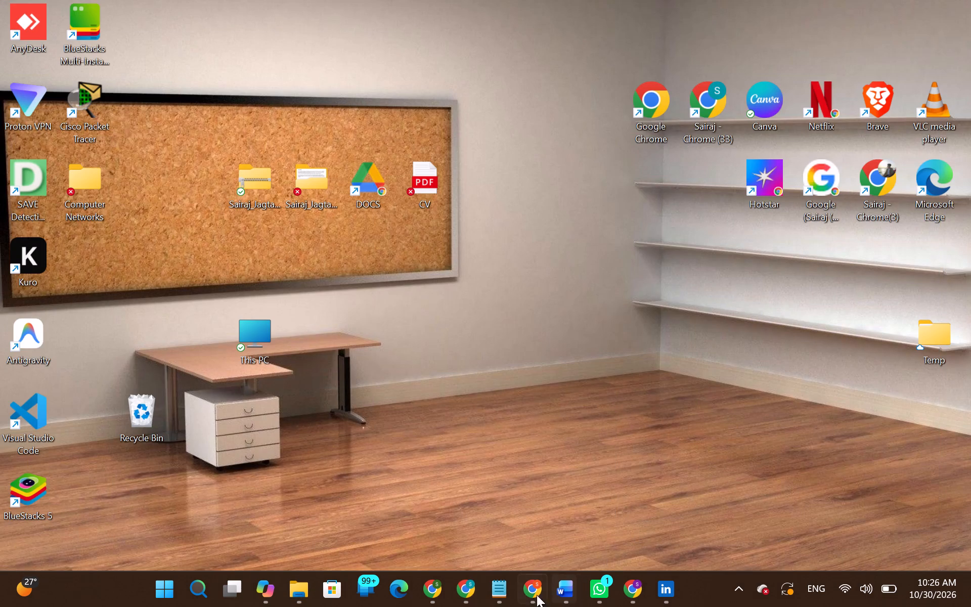
left_click(531, 600)
left_click(626, 600)
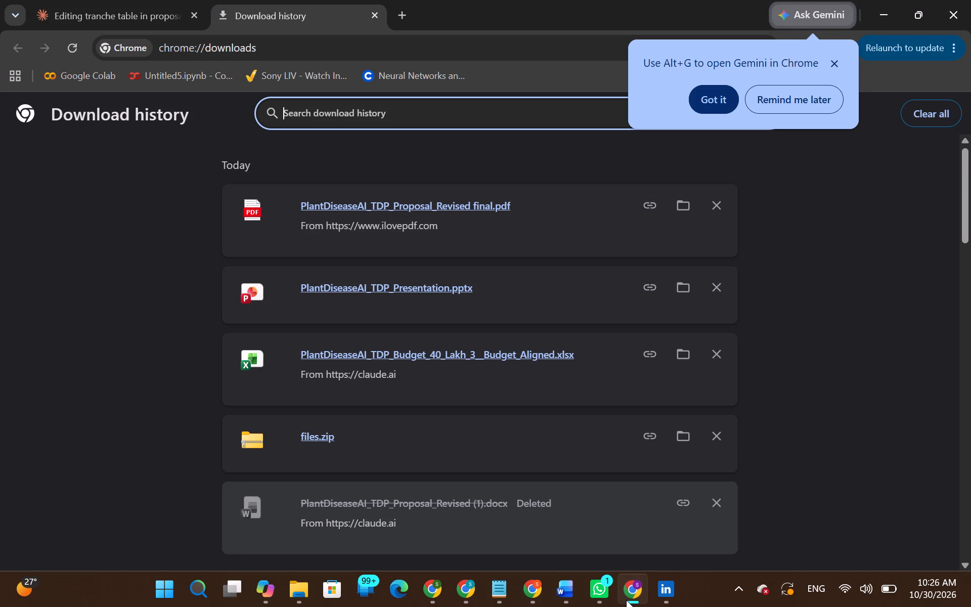
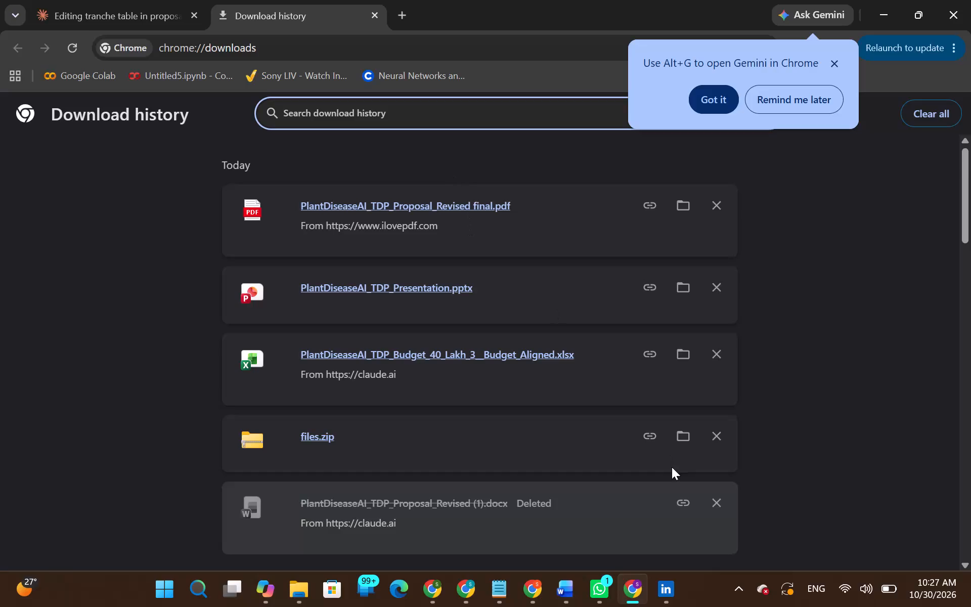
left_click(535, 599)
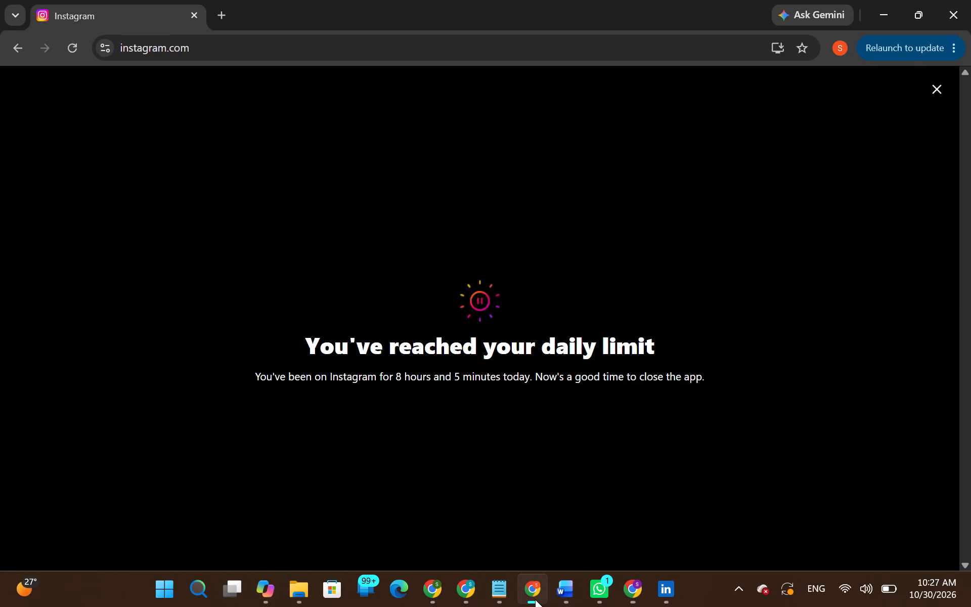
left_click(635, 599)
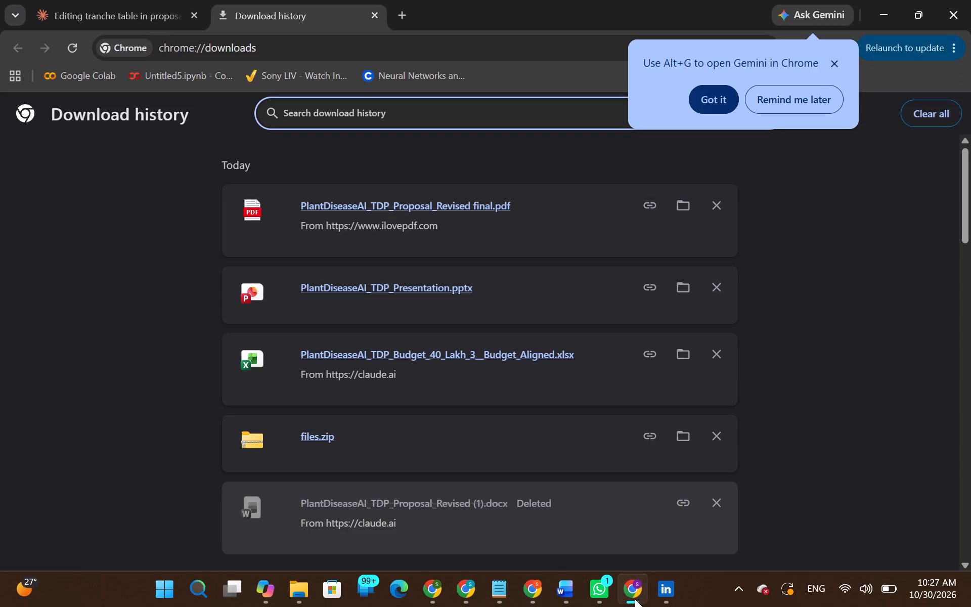
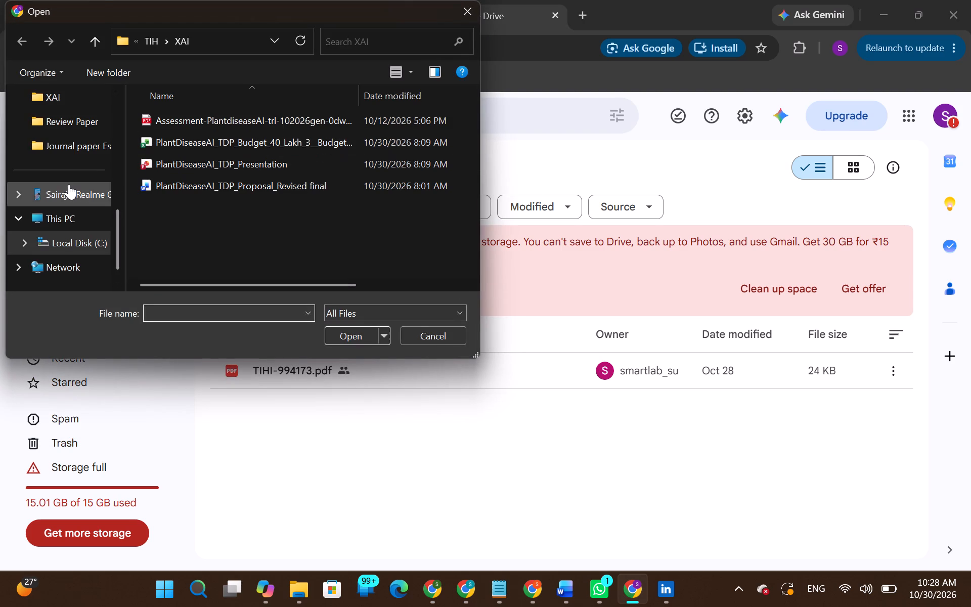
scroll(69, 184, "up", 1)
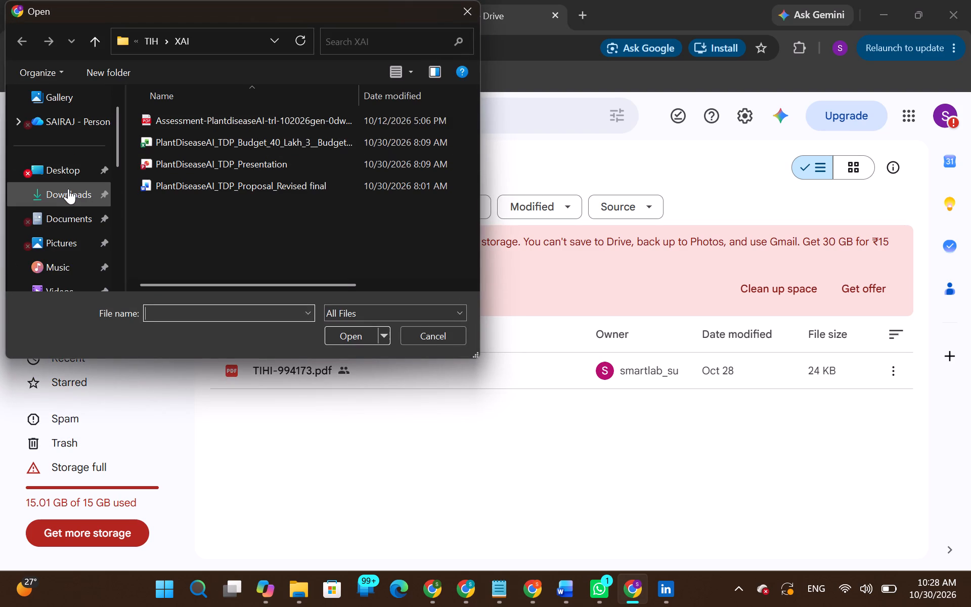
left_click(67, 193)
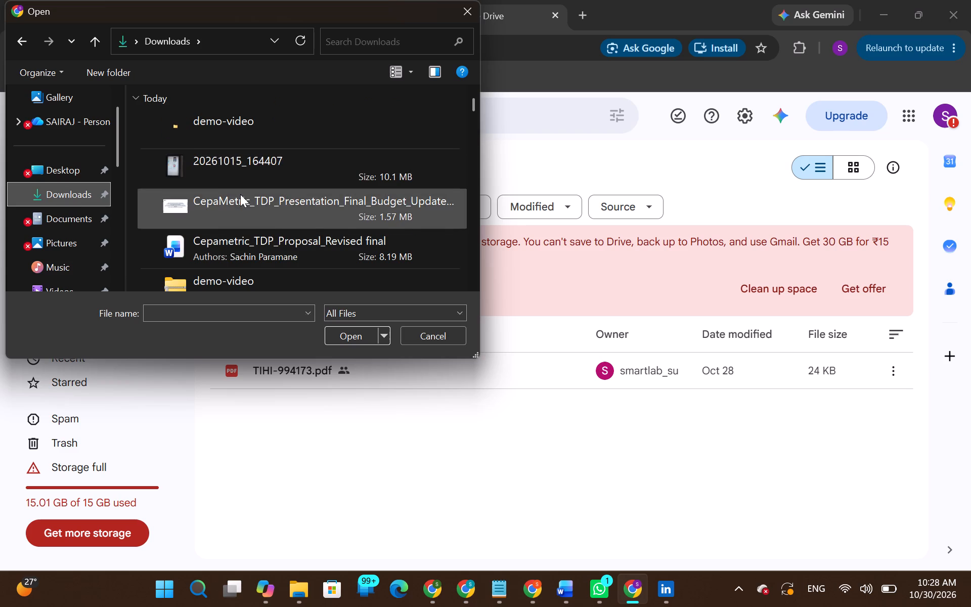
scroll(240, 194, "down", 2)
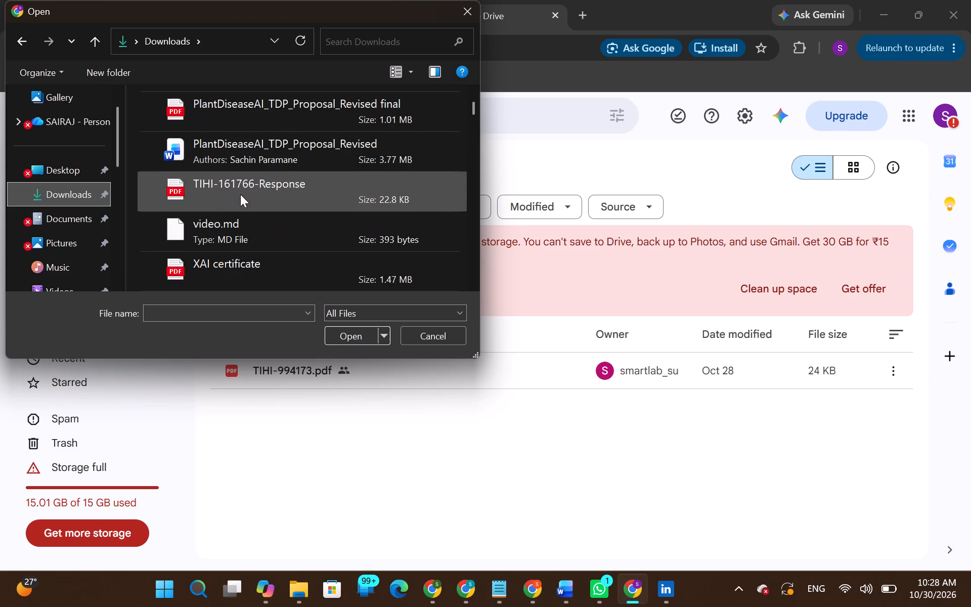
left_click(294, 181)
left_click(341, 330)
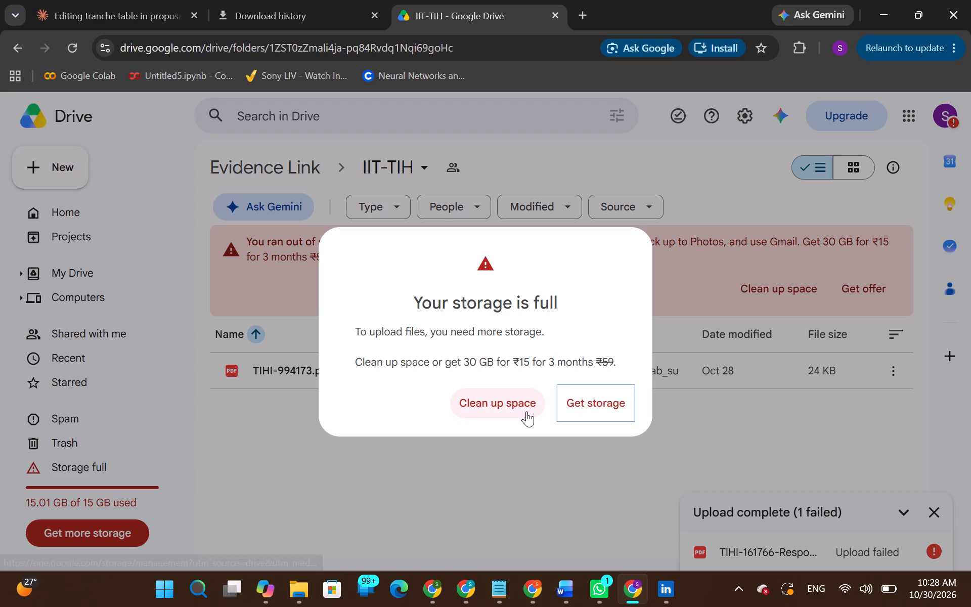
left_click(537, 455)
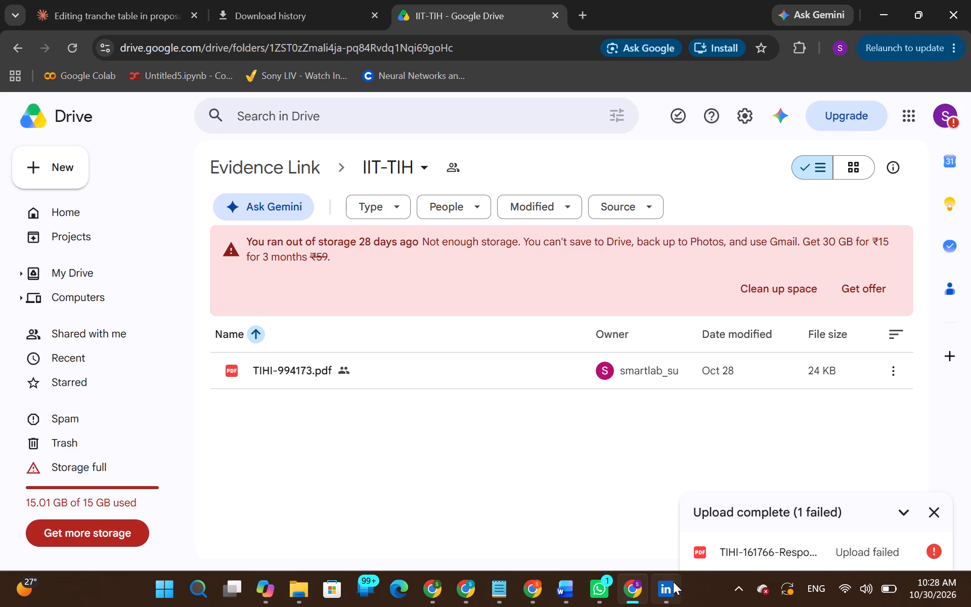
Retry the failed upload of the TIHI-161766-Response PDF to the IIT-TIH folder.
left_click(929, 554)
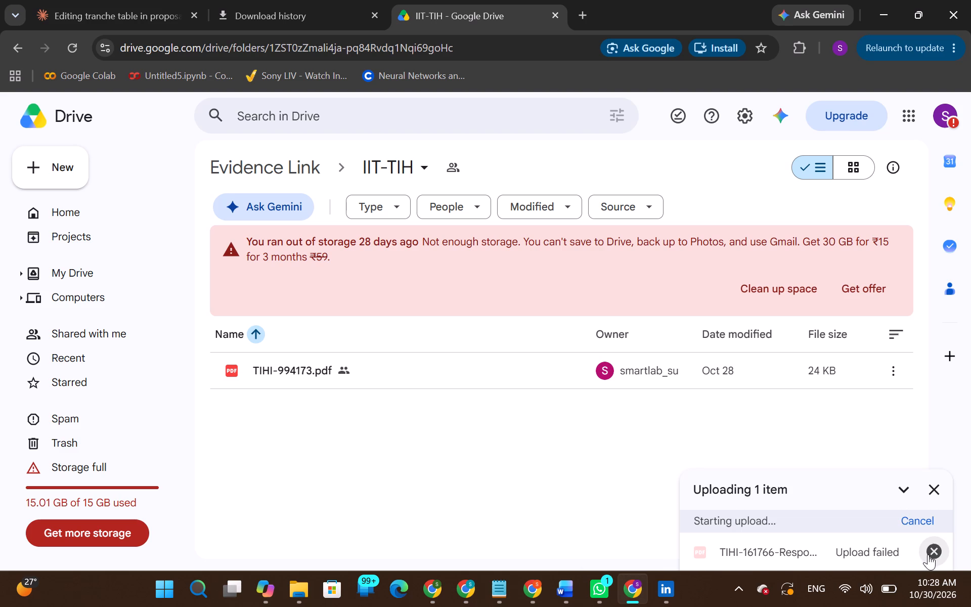
Switch to the other Chrome profile, load the copied Evidence Link address in a new tab, check the signed-in account, and open the IIT-TIH folder.
left_click(540, 597)
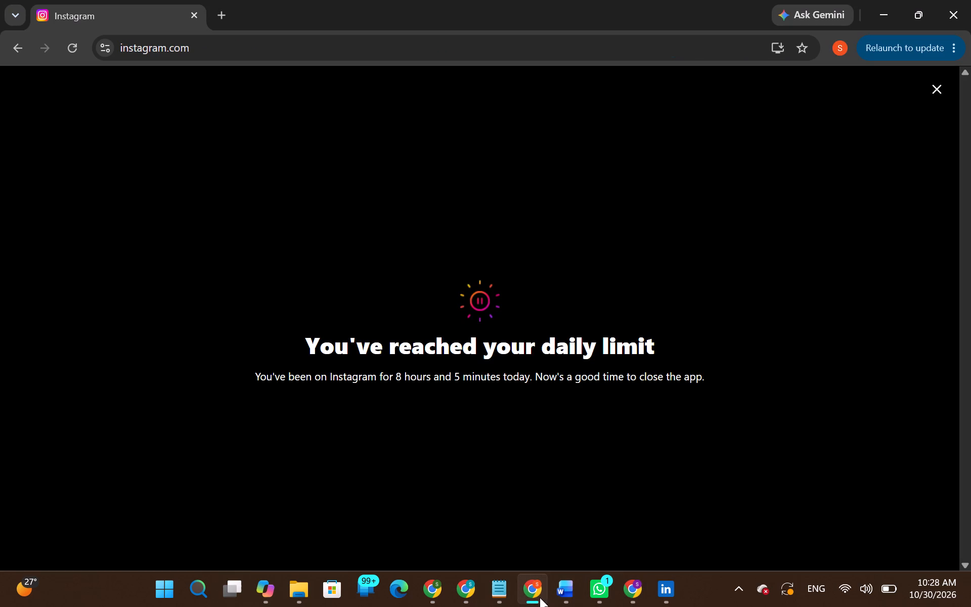
left_click(224, 13)
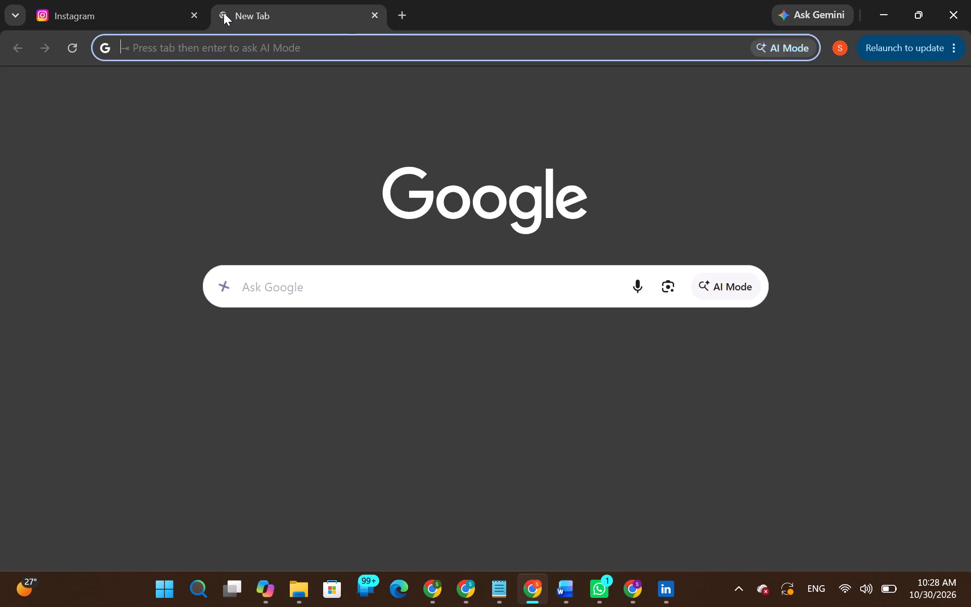
key("ctrl+v")
key("Return")
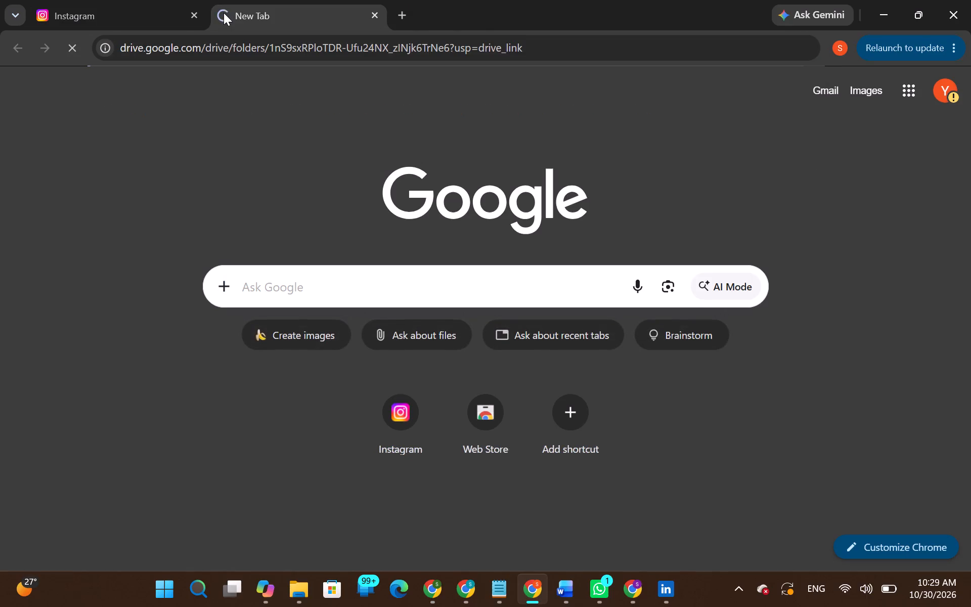
left_click(947, 94)
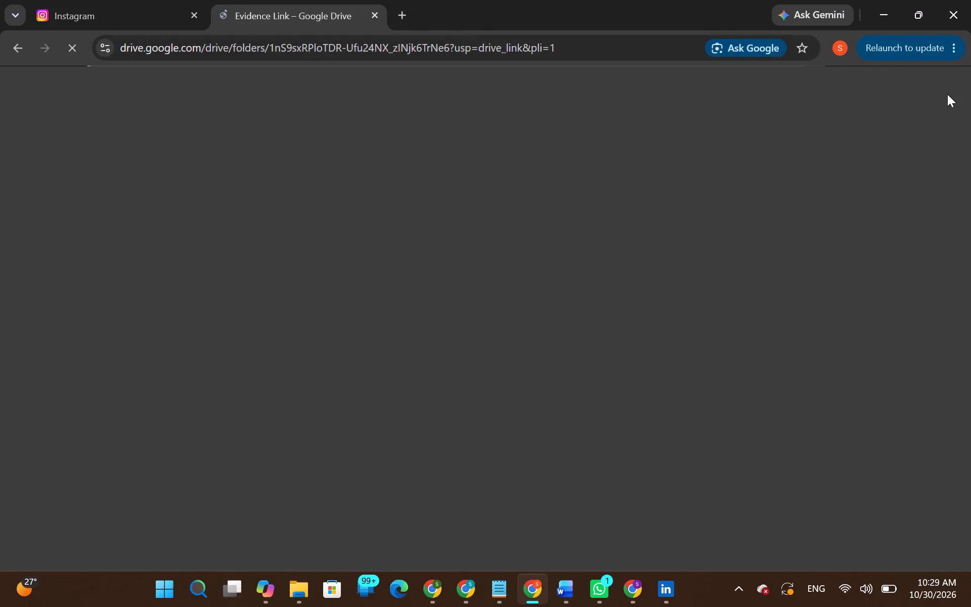
left_click(938, 82)
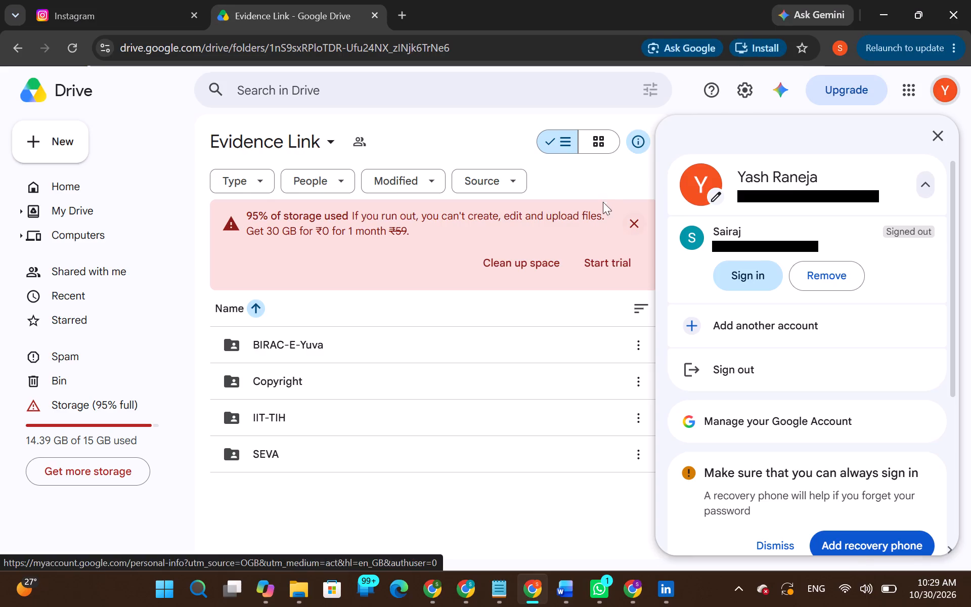
left_click(593, 193)
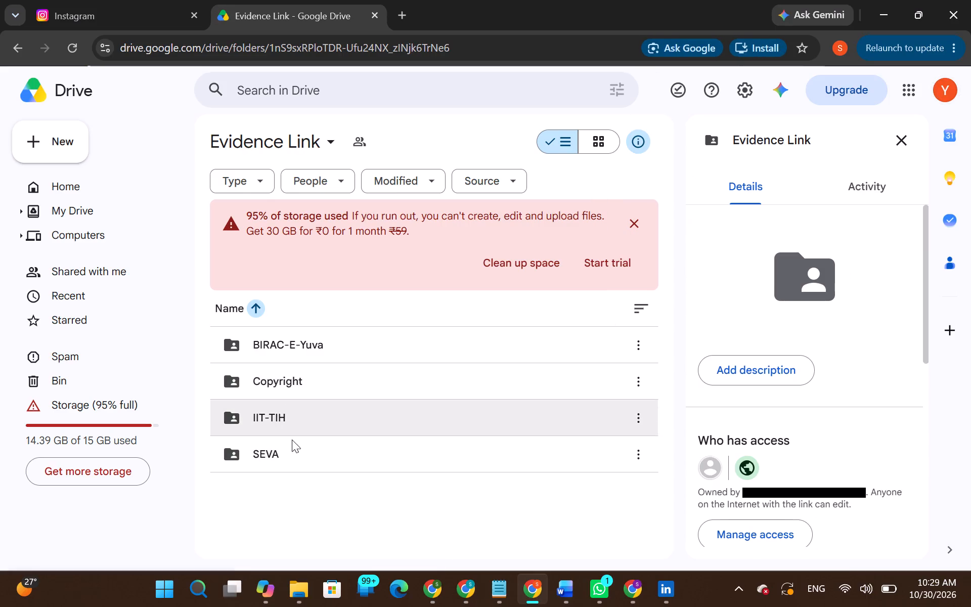
left_click(292, 471)
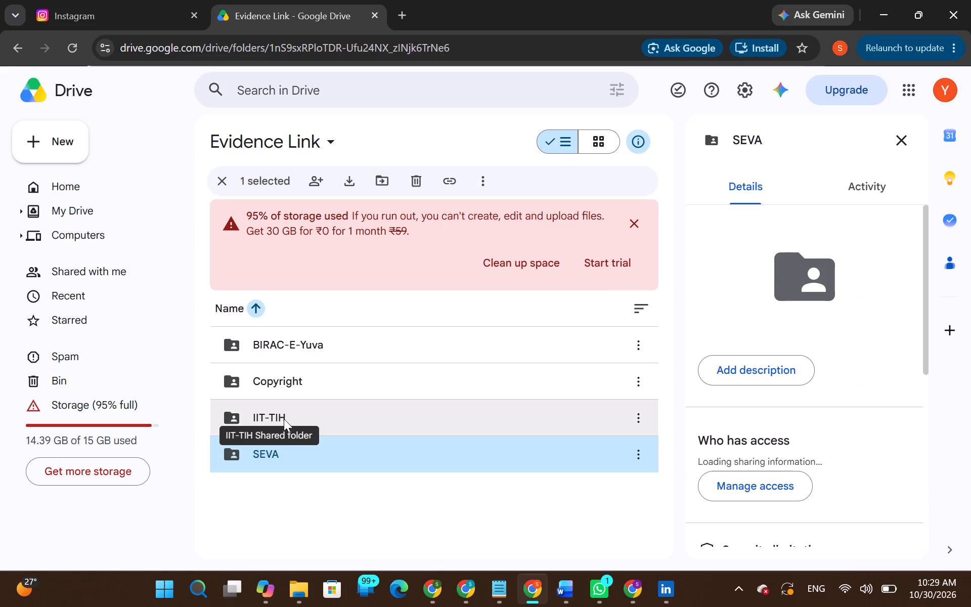
left_click(284, 419)
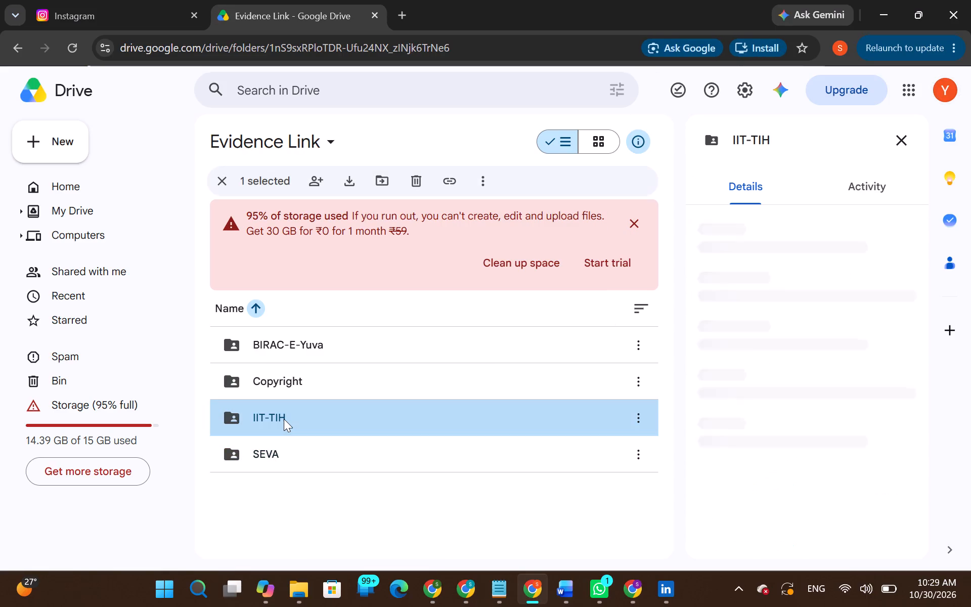
double_click(284, 419)
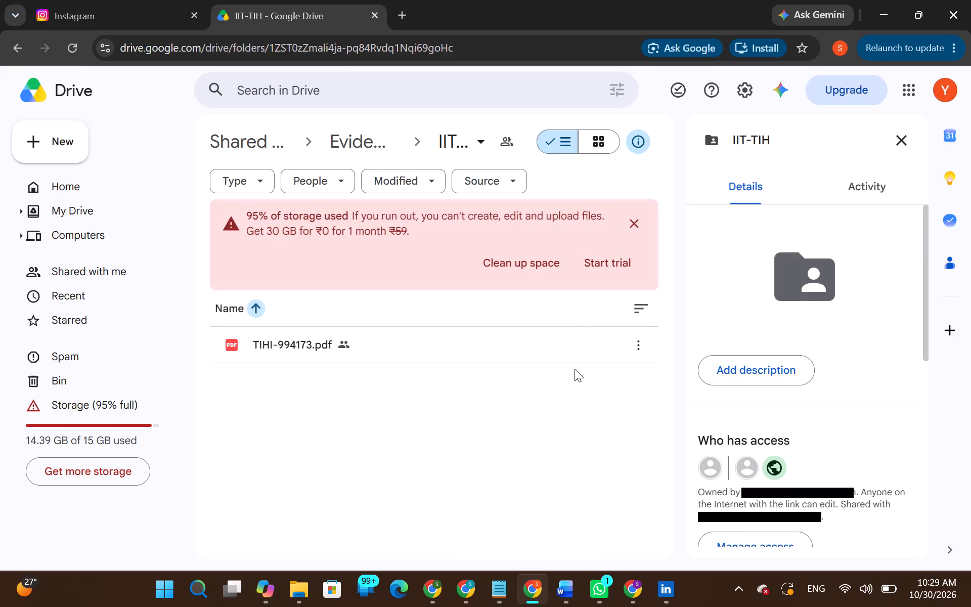
Start a file upload to the IIT-TIH folder from this Drive account.
left_click(66, 158)
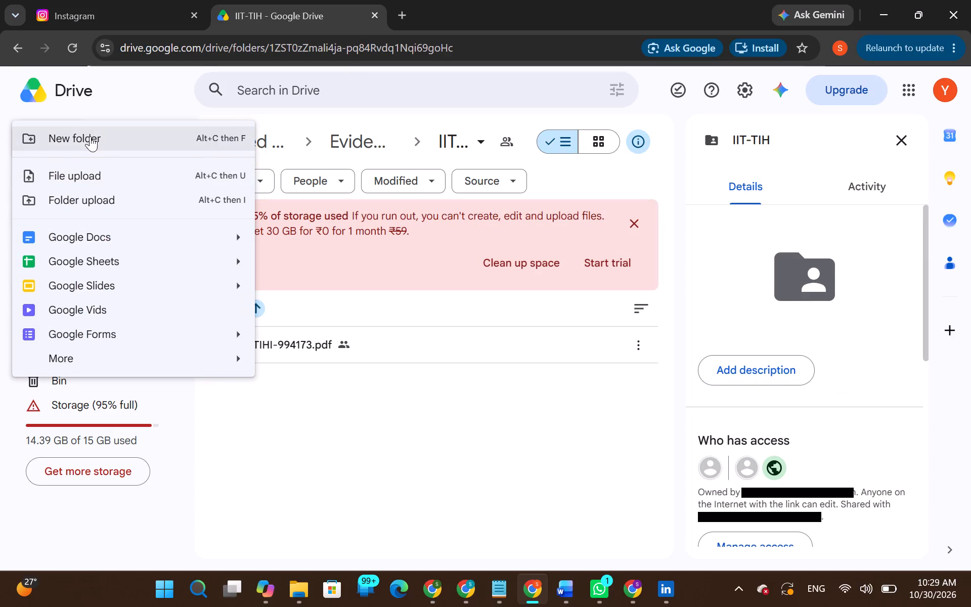
left_click(96, 174)
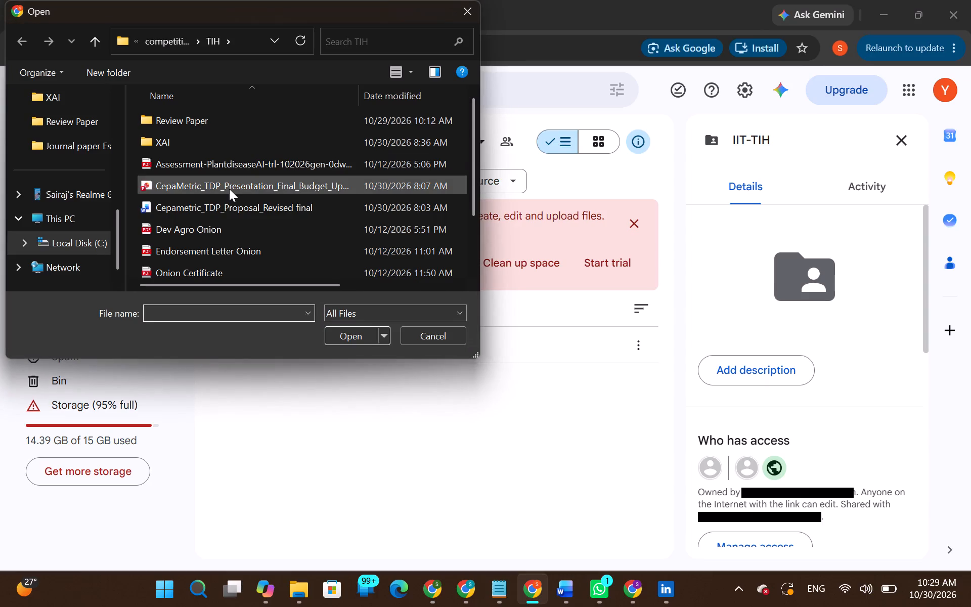
Upload the TIHI-161766-Response PDF from Downloads to the IIT-TIH folder through the other Drive account.
scroll(263, 257, "down", 1)
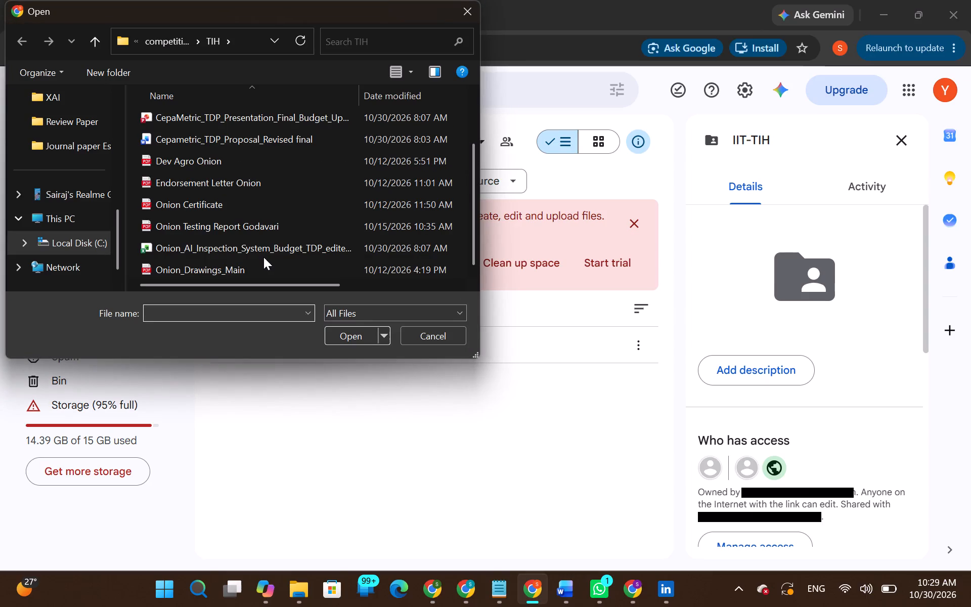
scroll(263, 257, "up", 2)
scroll(263, 257, "down", 1)
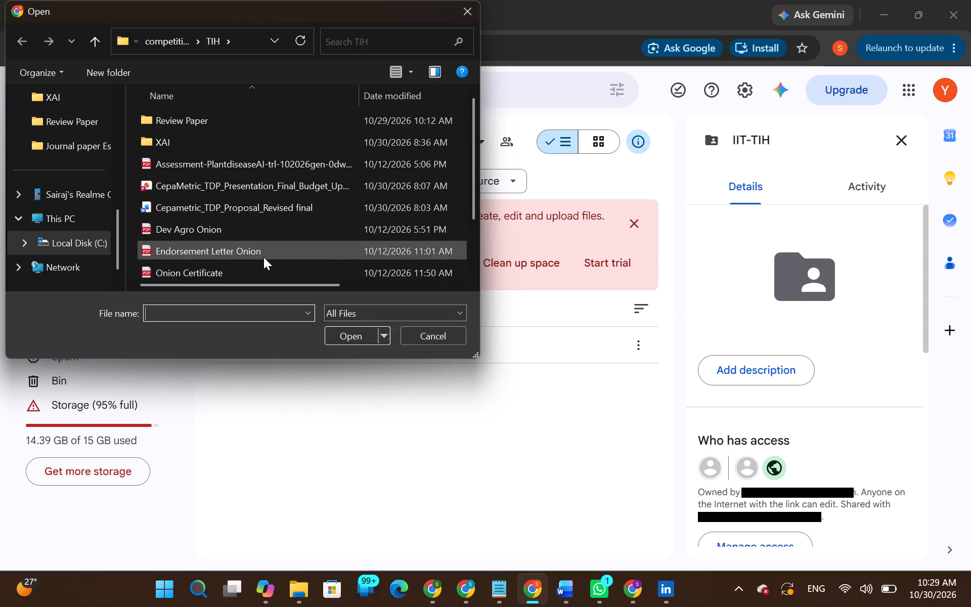
scroll(263, 257, "down", 1)
scroll(86, 158, "up", 2)
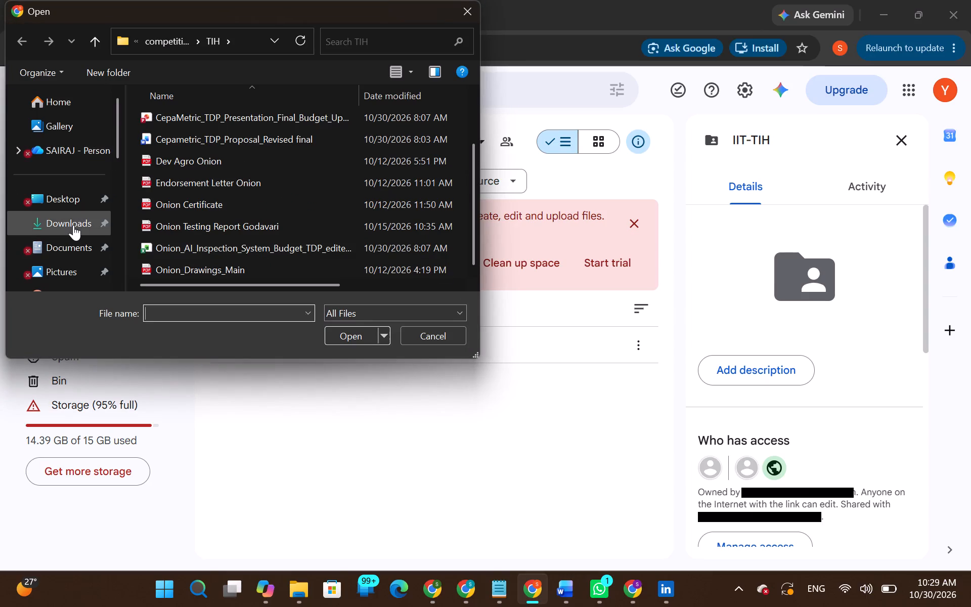
left_click(73, 225)
scroll(238, 193, "down", 2)
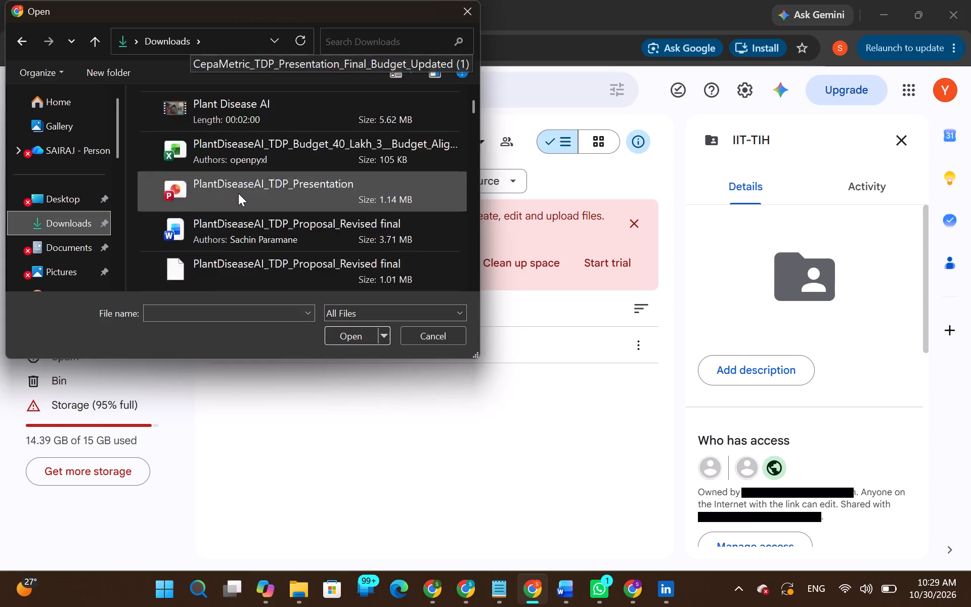
scroll(238, 193, "down", 1)
left_click(238, 193)
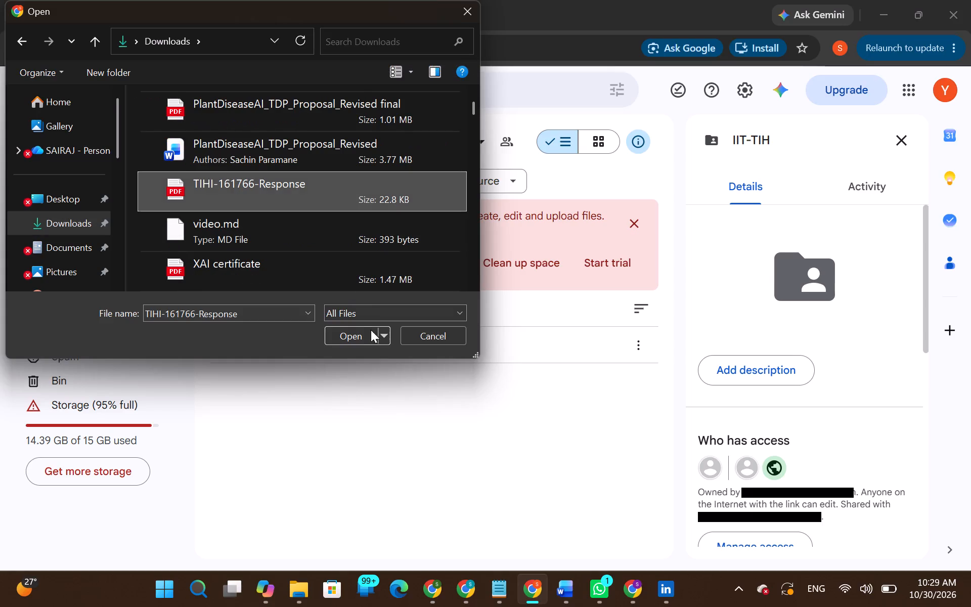
left_click(362, 337)
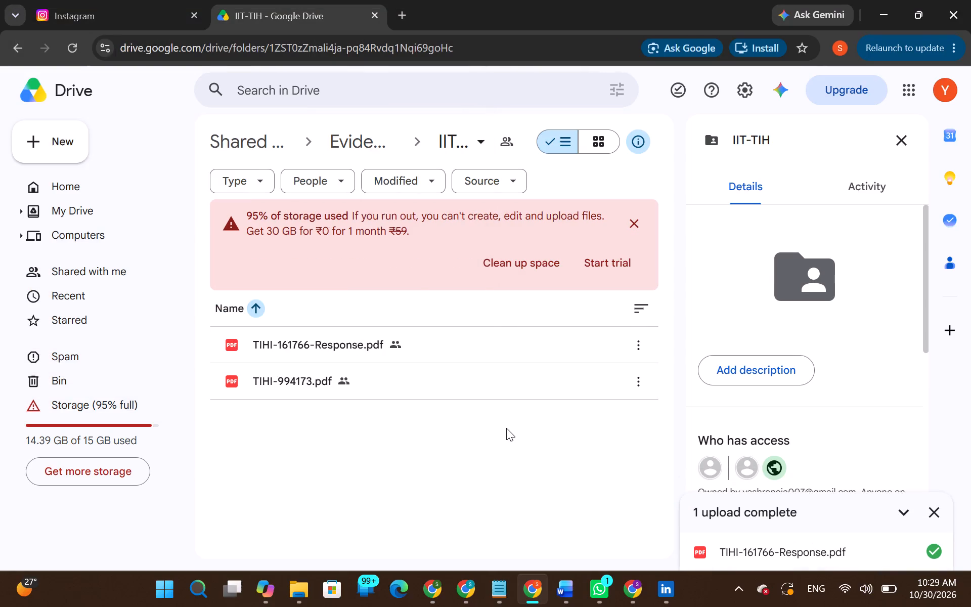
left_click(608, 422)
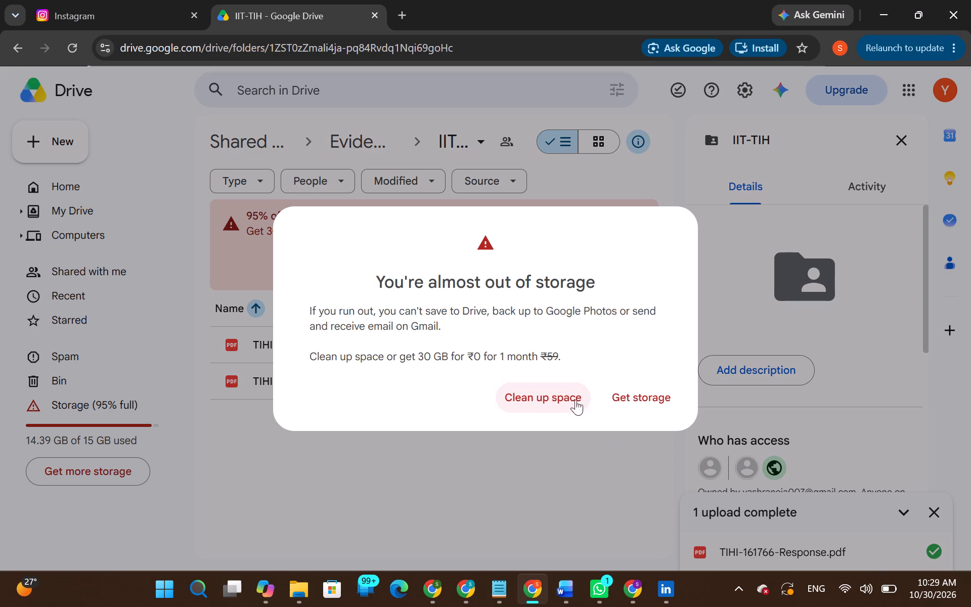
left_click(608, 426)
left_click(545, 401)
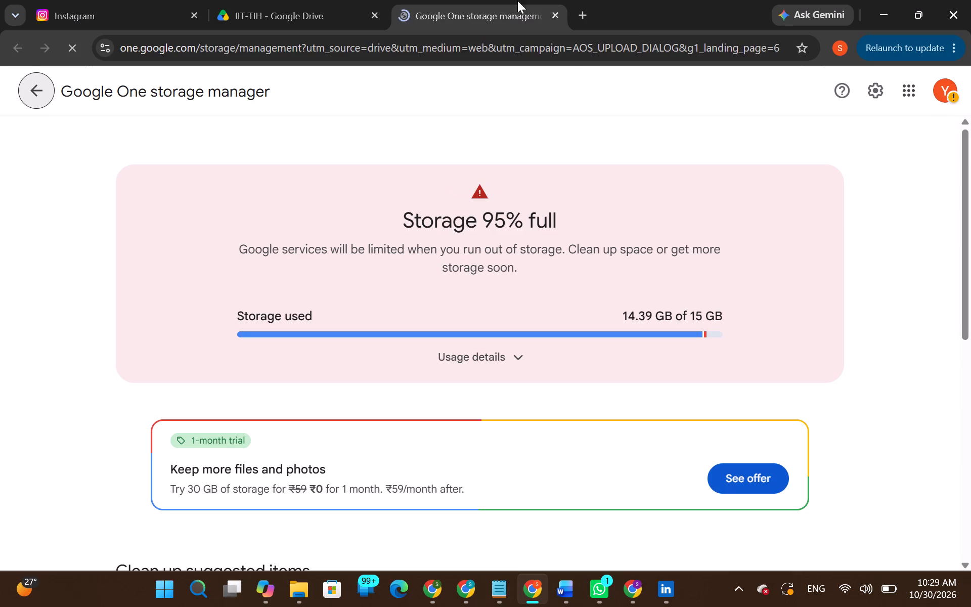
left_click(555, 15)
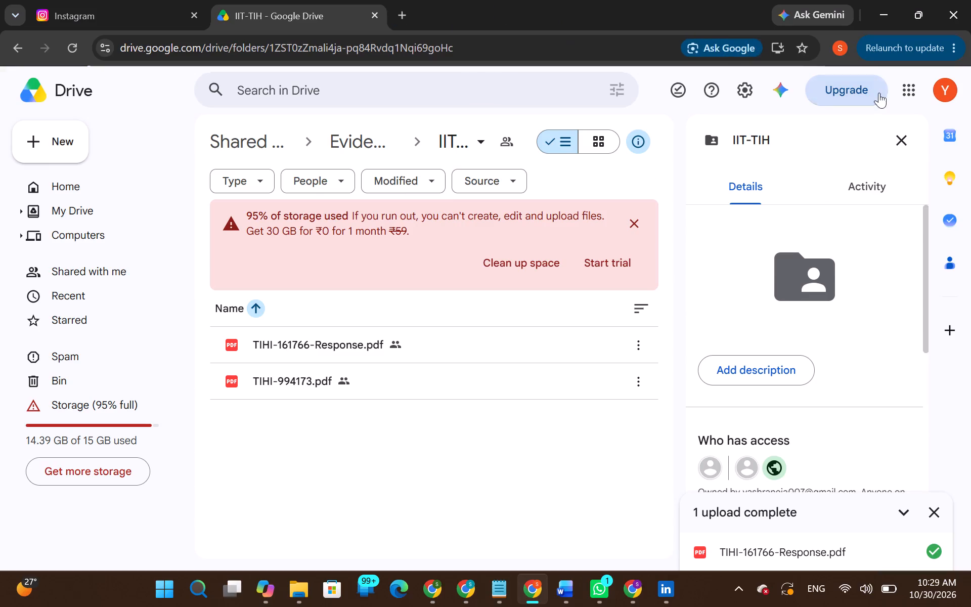
Close the folder's details and preview the uploaded TIHI-161766-Response.pdf, closing the preview again.
left_click(898, 138)
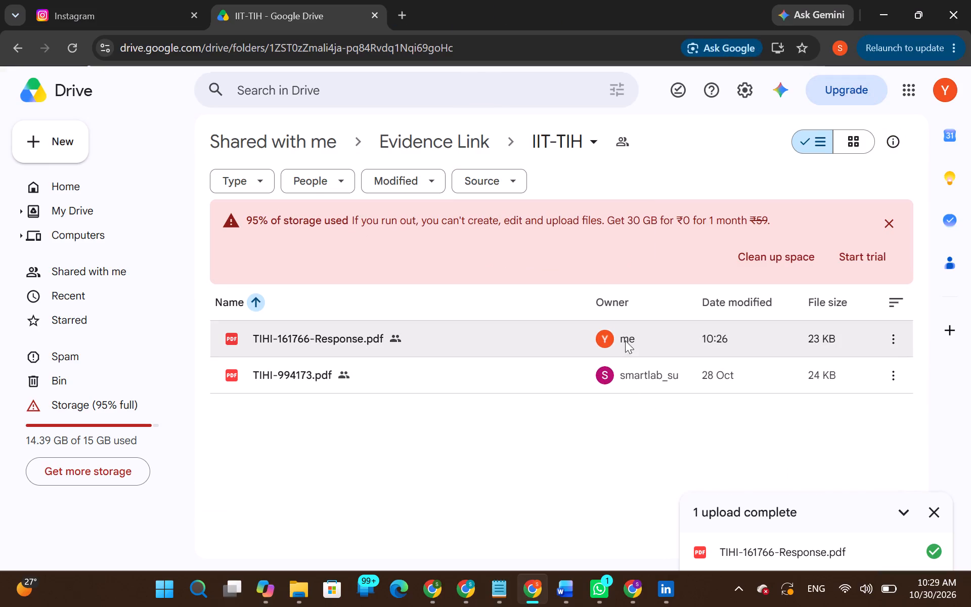
left_click(627, 339)
double_click(627, 339)
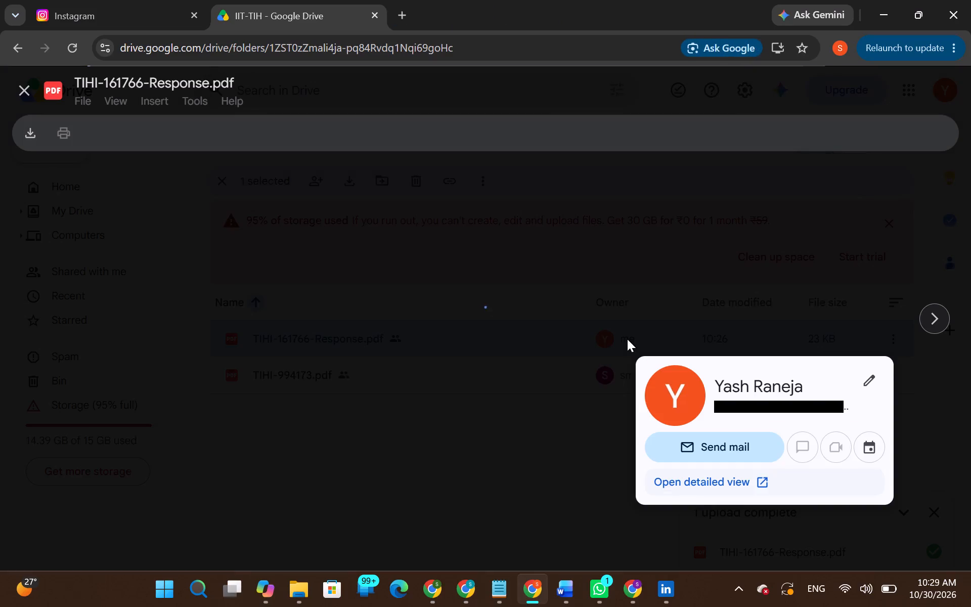
left_click(20, 92)
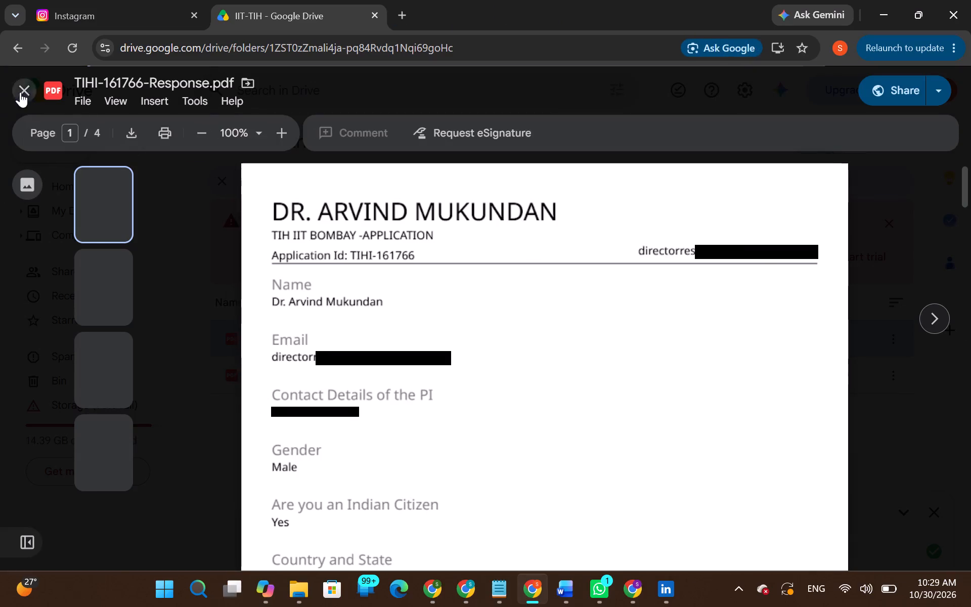
left_click(378, 468)
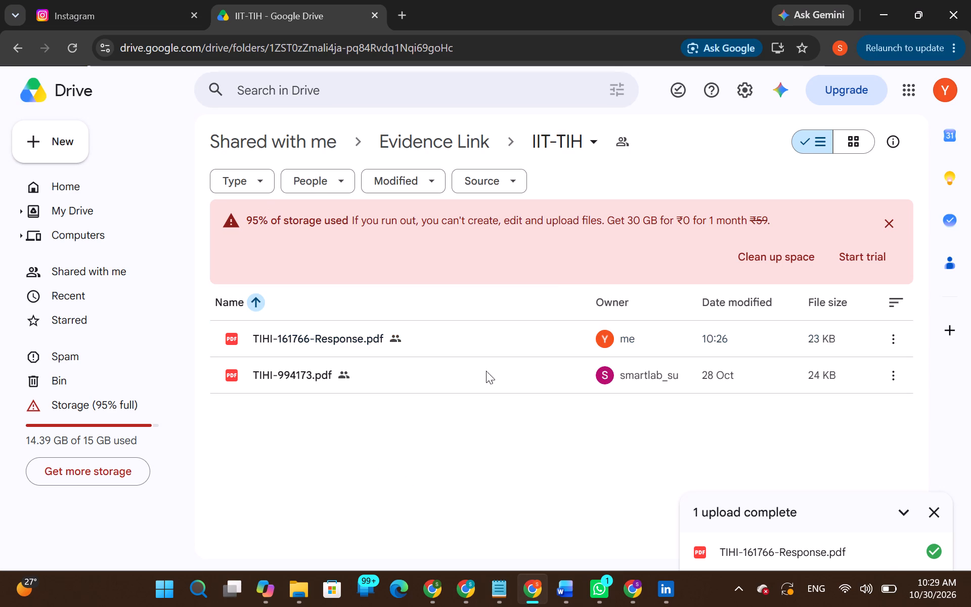
Copy the sharing link of TIHI-161766-Response.pdf in the IIT-TIH folder.
left_click(897, 349)
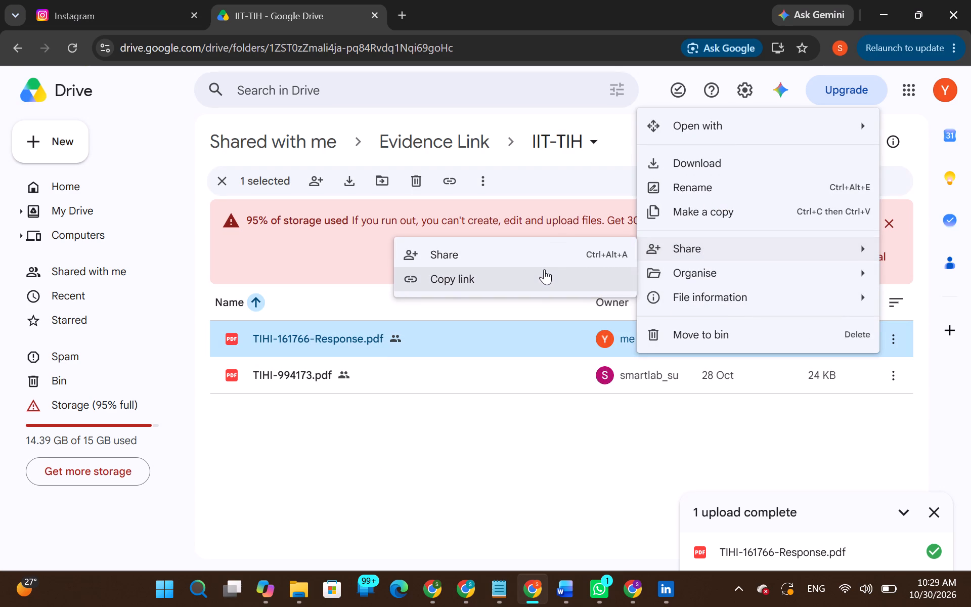
left_click(544, 270)
left_click(517, 450)
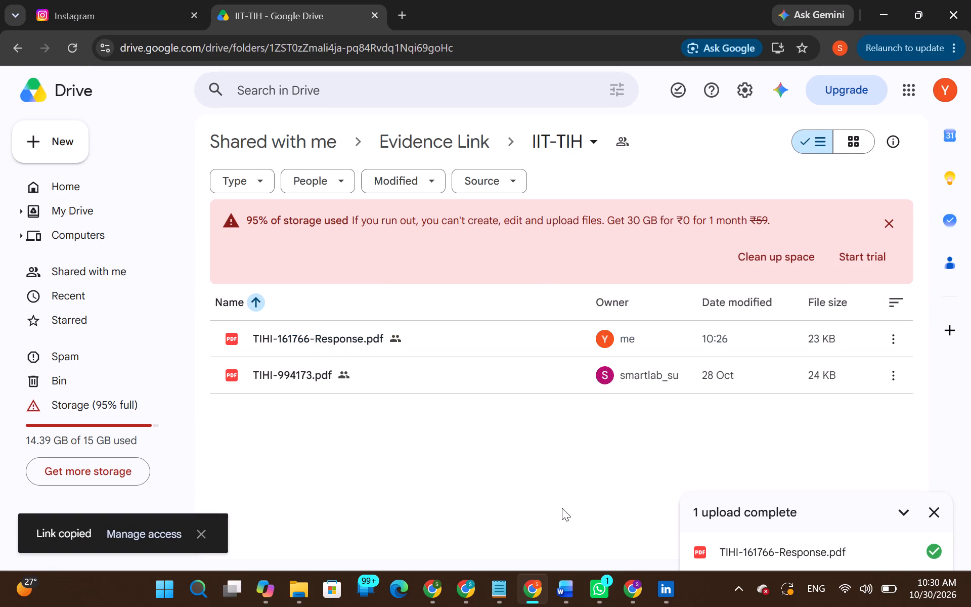
Switch to the browser window with the TDP 11 application's submission page.
left_click(456, 596)
left_click(456, 596)
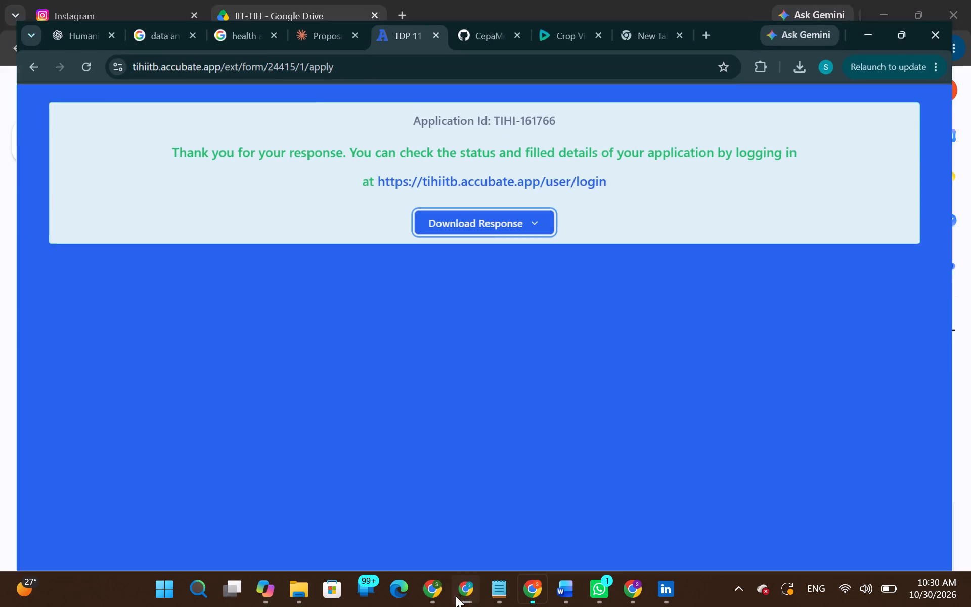
left_click(456, 596)
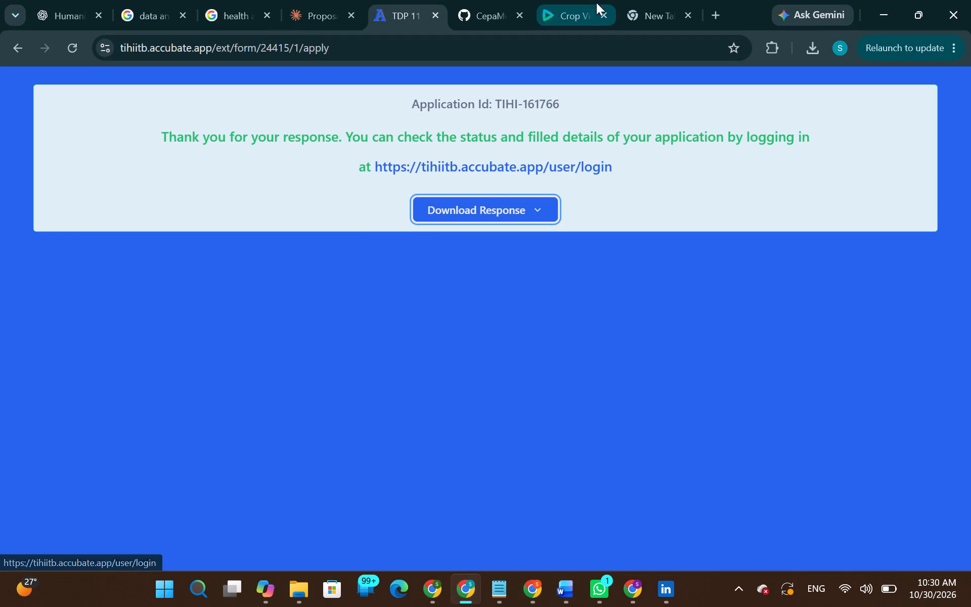
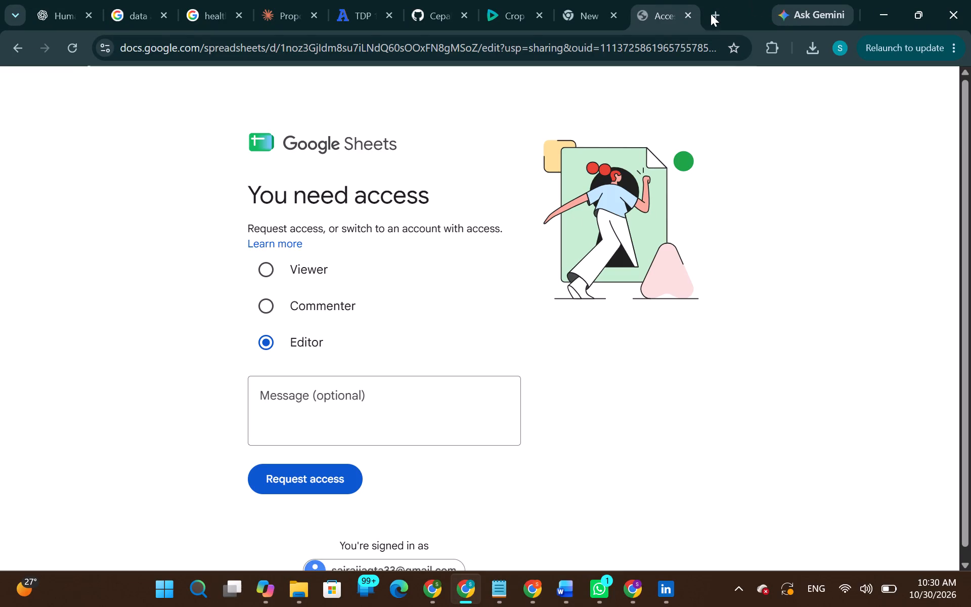
Close the access-denied spreadsheet and open the Master Sheet link in the other account's browser window, on the Applications sheet.
left_click(691, 15)
left_click(447, 590)
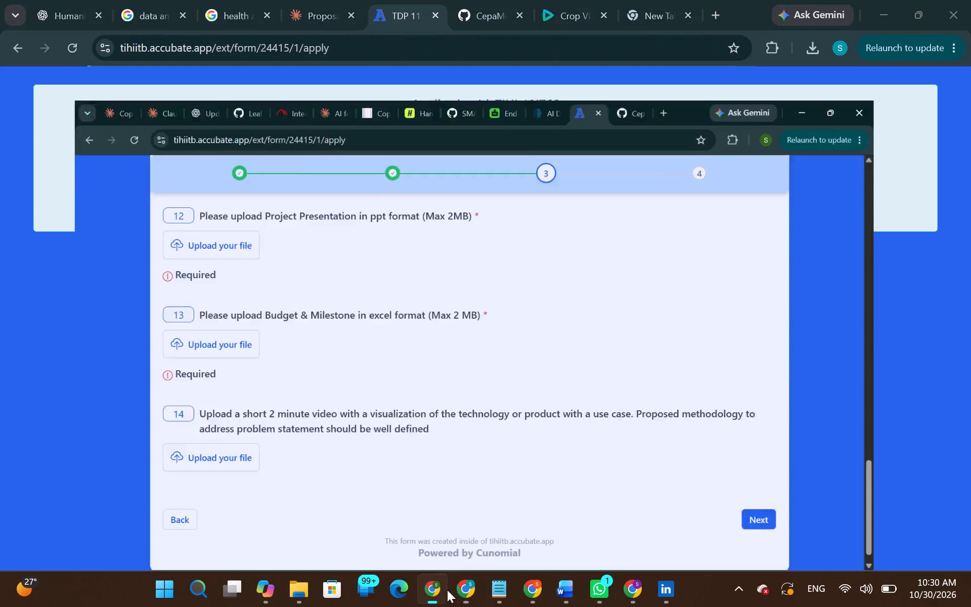
left_click(719, 16)
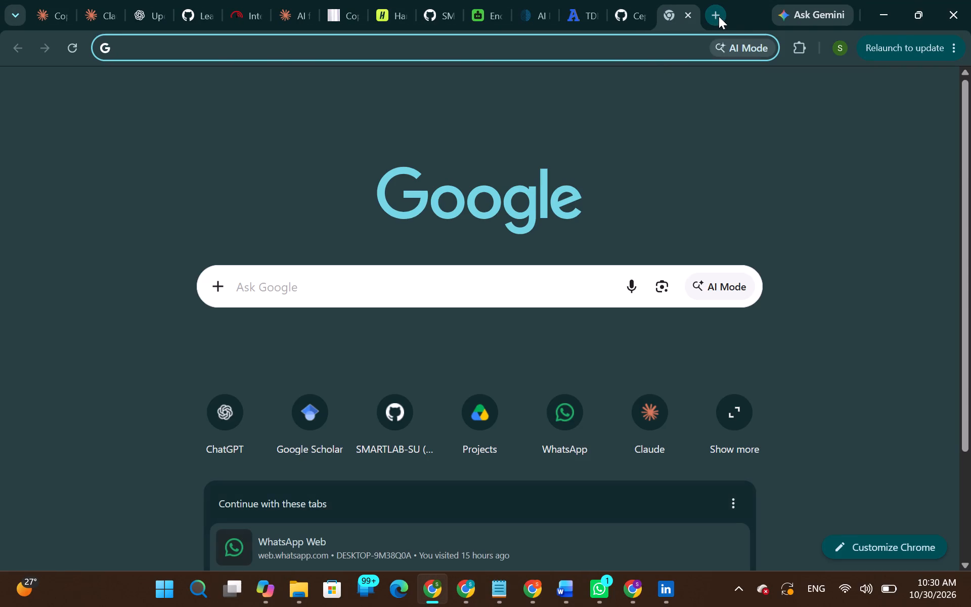
key("ctrl+v")
key("Return")
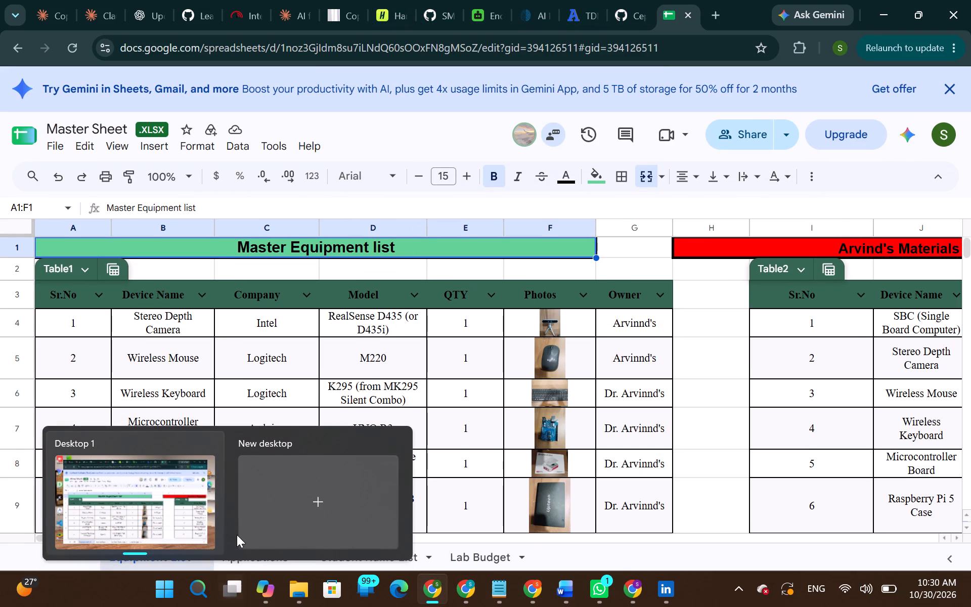
left_click(240, 555)
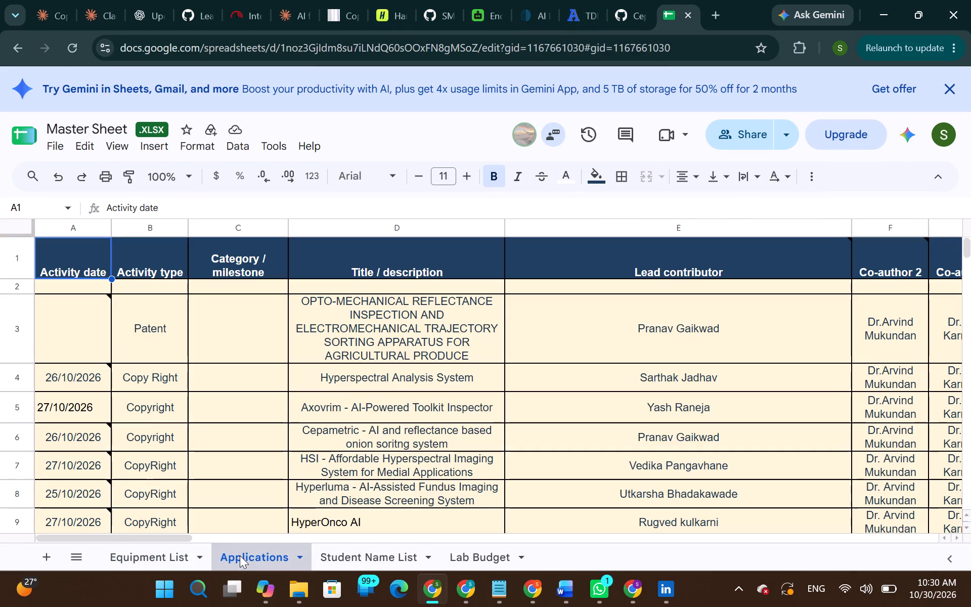
Copy the activity date 26/10/2026 from the IIT-TIH entry in row 18 into cell A19.
scroll(446, 457, "down", 7)
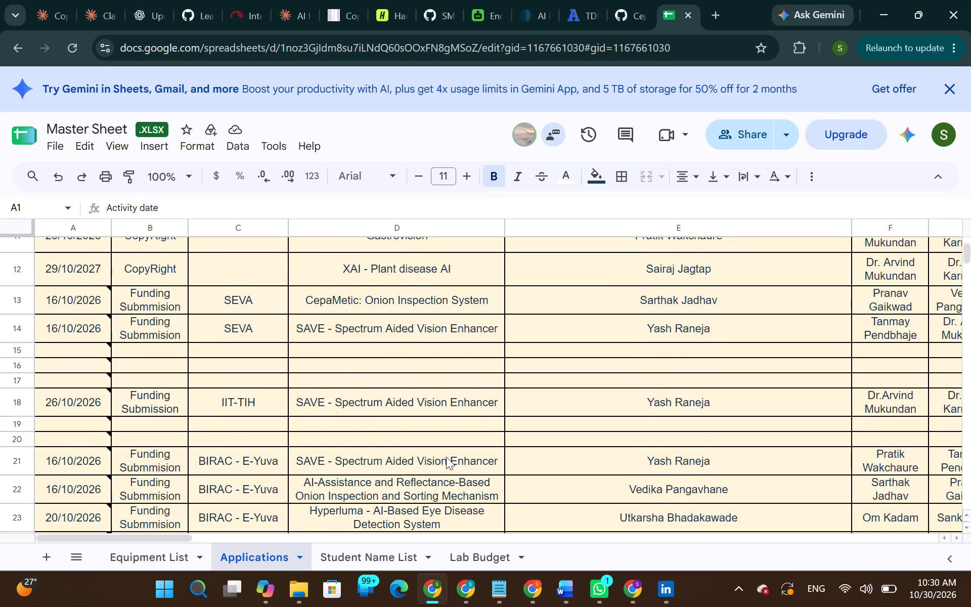
scroll(446, 457, "down", 1)
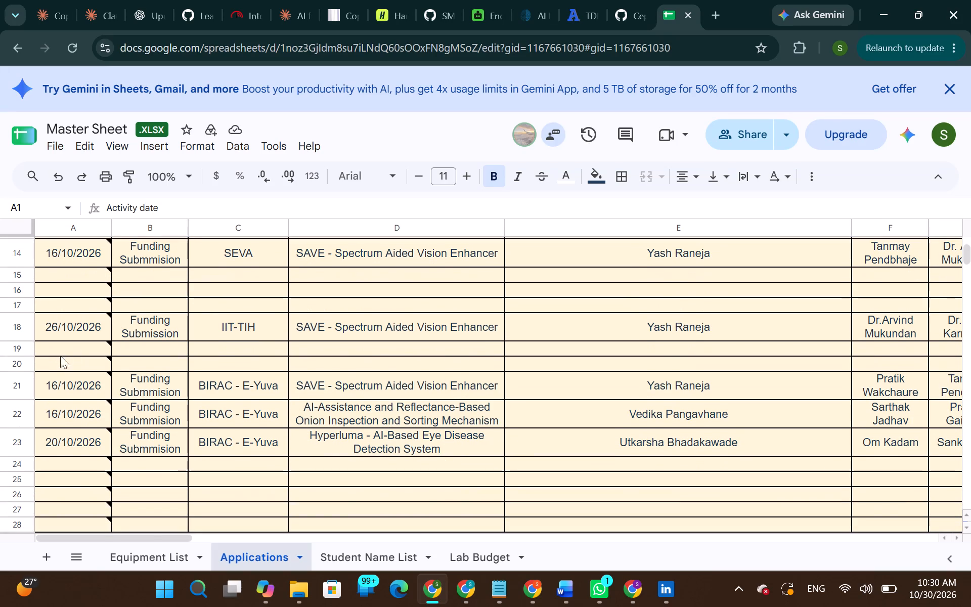
left_click(88, 328)
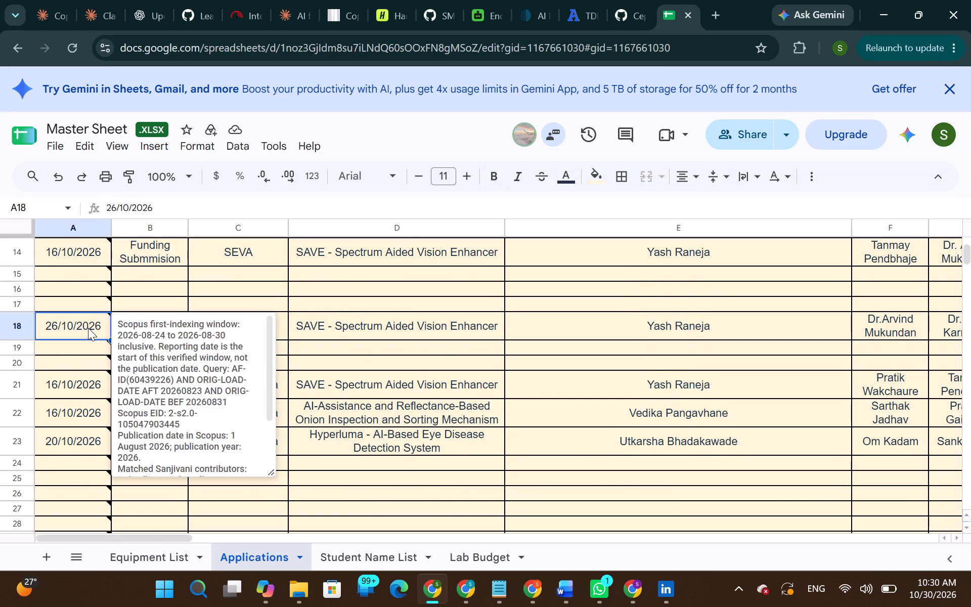
left_click(154, 296)
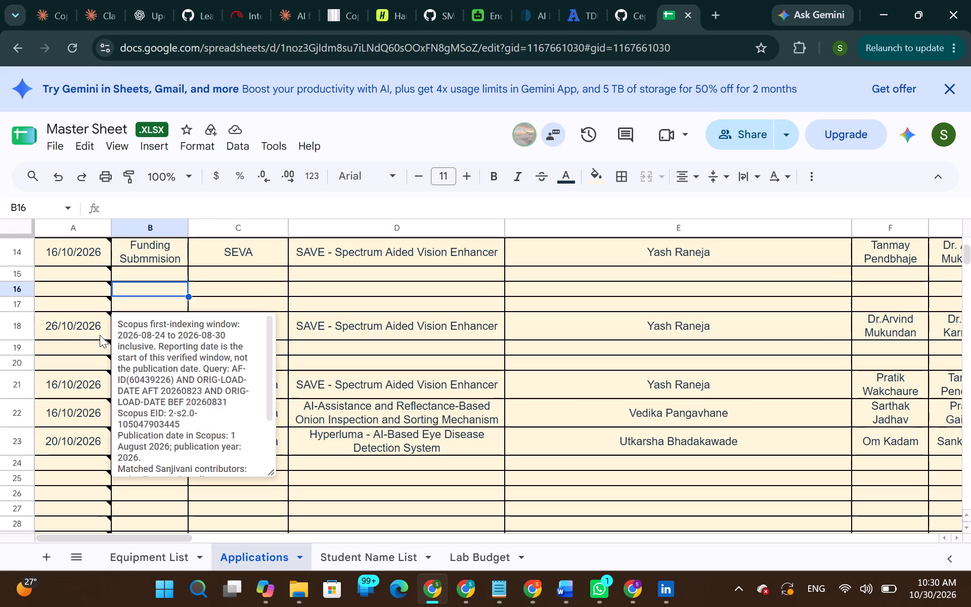
left_click(100, 335)
key("ctrl+c")
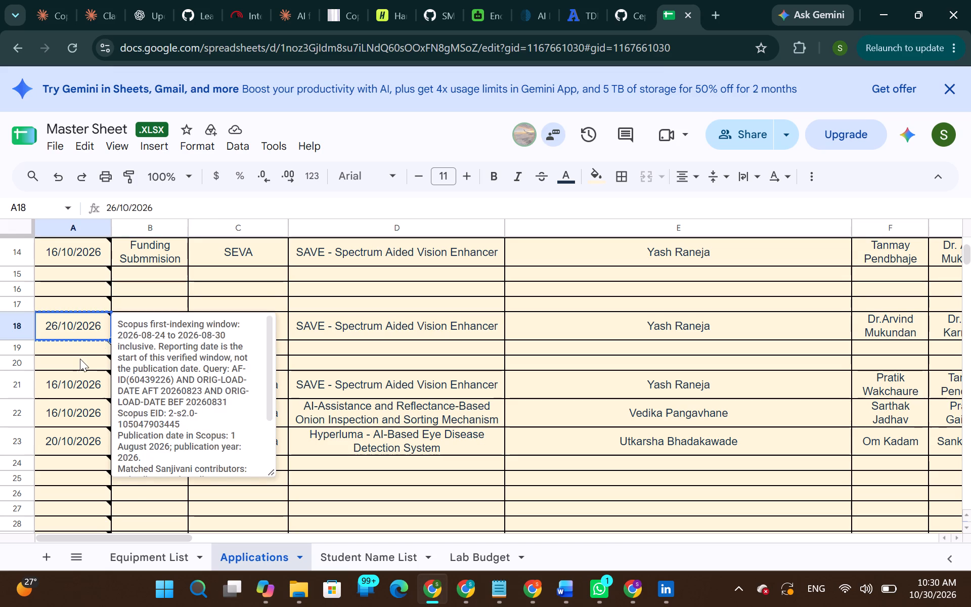
left_click(79, 352)
key("ctrl+v")
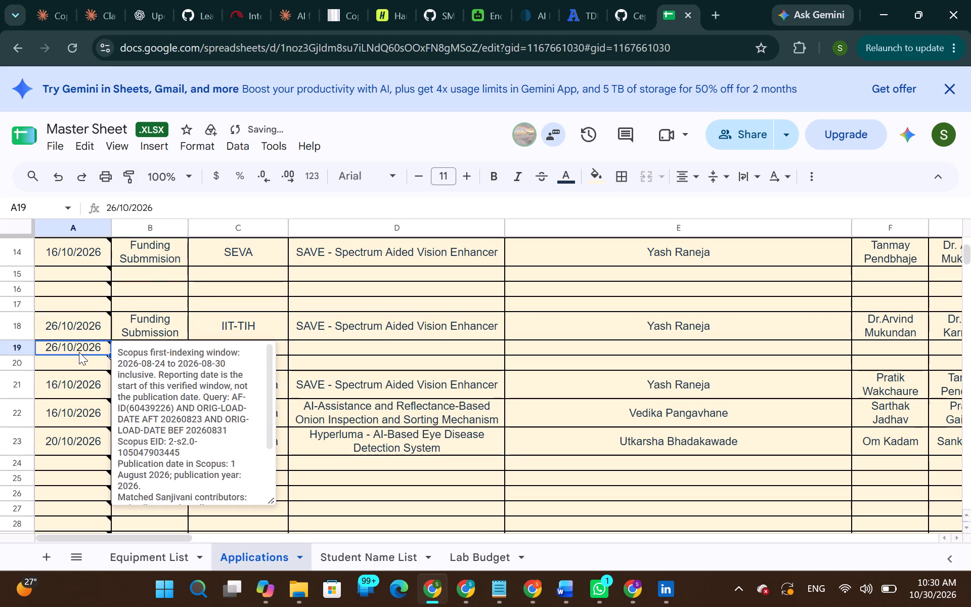
Copy the activity type Funding Submission and the category IIT-TIH from row 18 into row 19.
left_click(179, 316)
key("ctrl+c")
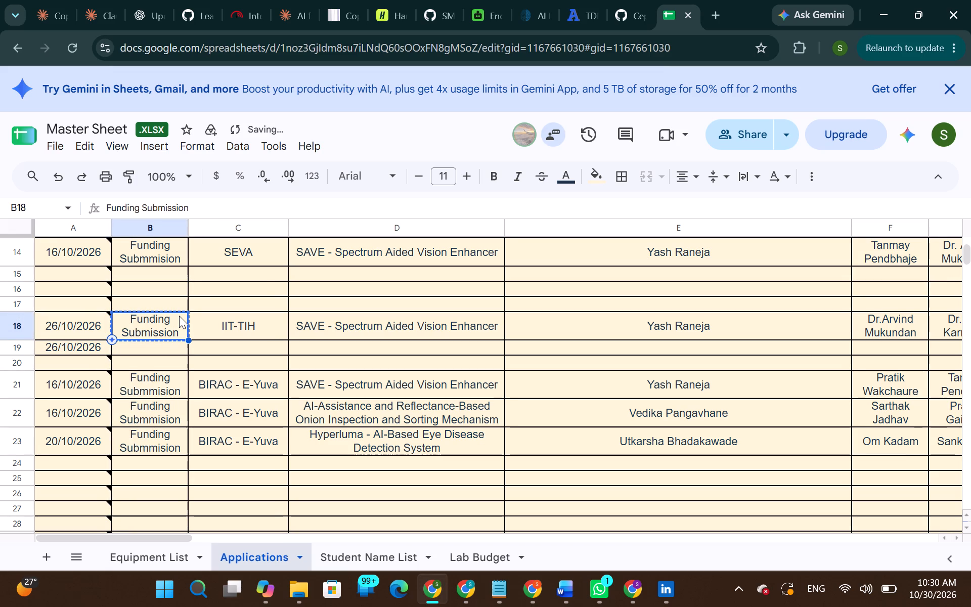
left_click(174, 348)
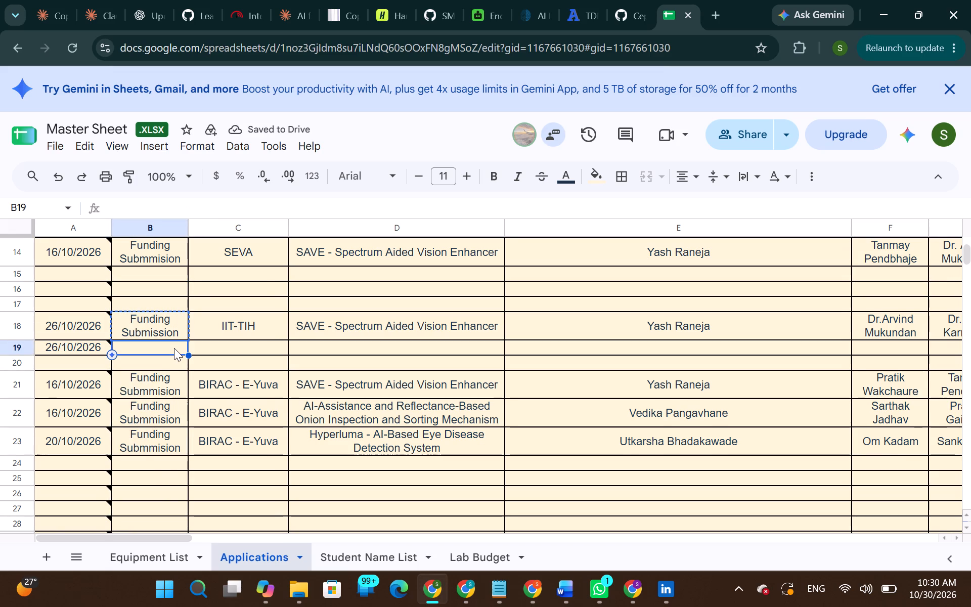
key("ctrl+v")
left_click(263, 325)
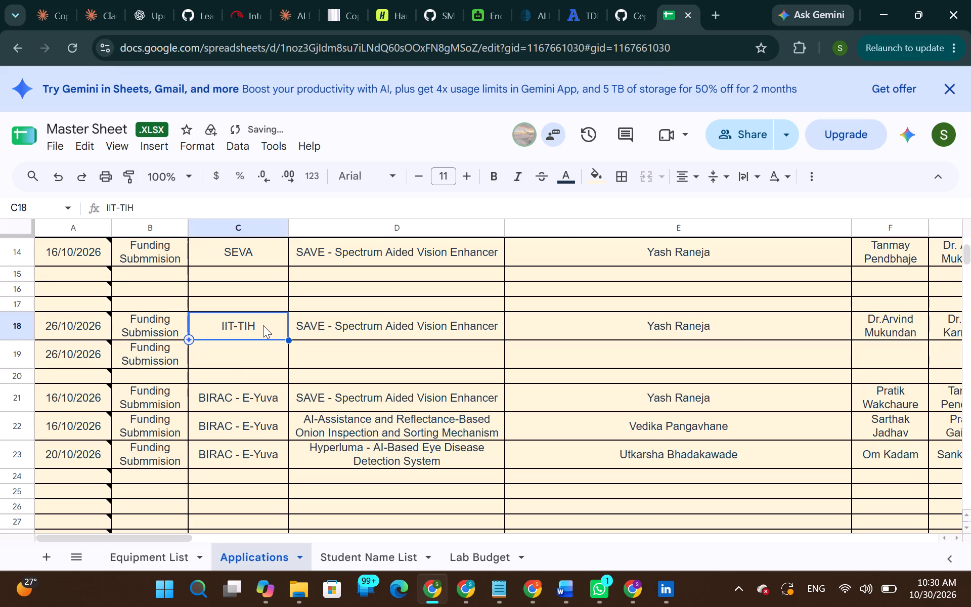
key("ctrl+c")
left_click(253, 350)
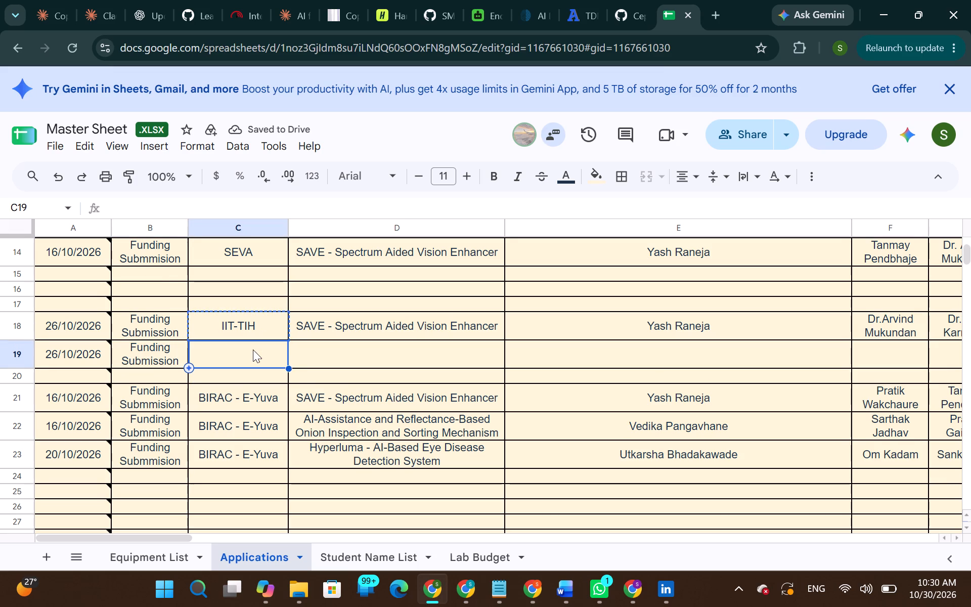
key("ctrl+v")
Copy the repository name LeafLens-XAI-Portable-Plant-Disease-Detector from the SMARTLAB-SU GitHub page into title cell D19 of the Master Sheet.
left_click(468, 324)
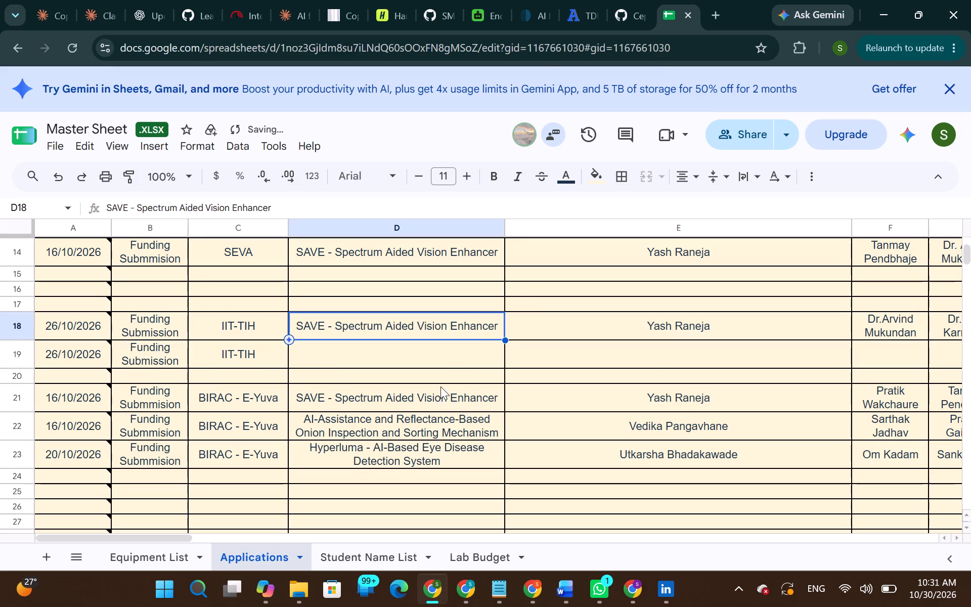
left_click(449, 0)
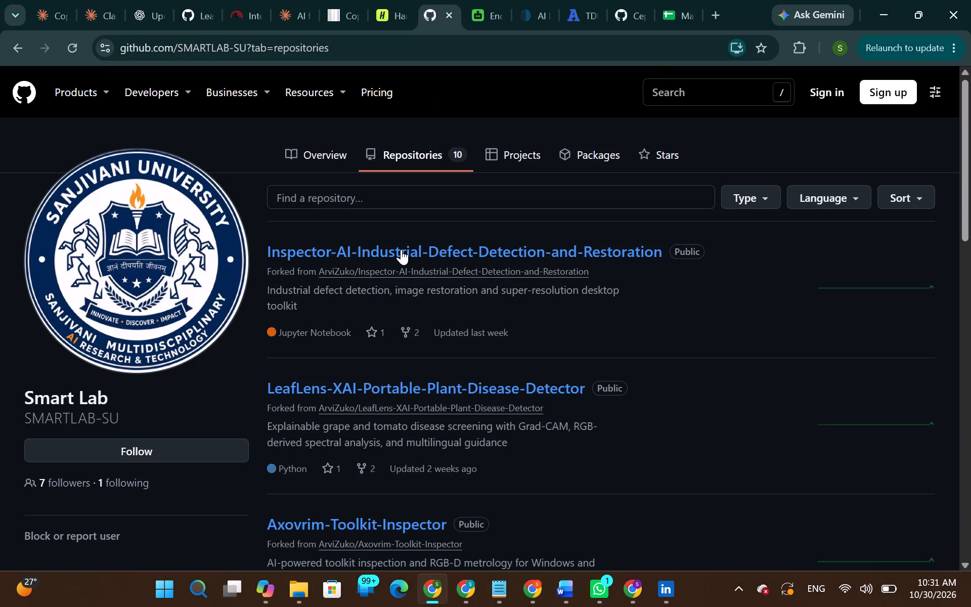
left_click_drag(260, 389, 584, 387)
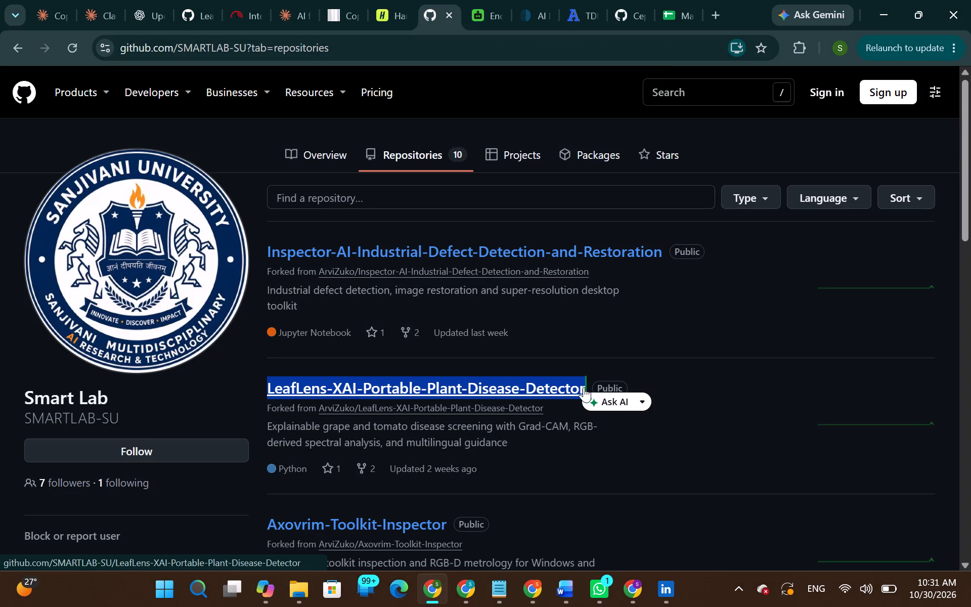
key("ctrl+c")
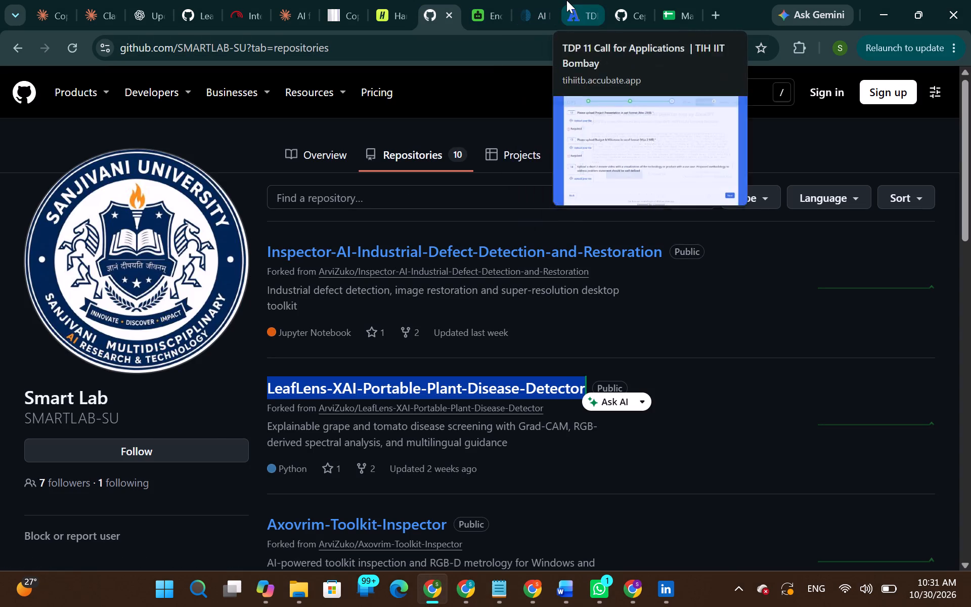
left_click(566, 0)
left_click(327, 0)
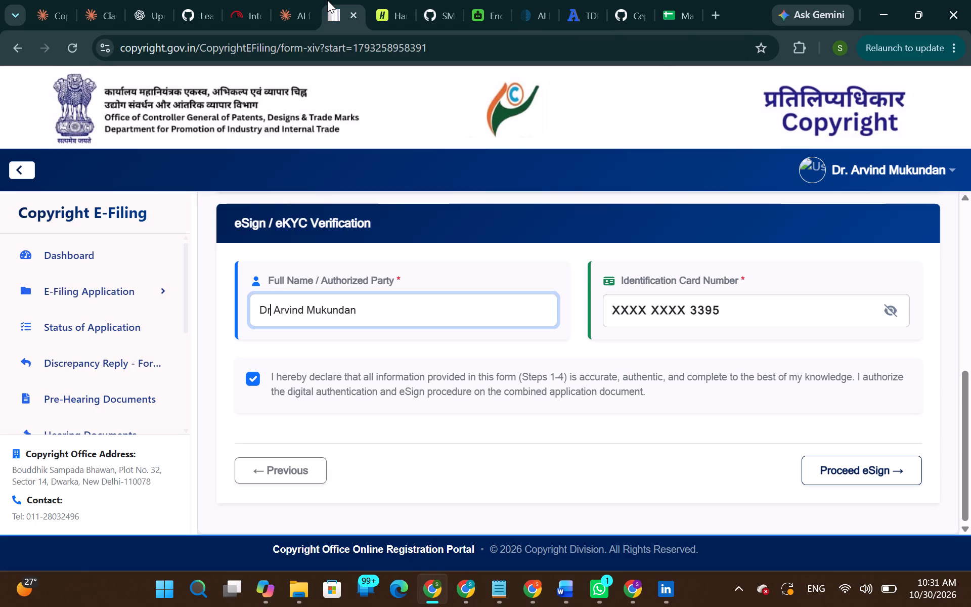
left_click(673, 0)
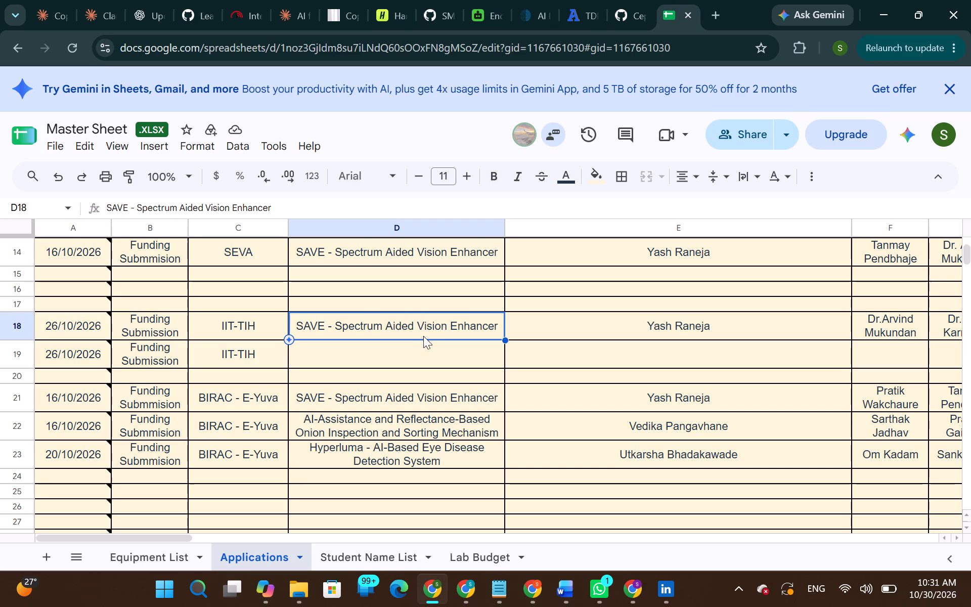
left_click(395, 349)
double_click(395, 349)
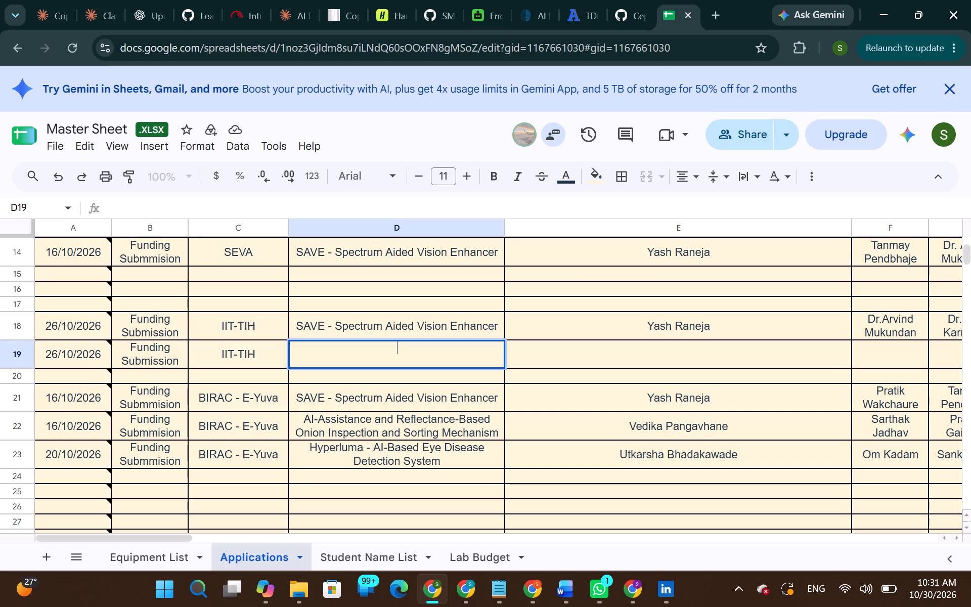
key("ctrl+v")
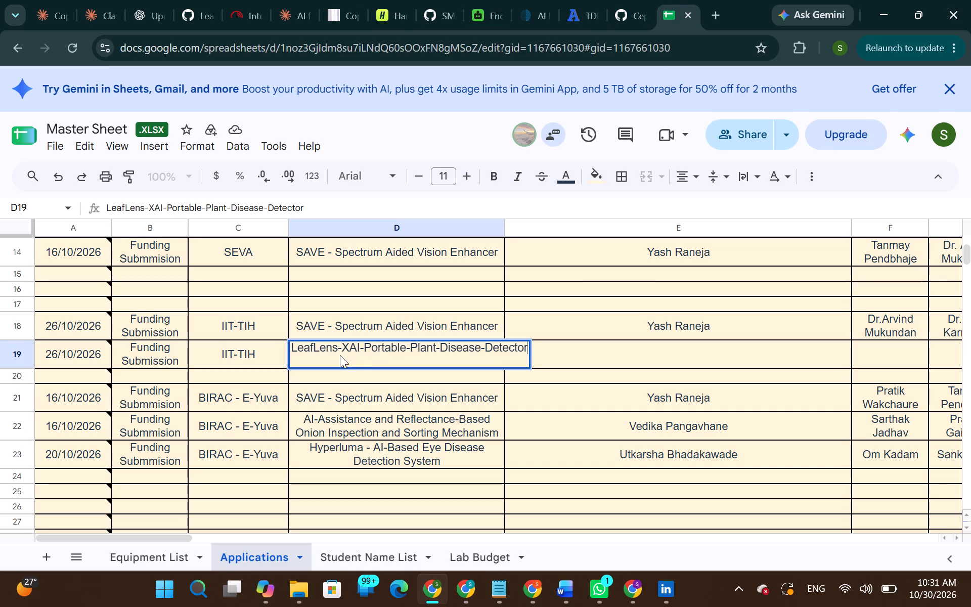
Replace the hyphens in the row 19 title with spaces so it reads LeafLens XAI Portable Plant Disease Detector.
left_click(343, 348)
key("BackSpace")
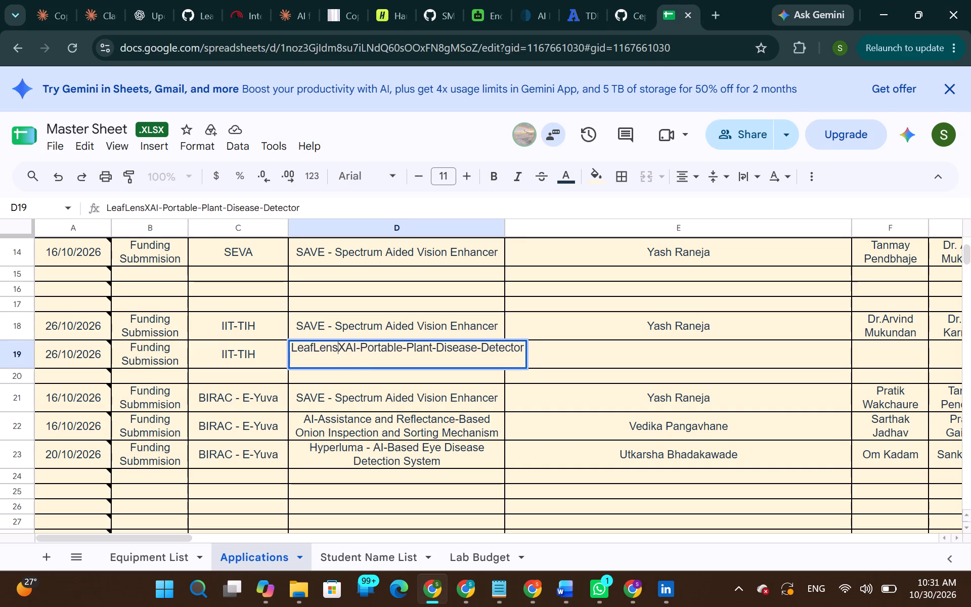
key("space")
left_click(365, 351)
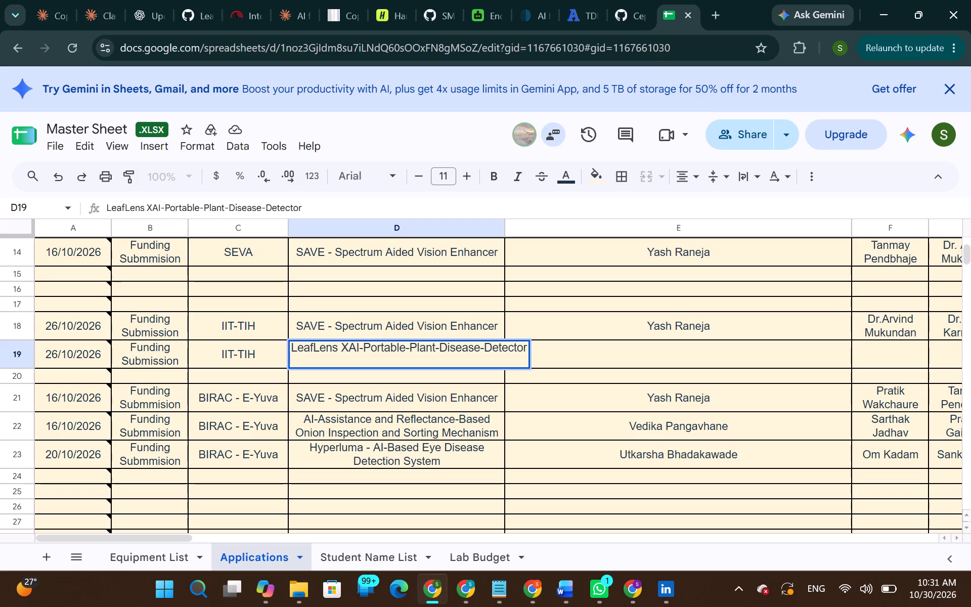
key("BackSpace")
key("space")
left_click(408, 349)
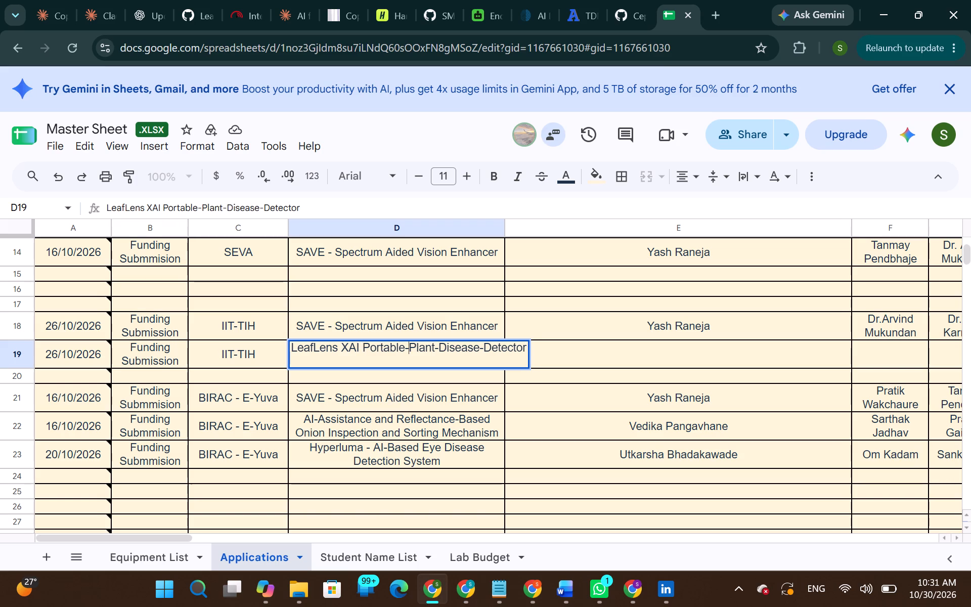
key("BackSpace")
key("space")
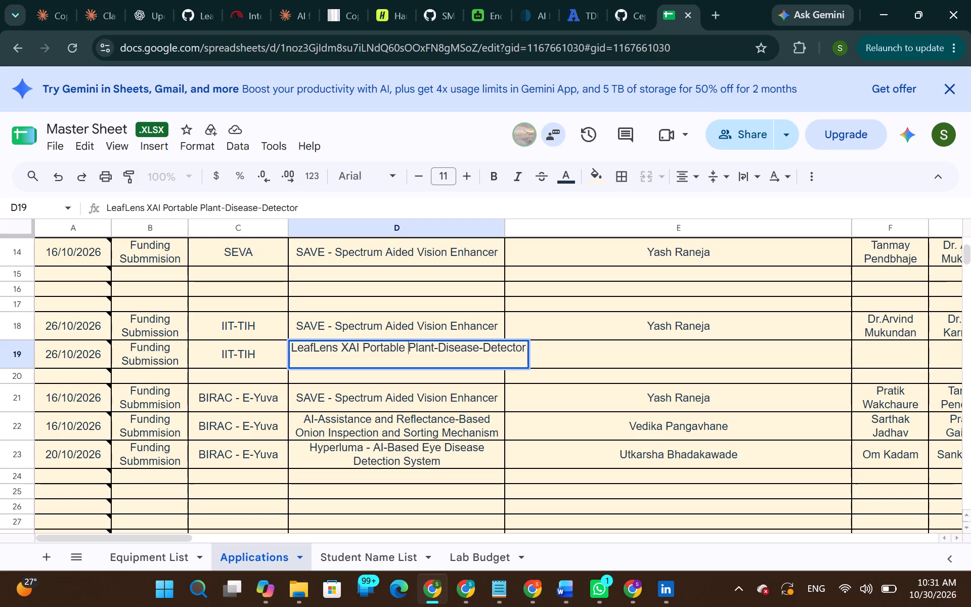
left_click(439, 349)
key("BackSpace")
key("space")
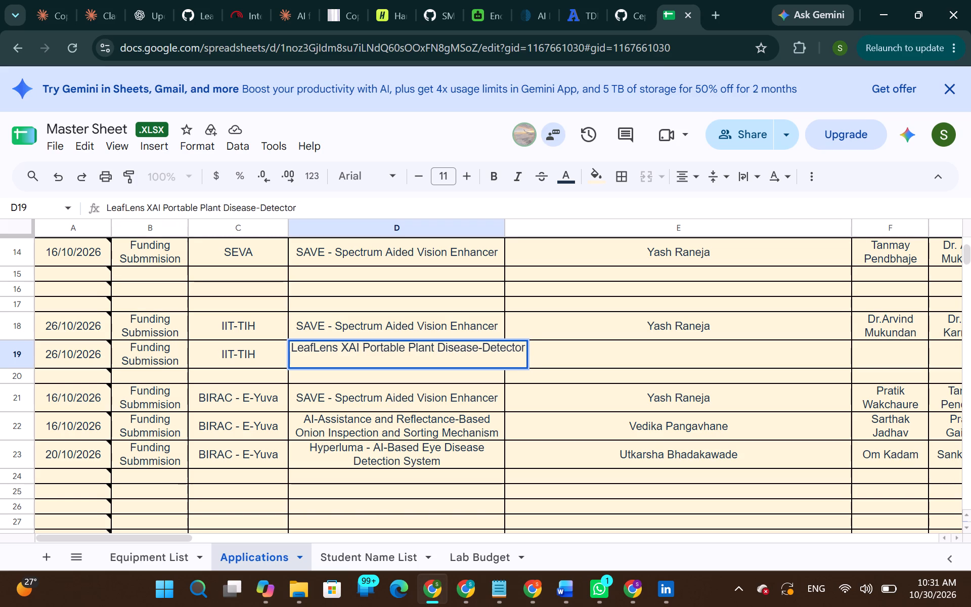
left_click(483, 346)
key("BackSpace")
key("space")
key("Return")
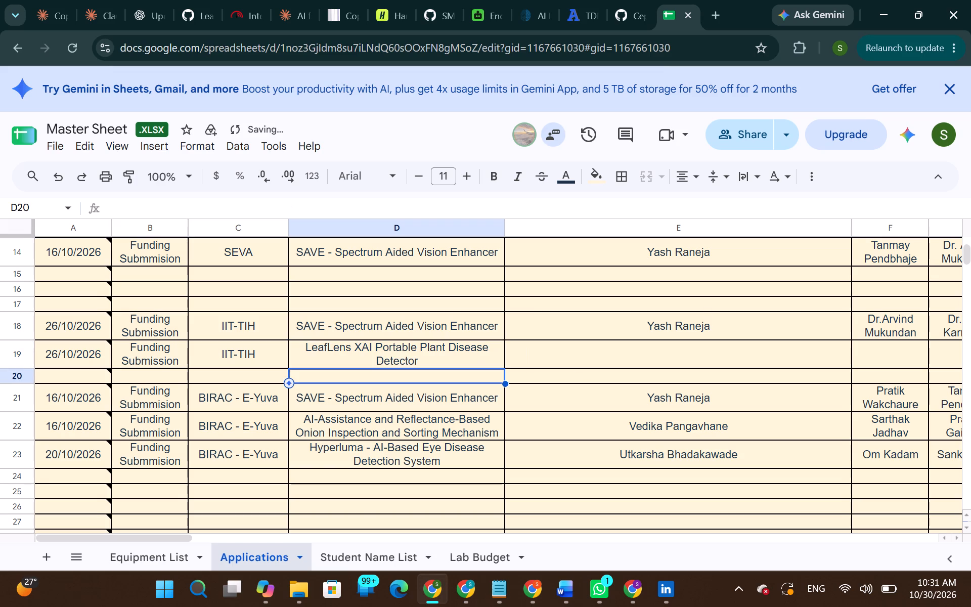
Enter the lead contributor's name in E19 and the same two co-authors as row 18 in F19 and G19.
left_click(726, 351)
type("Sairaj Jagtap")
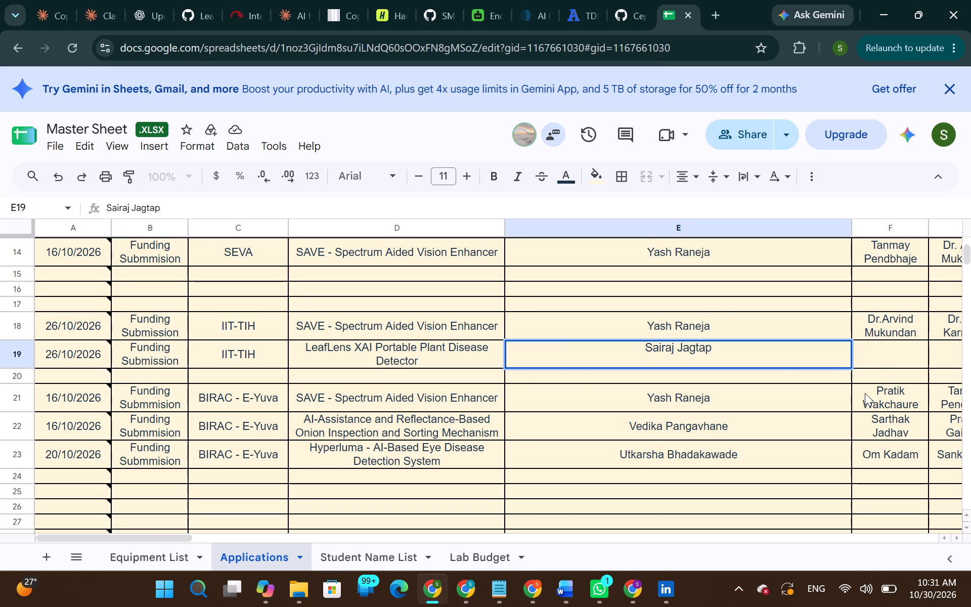
left_click(875, 358)
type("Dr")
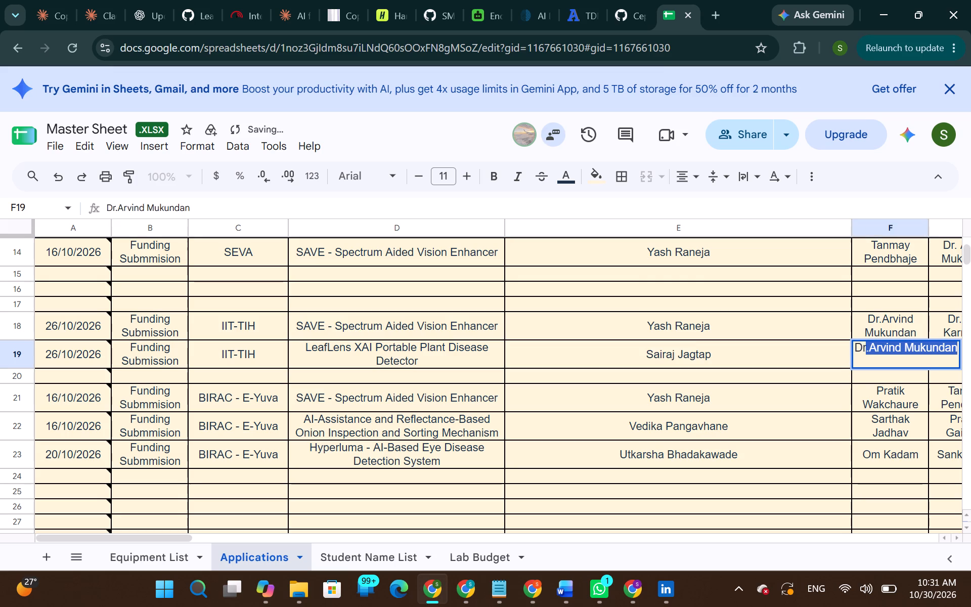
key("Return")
scroll(875, 358, "left", 3)
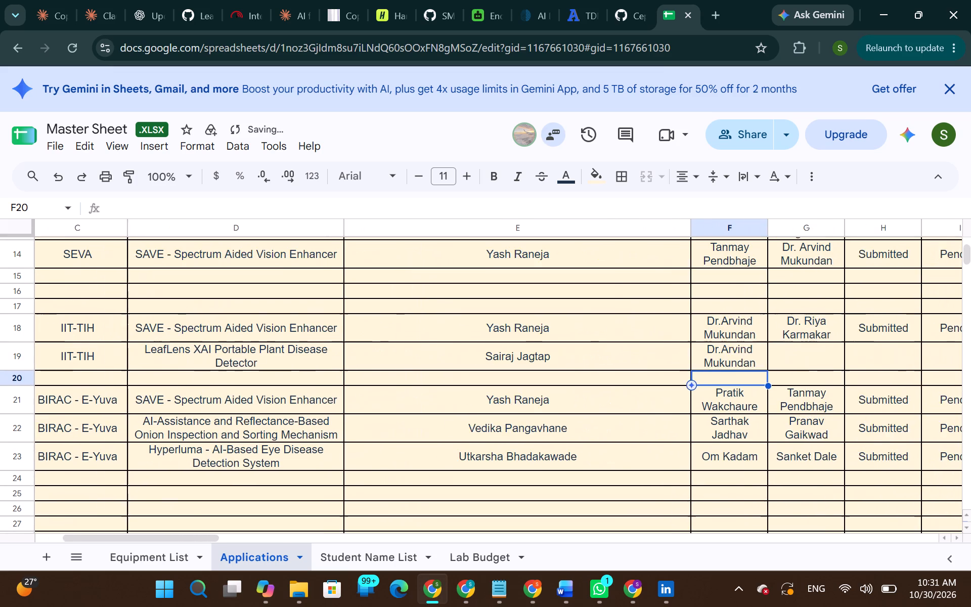
scroll(875, 358, "left", 1)
left_click(734, 350)
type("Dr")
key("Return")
Set the row 19 entry to Submitted in column H and Pending in column I.
left_click(818, 355)
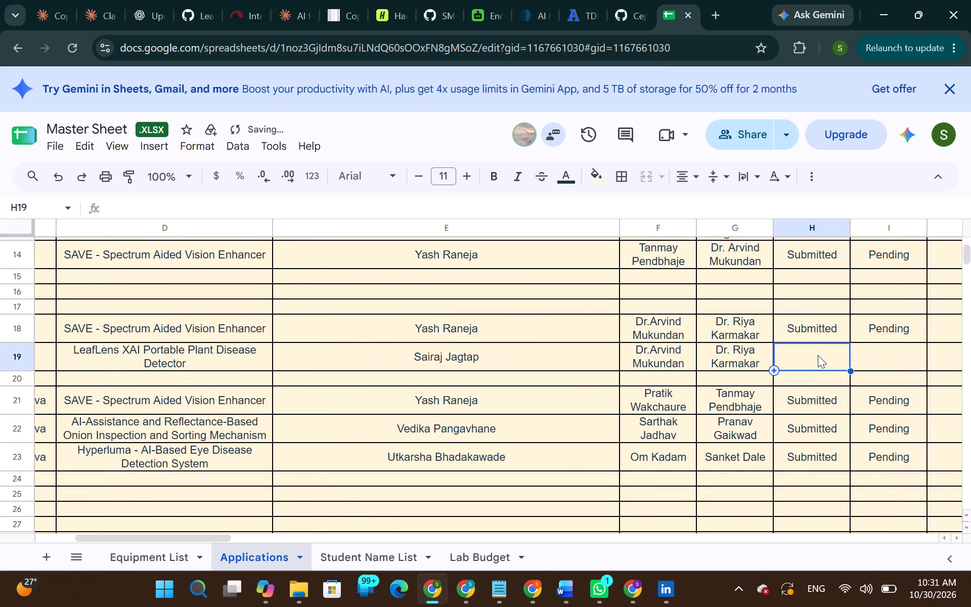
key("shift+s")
key("Return")
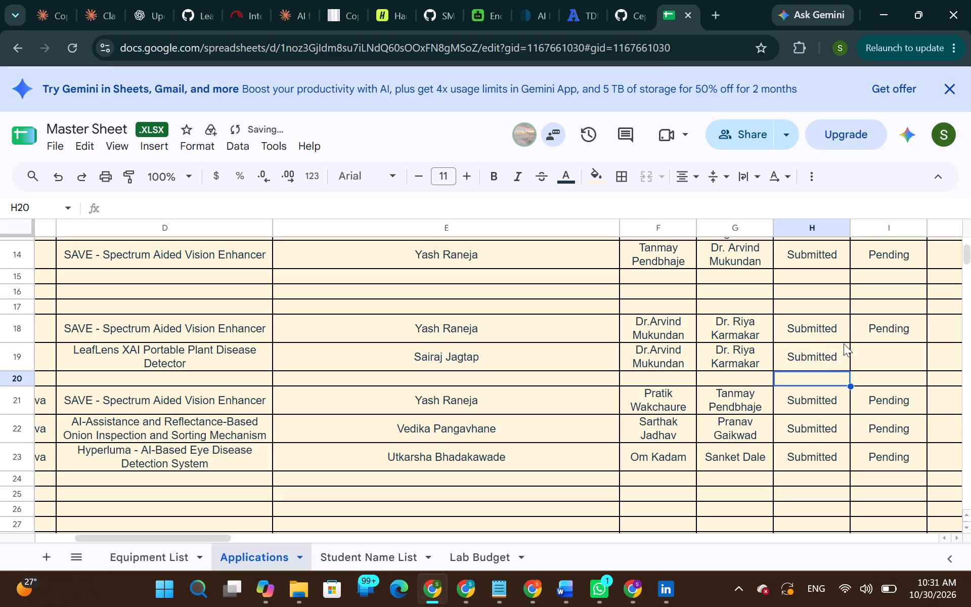
left_click(866, 349)
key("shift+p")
key("Return")
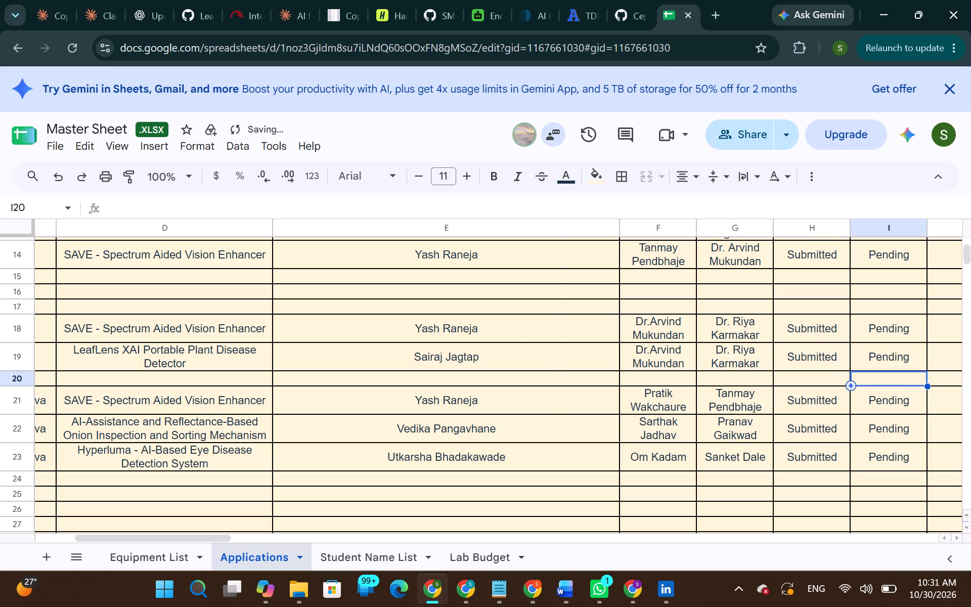
scroll(866, 349, "left", 4)
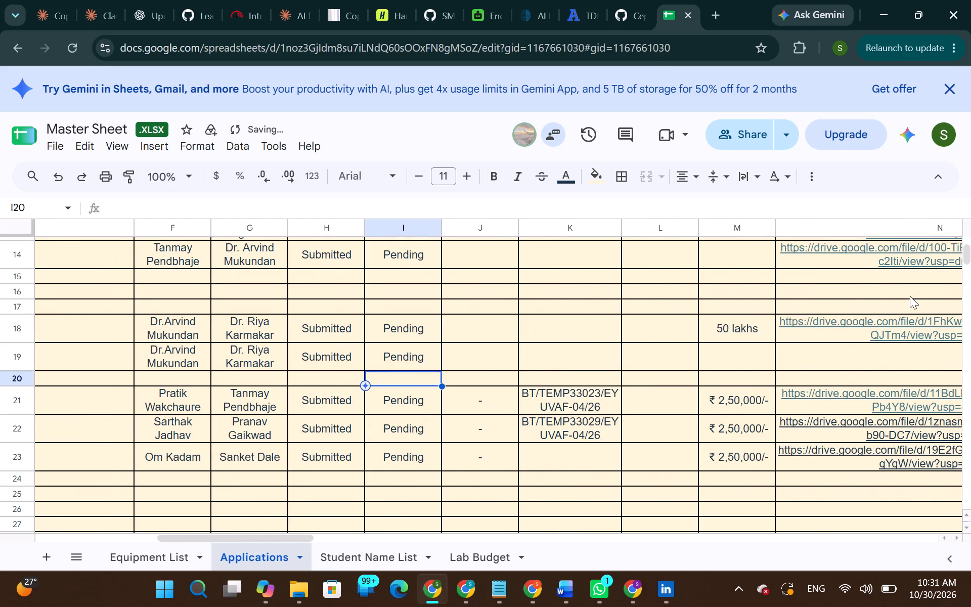
Enter 50 lakhs as the amount for the LeafLens entry in cell M19.
left_click(724, 363)
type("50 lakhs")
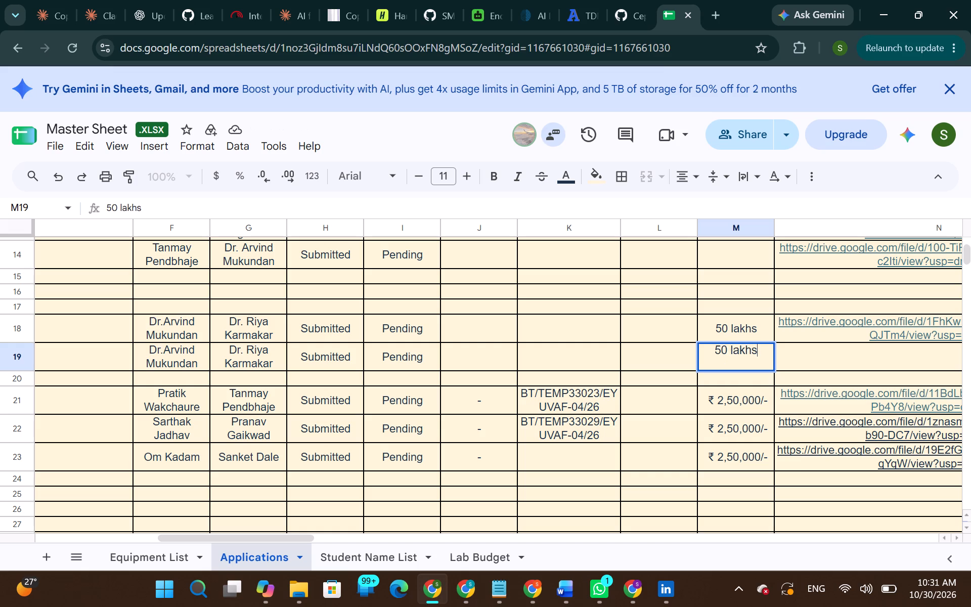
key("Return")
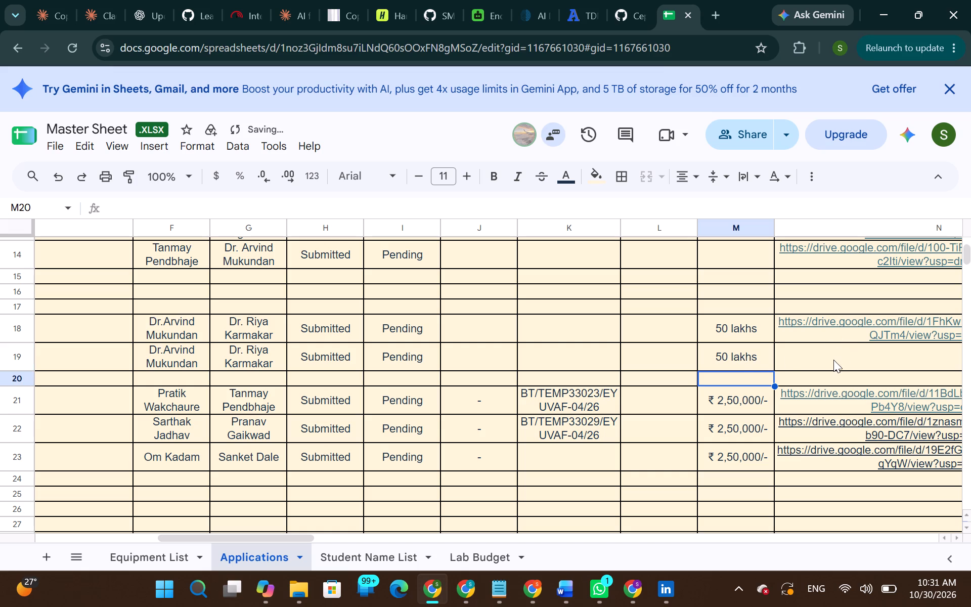
Copy the share link of TIHI-994173.pdf from the IIT-TIH Drive folder into evidence link cell N19 of the Master Sheet.
left_click(833, 360)
left_click(538, 589)
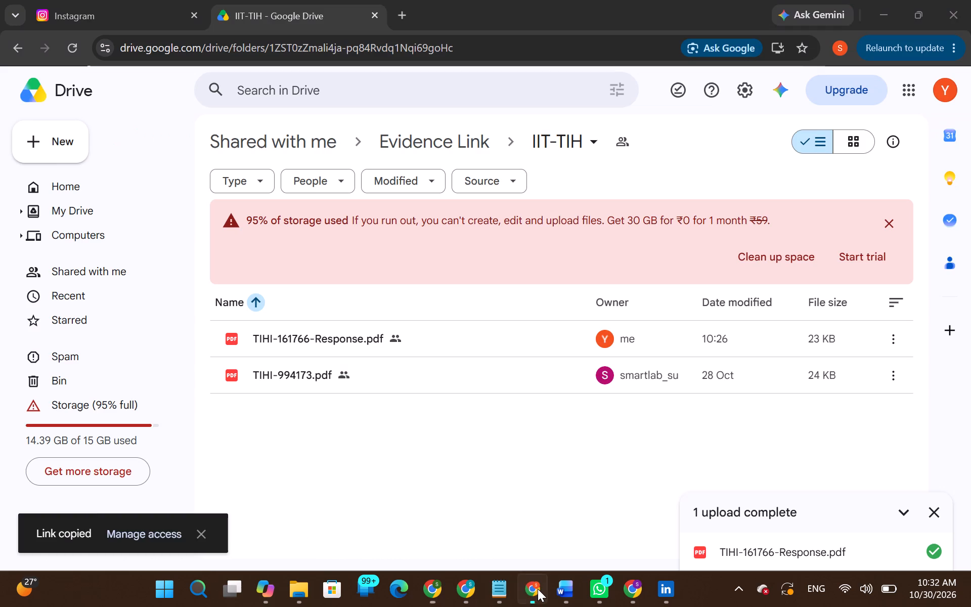
left_click(538, 589)
left_click(535, 593)
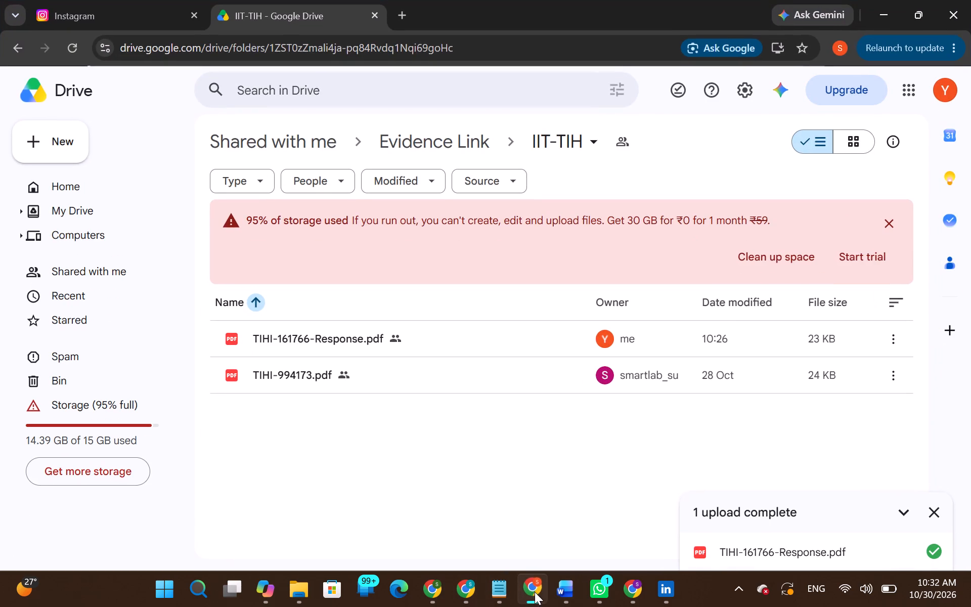
left_click(899, 381)
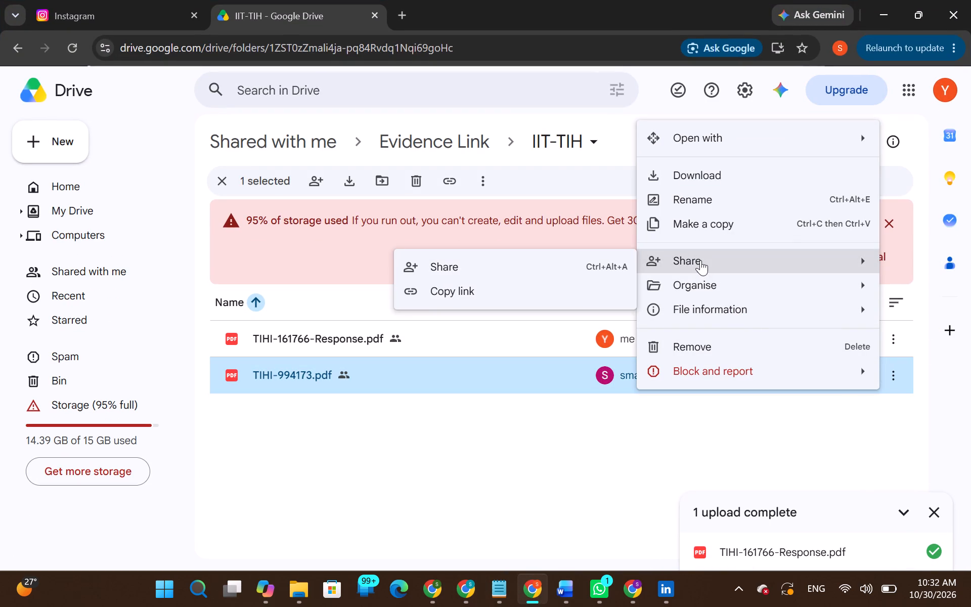
left_click(593, 287)
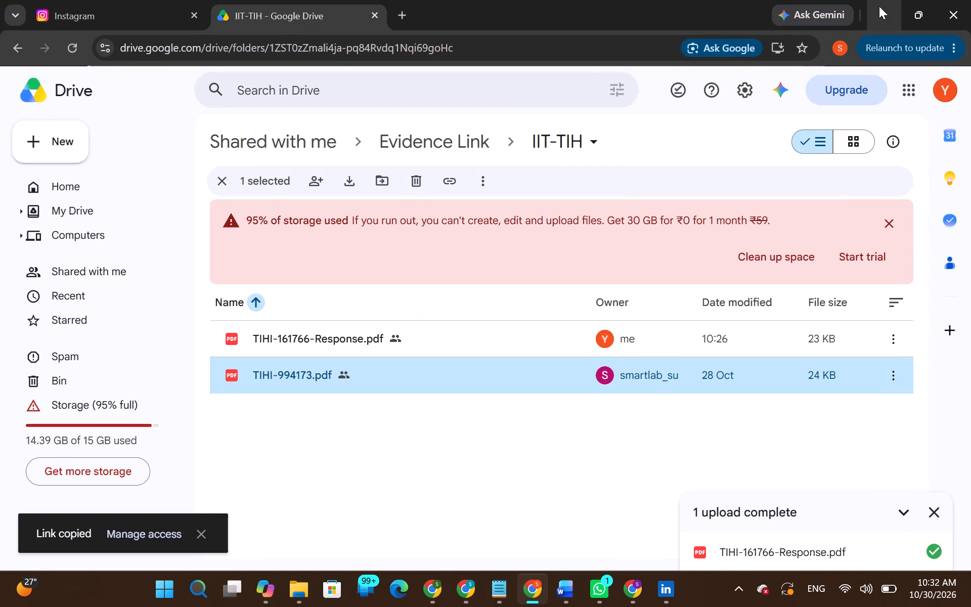
left_click(879, 6)
double_click(869, 352)
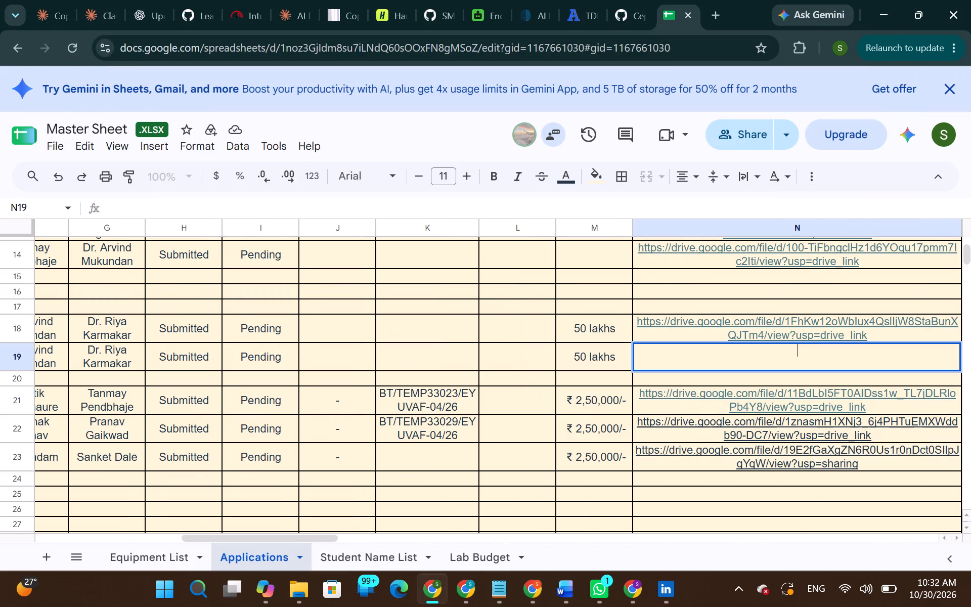
key("ctrl+v")
key("Return")
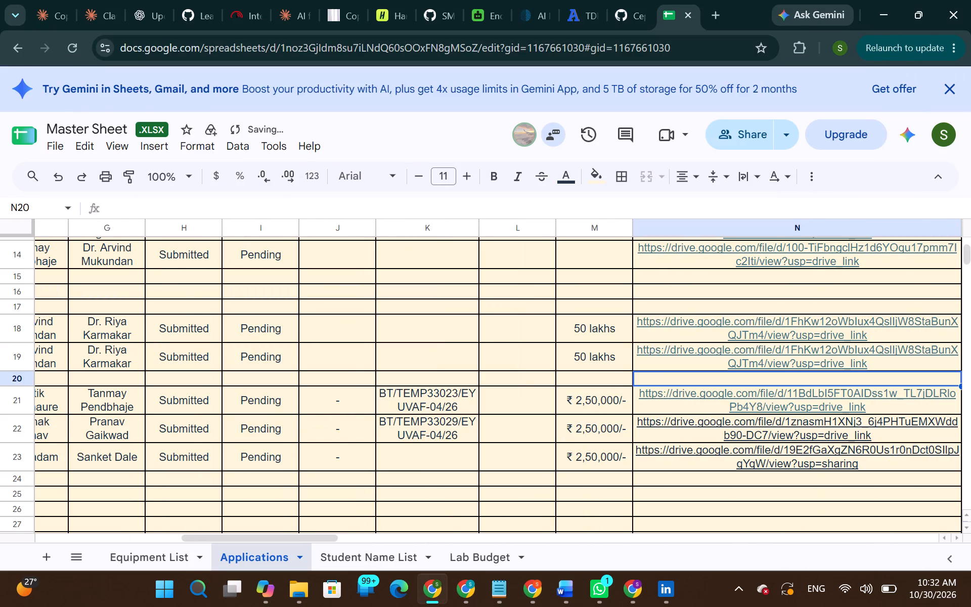
Review the Applications sheet's column headers and the row 19 LeafLens entry across all its columns against the neighbouring rows.
scroll(869, 352, "left", 3)
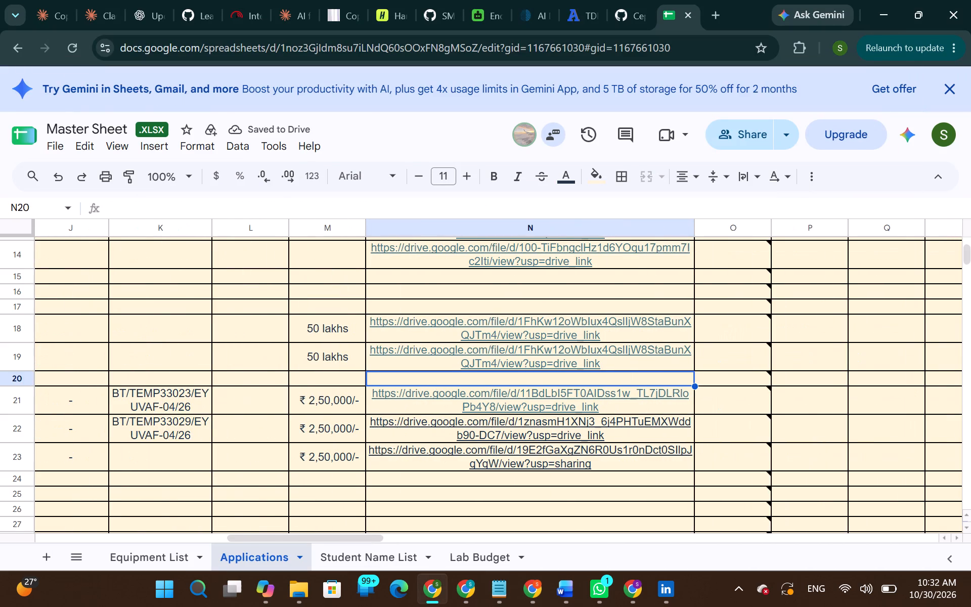
scroll(869, 352, "right", 8)
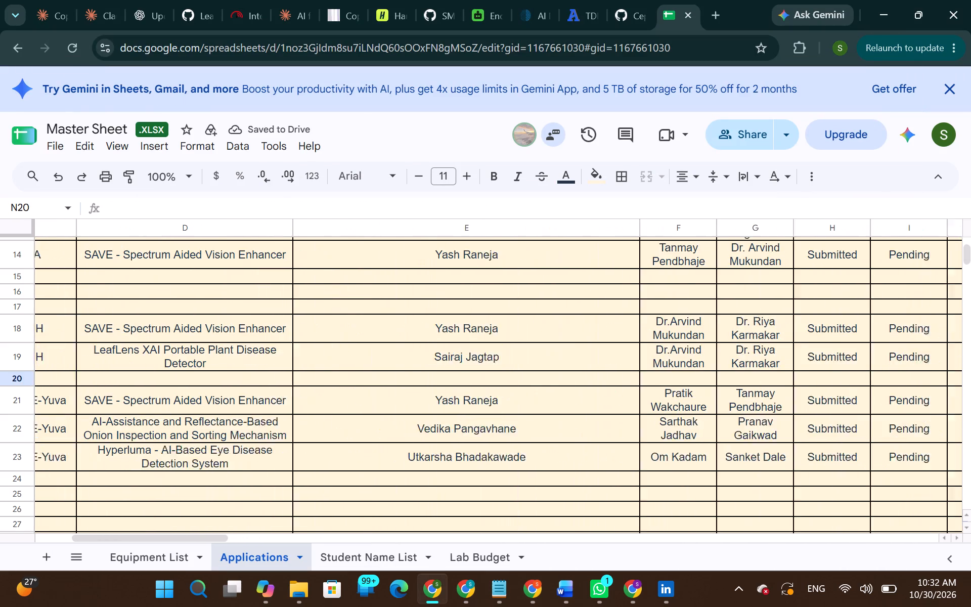
scroll(869, 352, "right", 5)
scroll(869, 352, "up", 4)
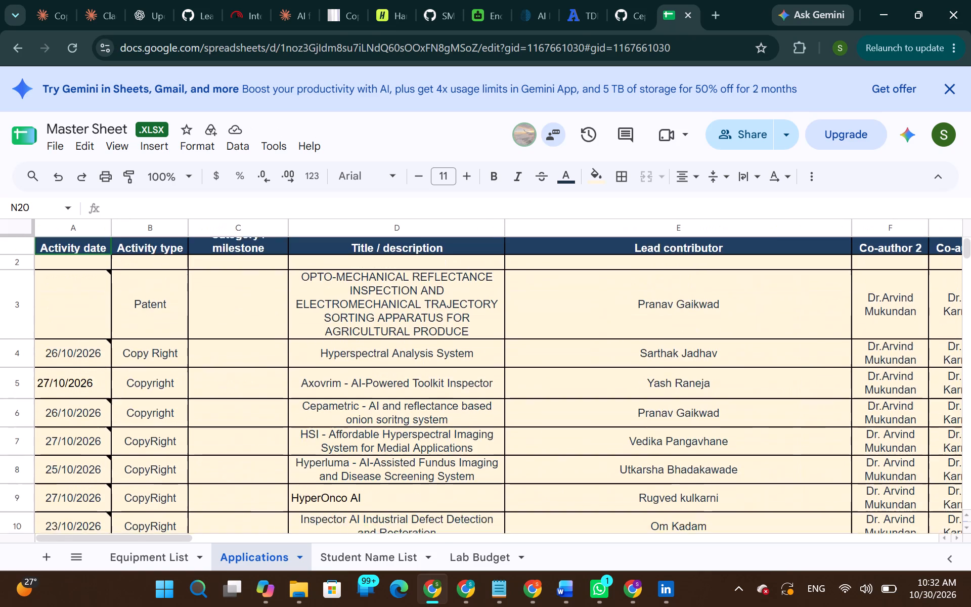
scroll(869, 352, "left", 5)
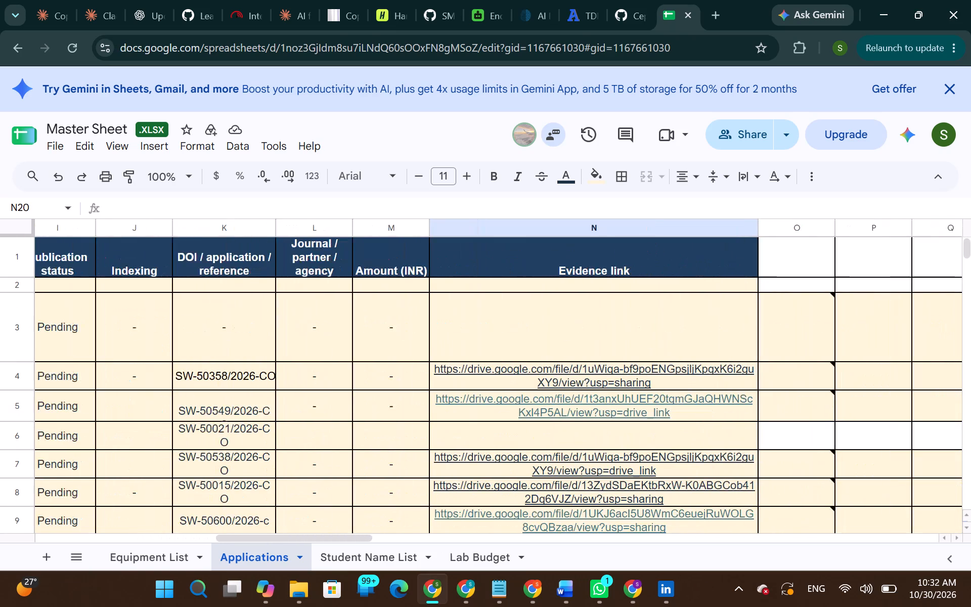
scroll(869, 352, "down", 5)
scroll(869, 352, "right", 4)
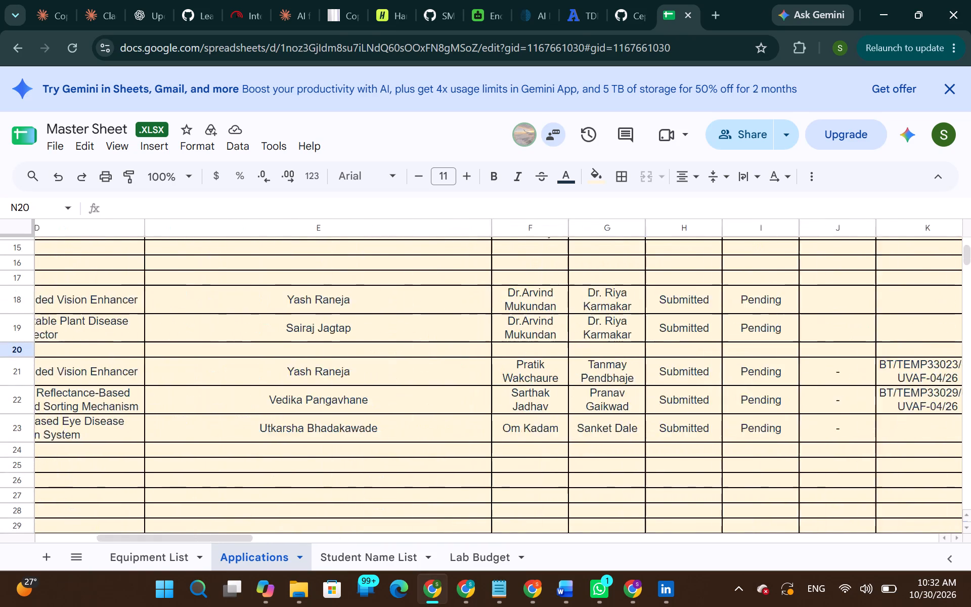
scroll(869, 352, "right", 2)
scroll(869, 352, "left", 2)
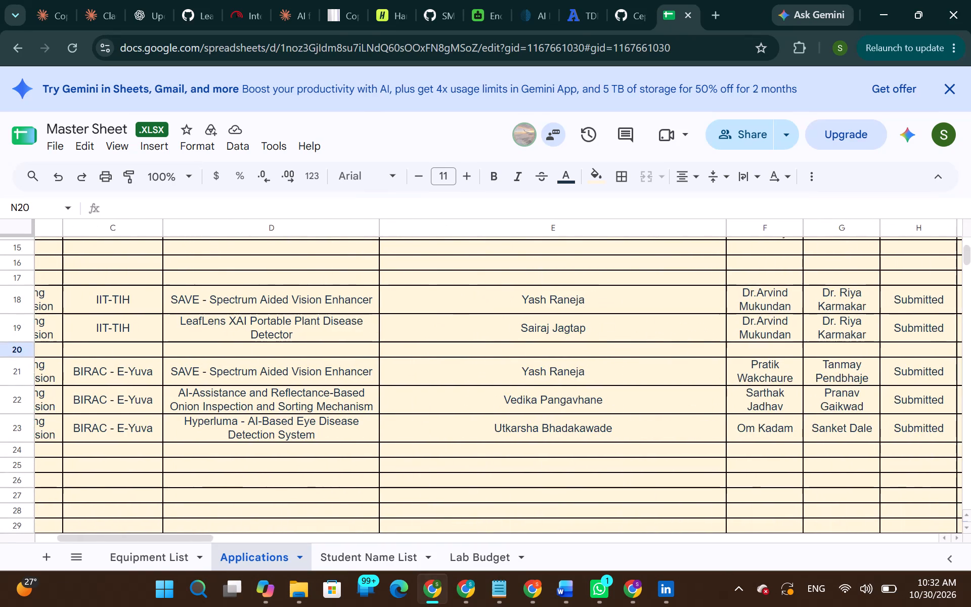
scroll(869, 352, "left", 2)
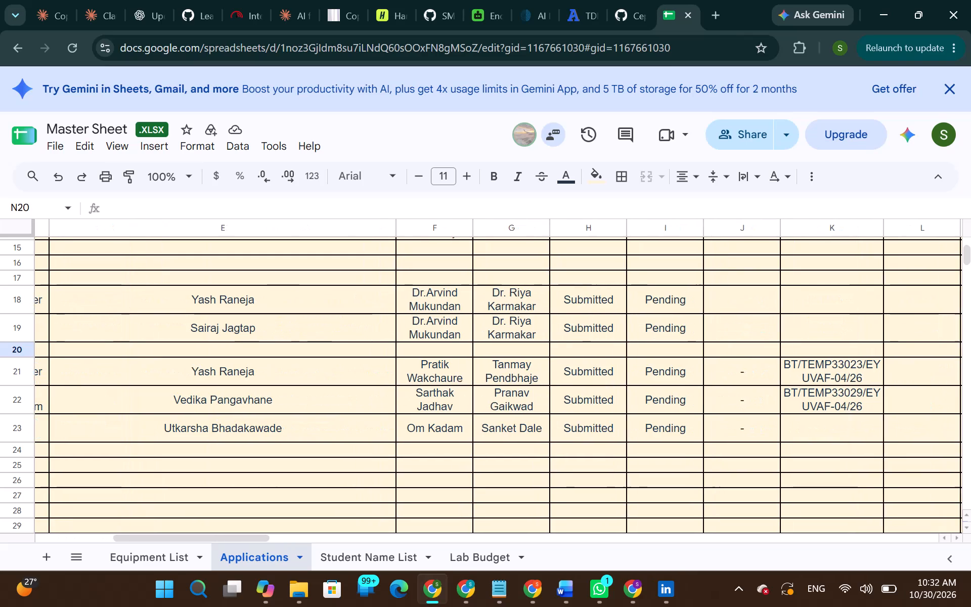
scroll(869, 352, "left", 1)
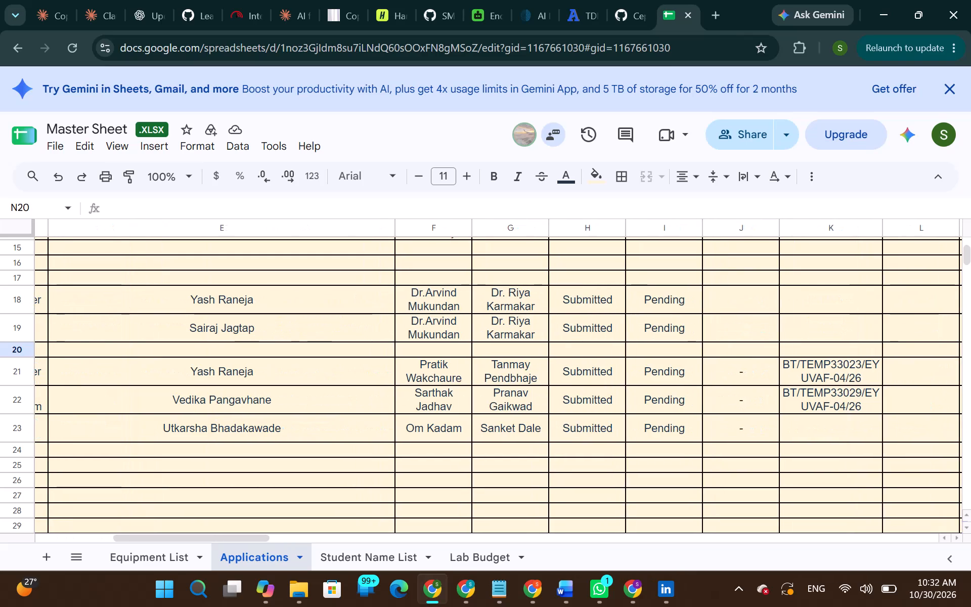
scroll(869, 352, "right", 5)
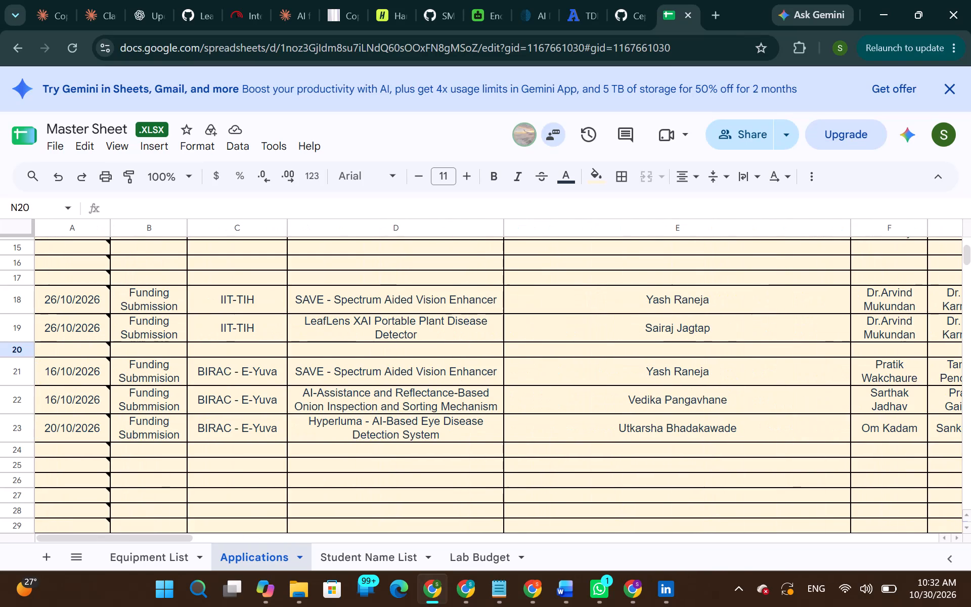
scroll(869, 352, "up", 1)
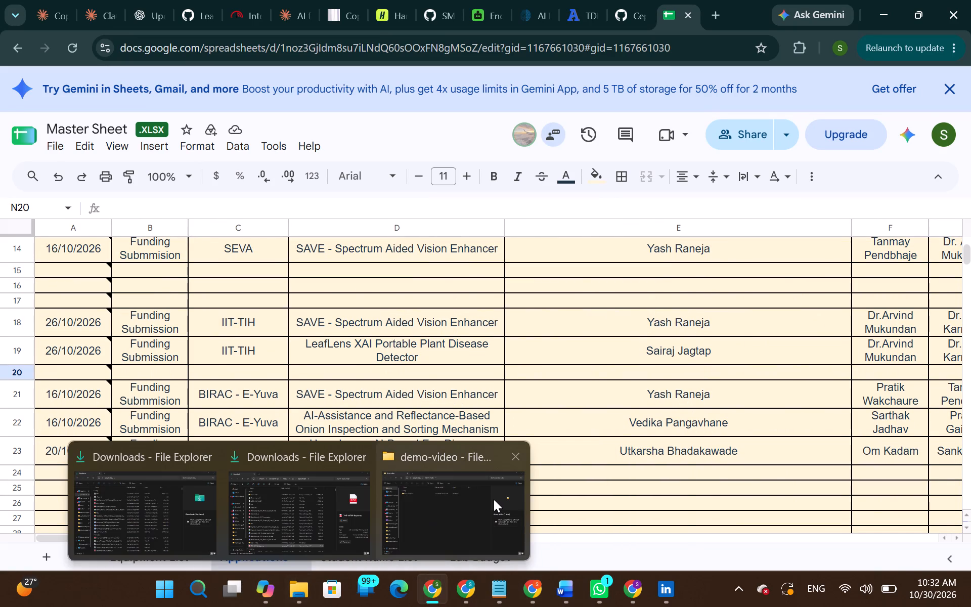
Switch to File Explorer and play the Video file in the Documentation folder inside demo-video.
left_click(494, 499)
double_click(424, 155)
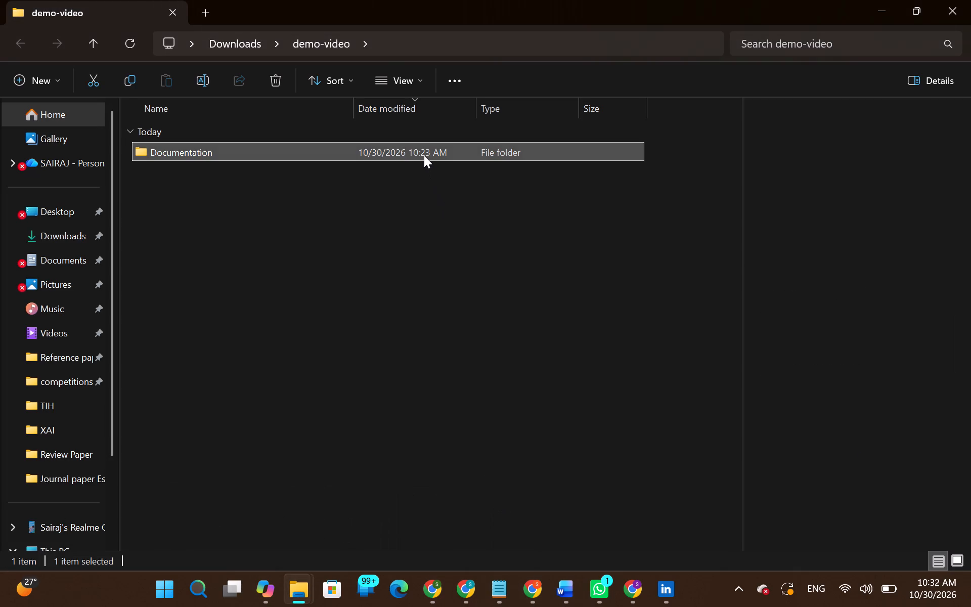
double_click(260, 152)
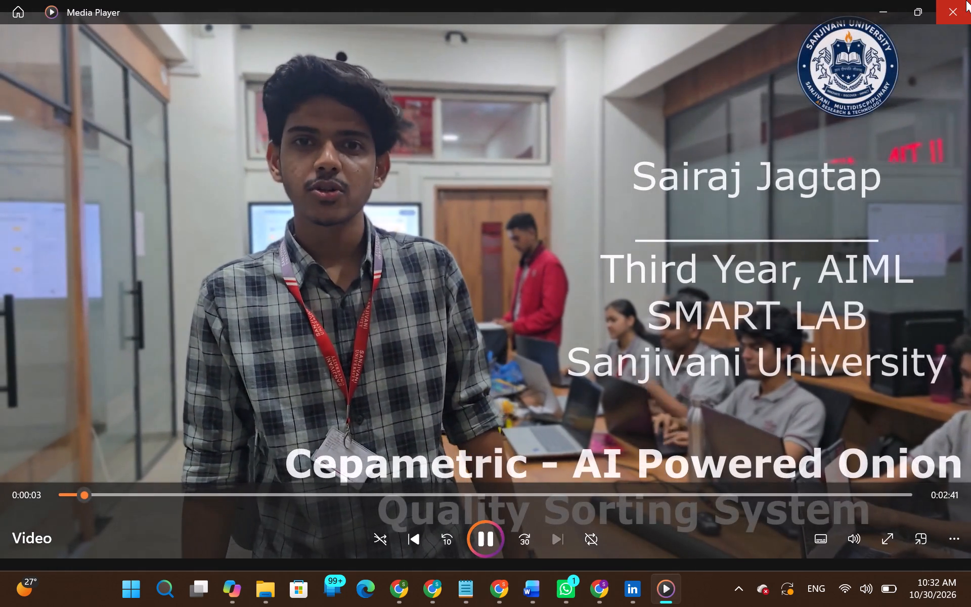
Close the video playback and minimize the File Explorer window showing the Documentation folder.
left_click(966, 0)
left_click(874, 7)
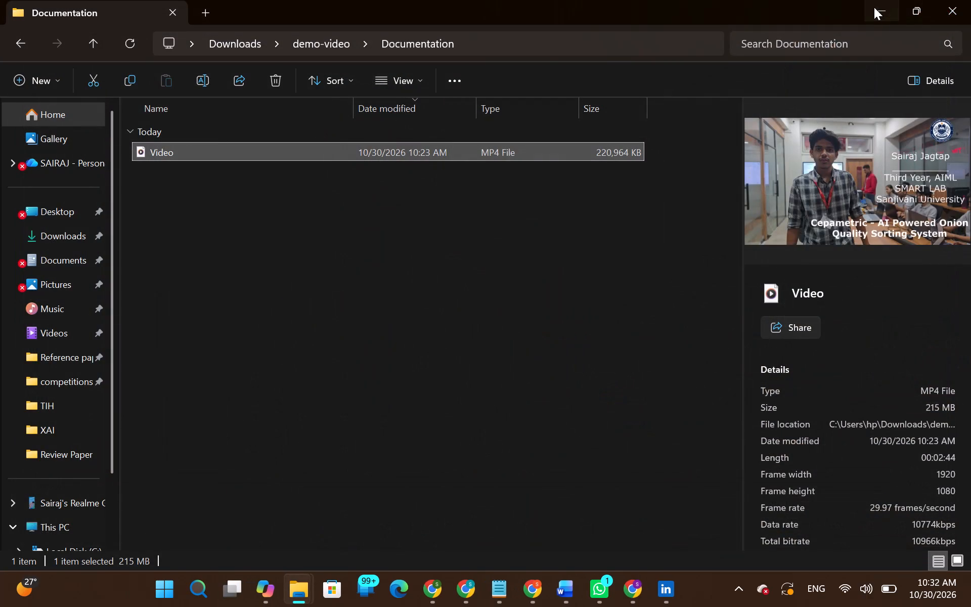
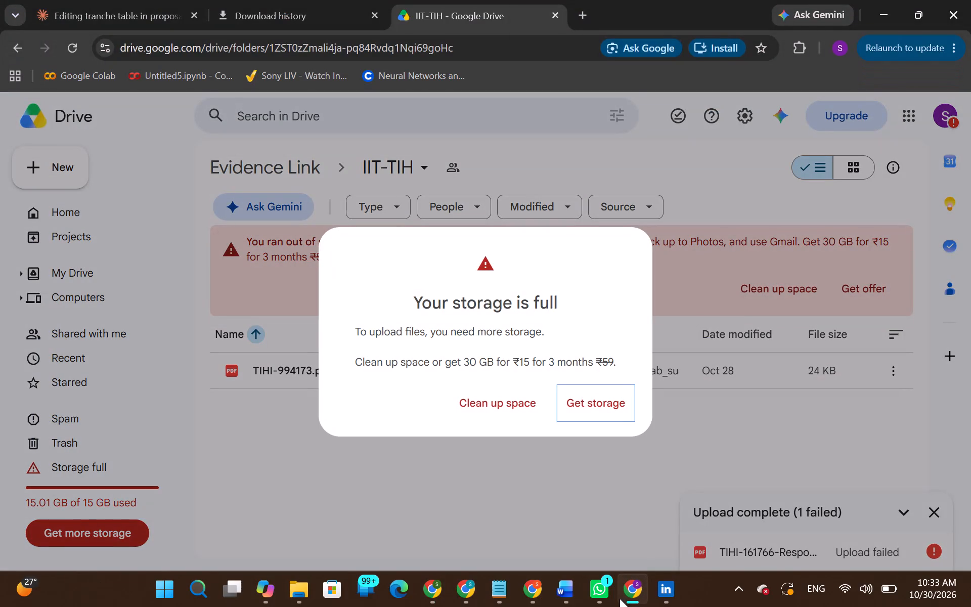
Switch to Instagram in the other browser window, reload it, dismiss the daily limit notice and open the messages inbox.
left_click(524, 598)
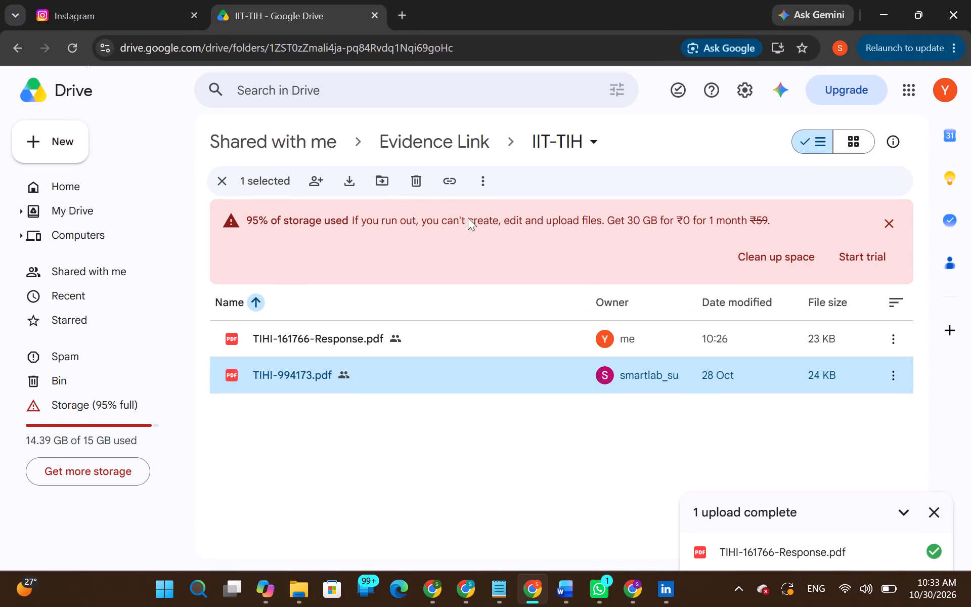
left_click(170, 0)
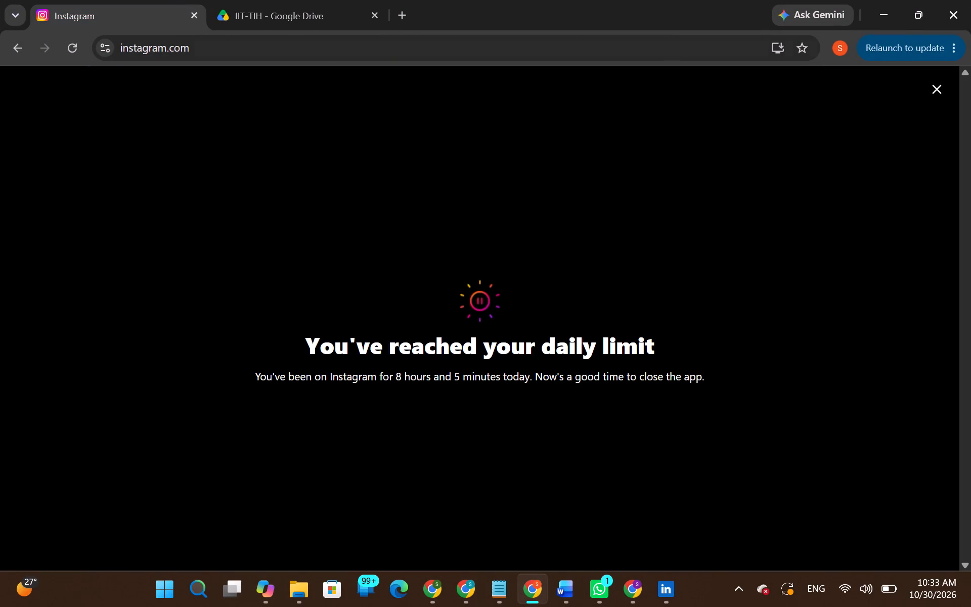
left_click(72, 45)
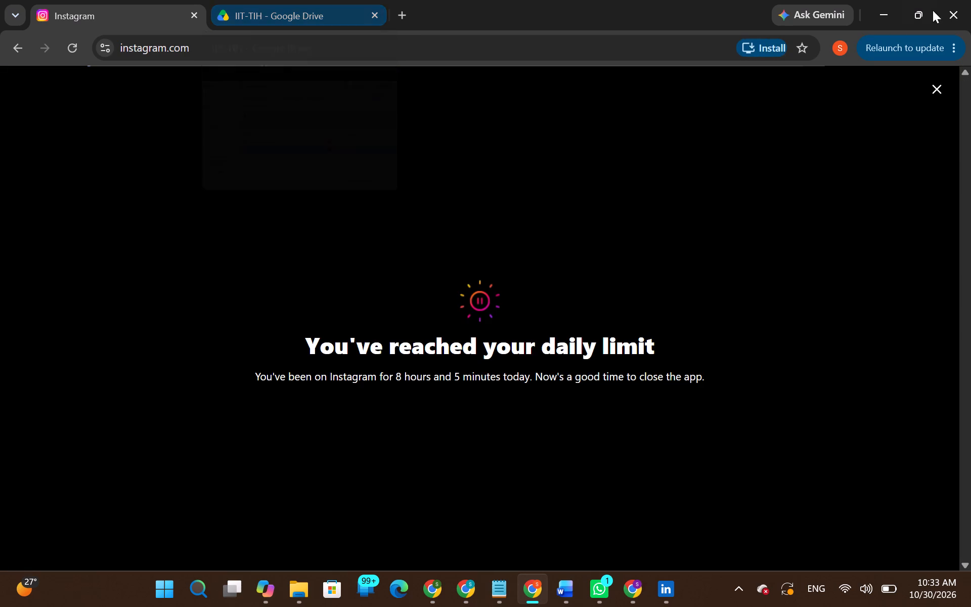
left_click(935, 82)
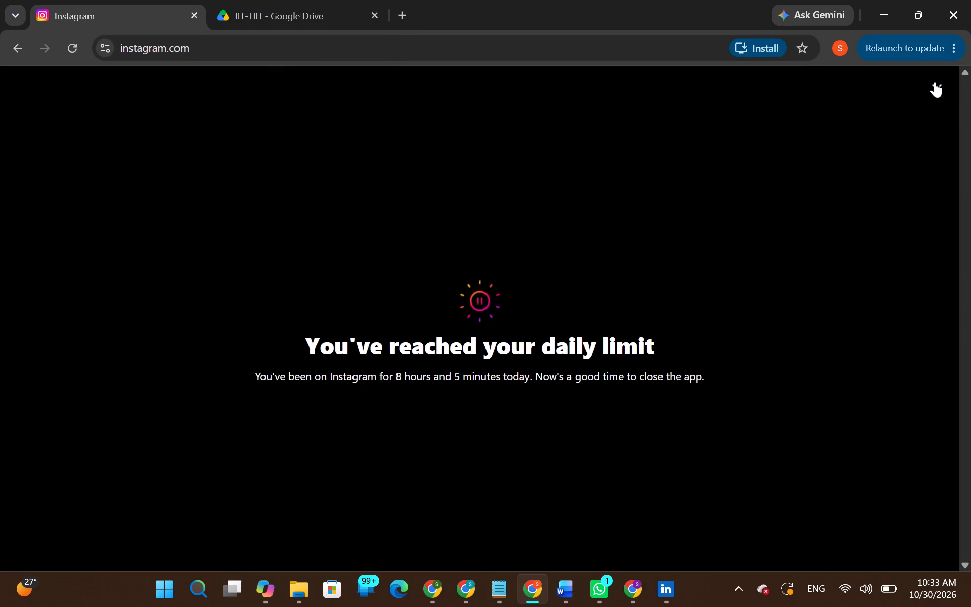
left_click(935, 82)
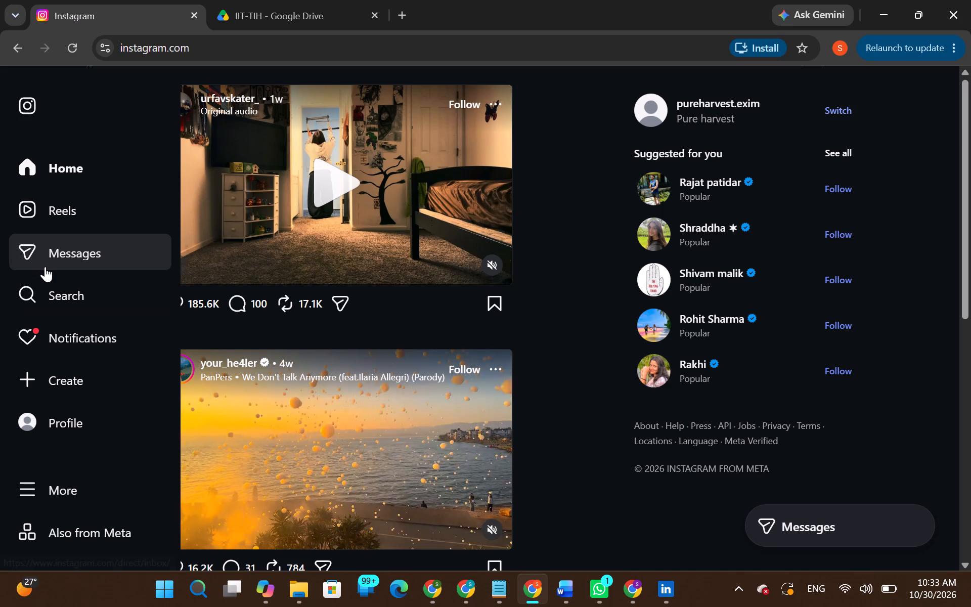
left_click(44, 266)
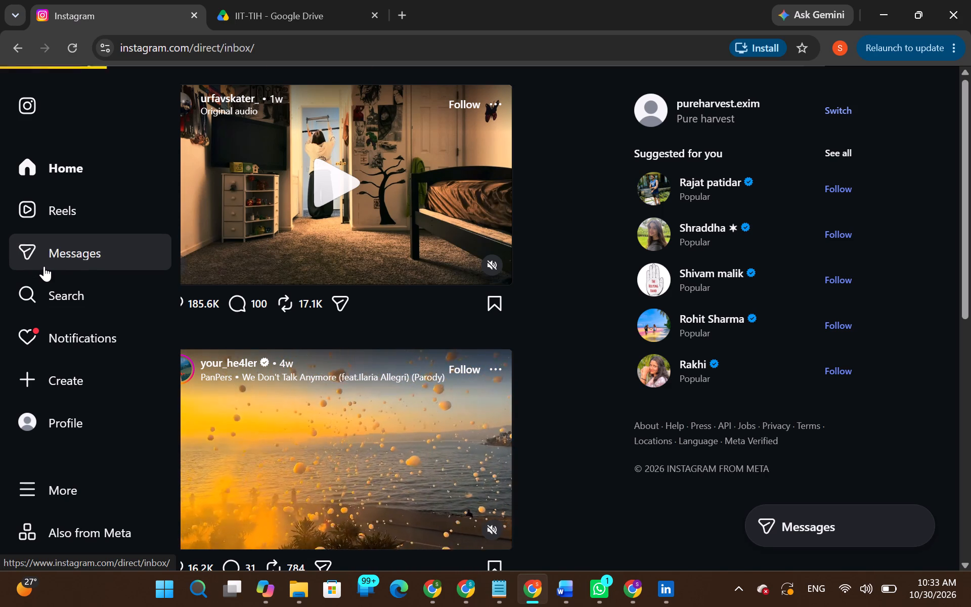
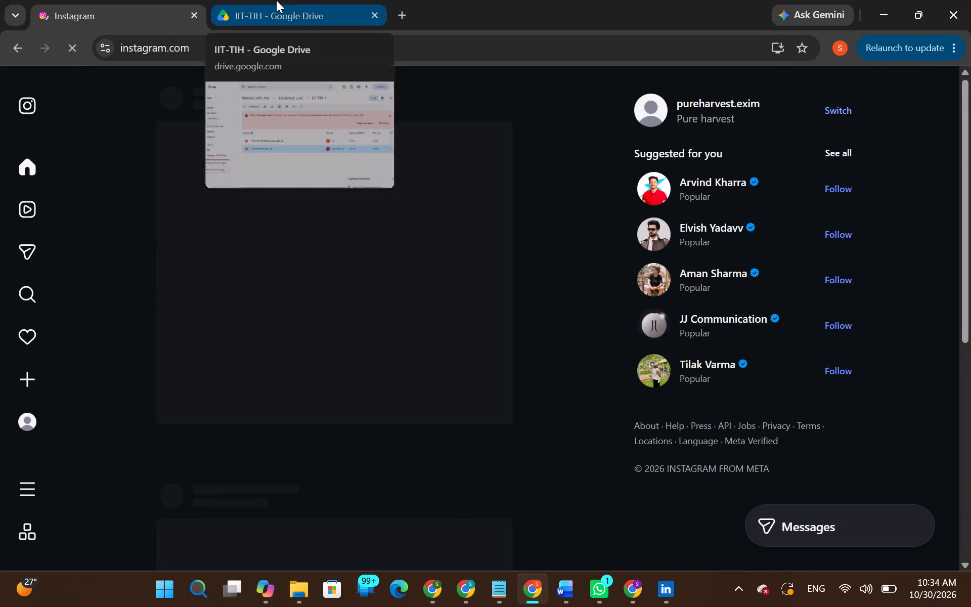
Switch to the IIT-TIH folder in Google Drive containing the response PDFs.
left_click(276, 0)
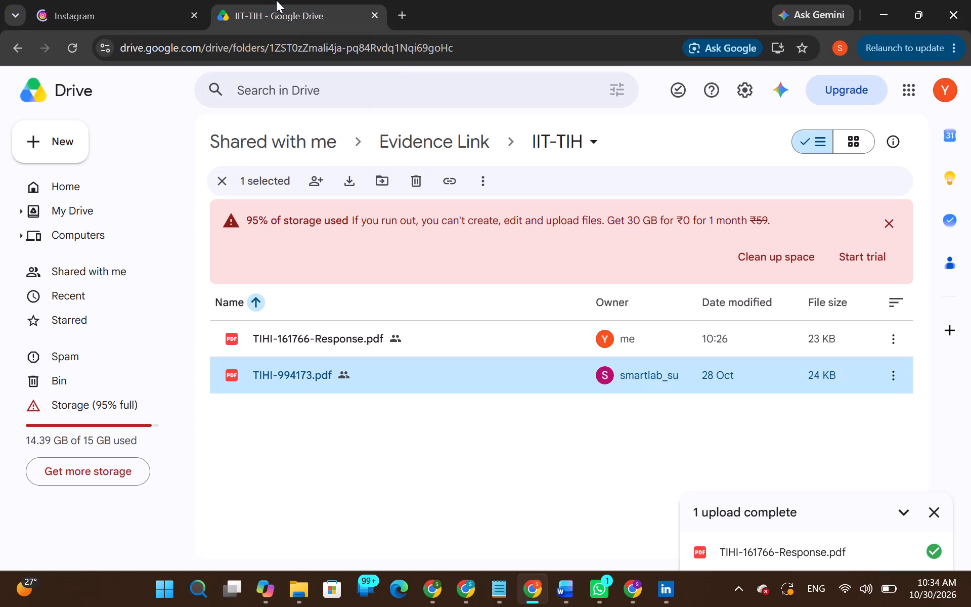
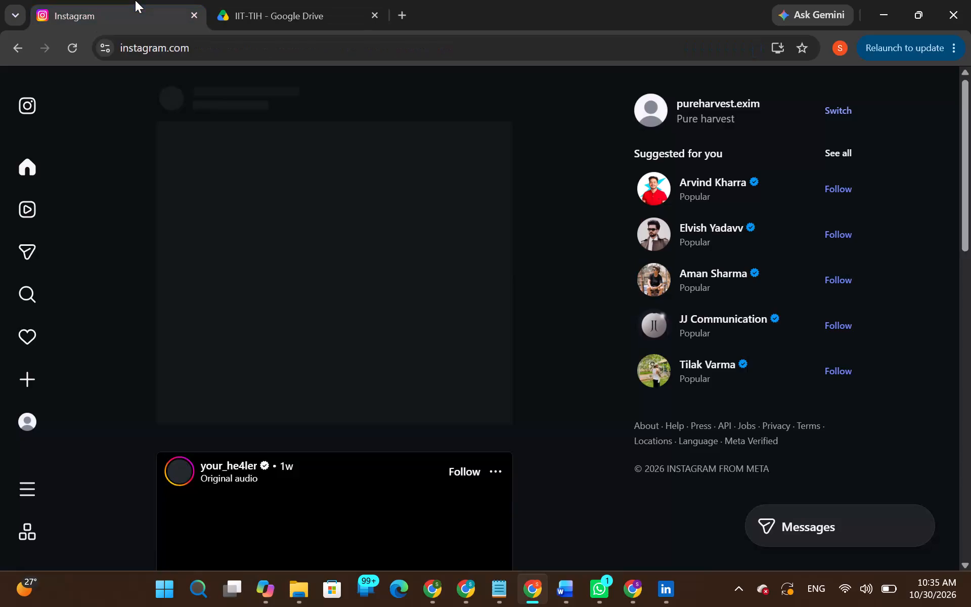
Return to the IIT-TIH folder in Google Drive and dismiss the split view suggestion.
left_click(246, 0)
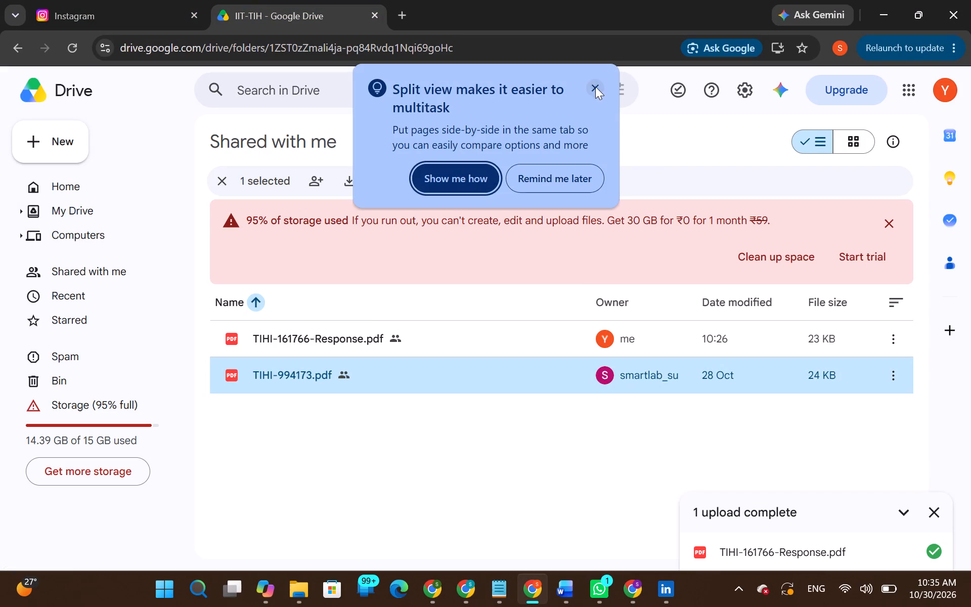
left_click(592, 90)
Open a new browser tab alongside the IIT-TIH Drive folder.
left_click(570, 596)
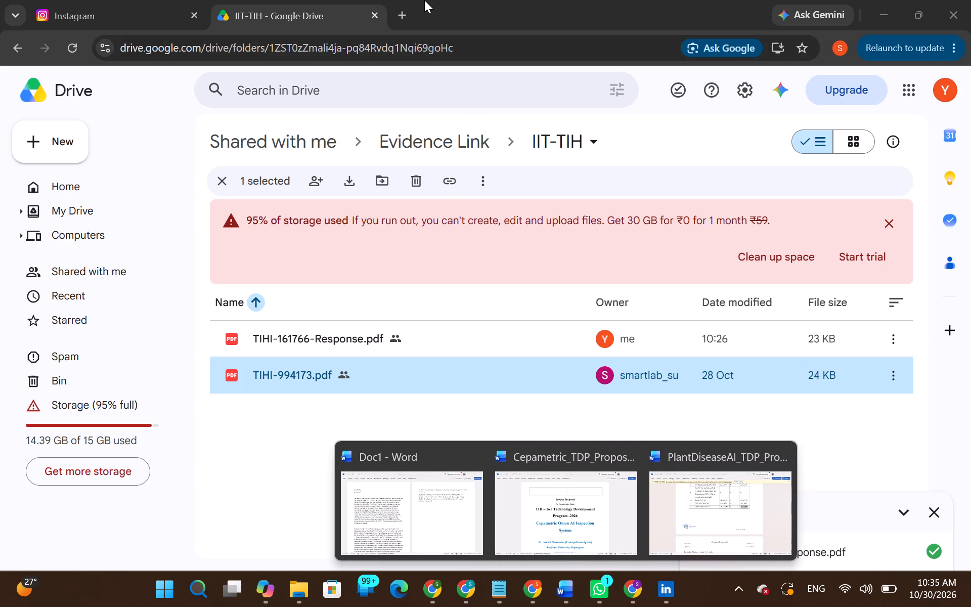
left_click(409, 11)
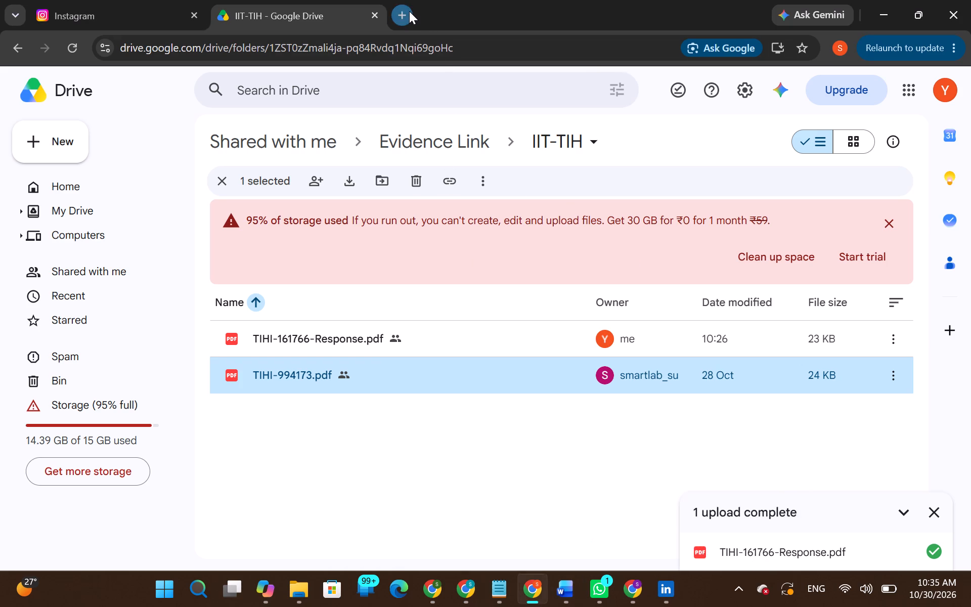
Search Google for a video compressor without watermark and open the VideoCompress free online compressor site.
type("video co,")
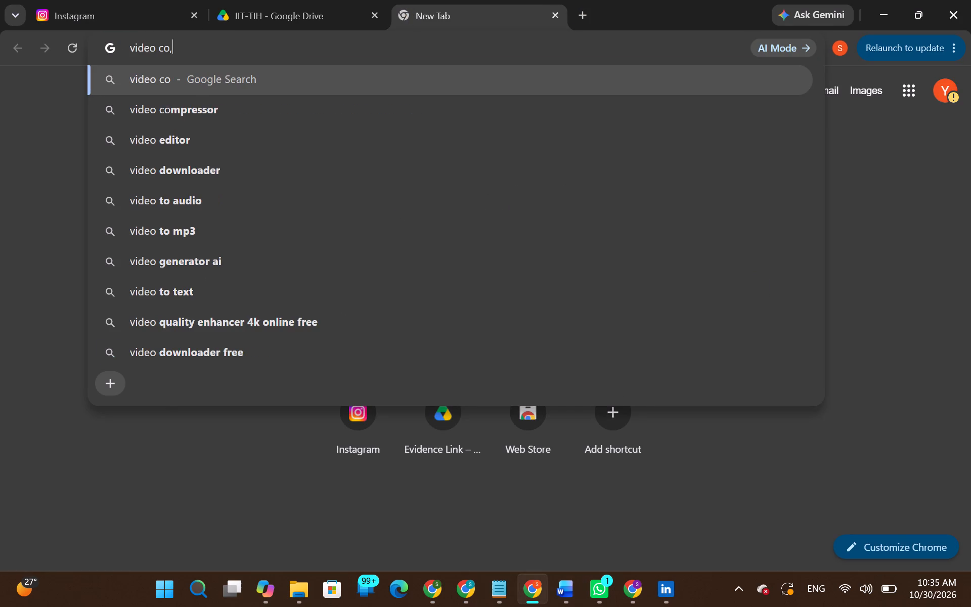
key("BackSpace")
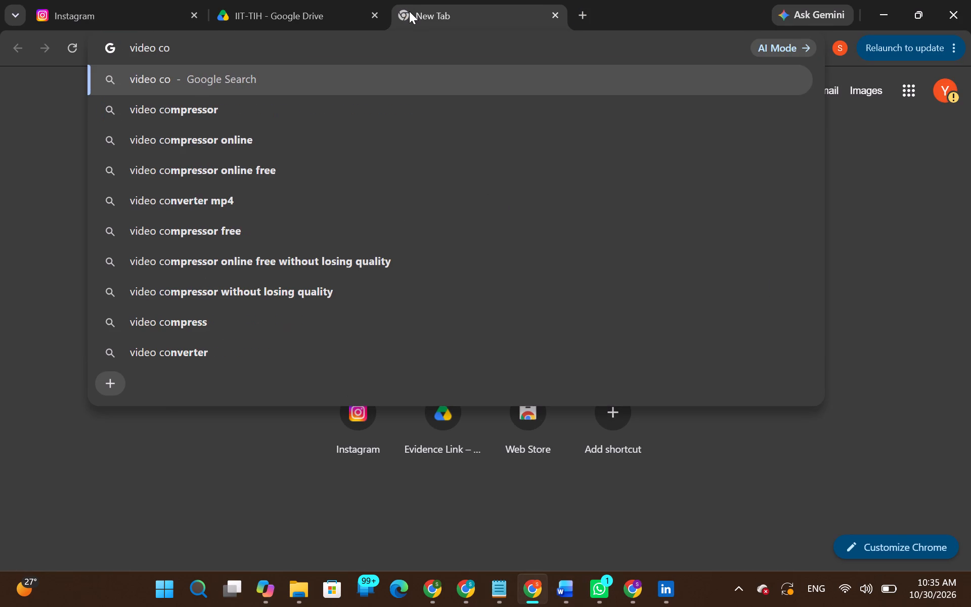
left_click(336, 109)
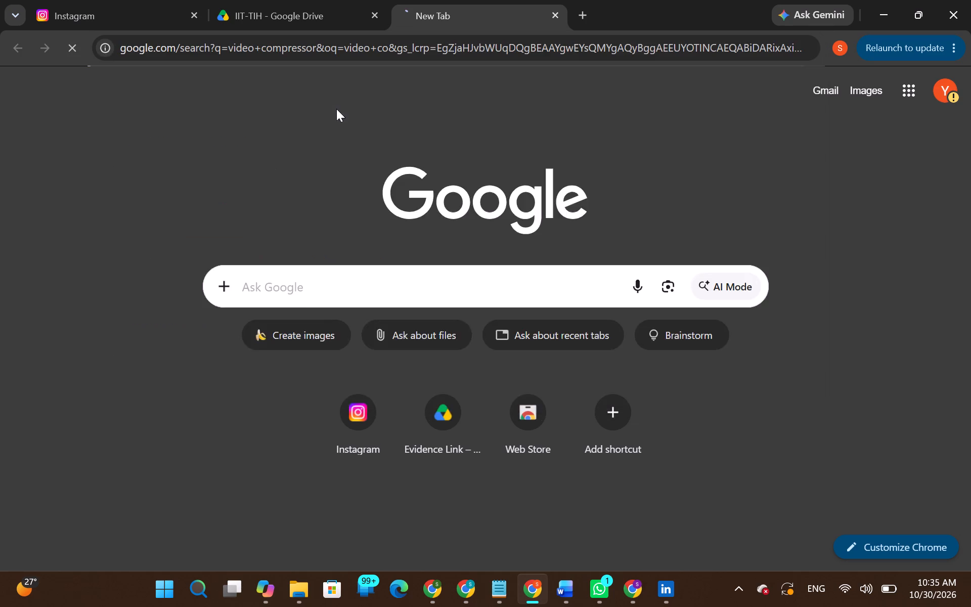
left_click(330, 109)
key("space")
type("without wt]")
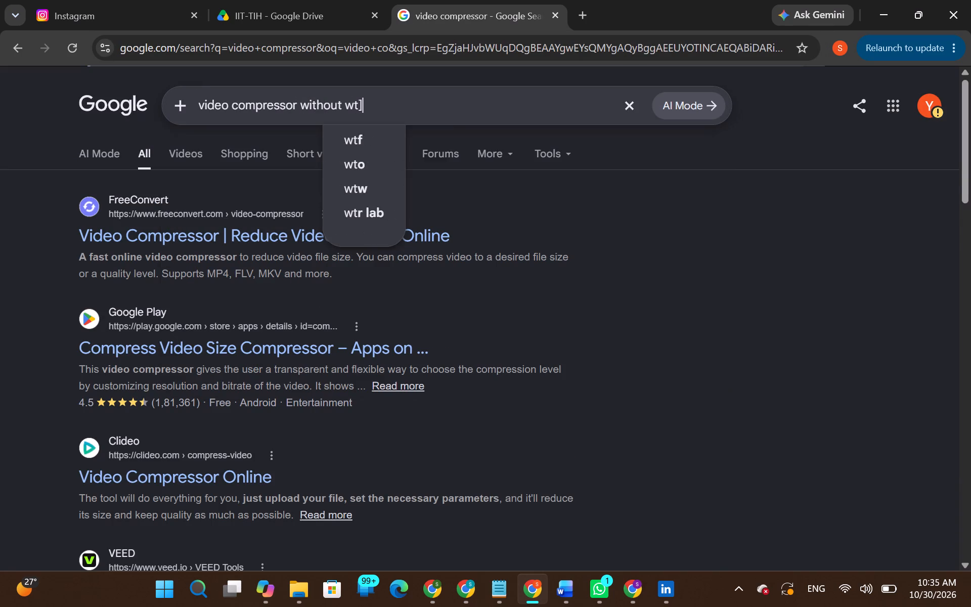
key("BackSpace")
key("BackSpace")
key("a")
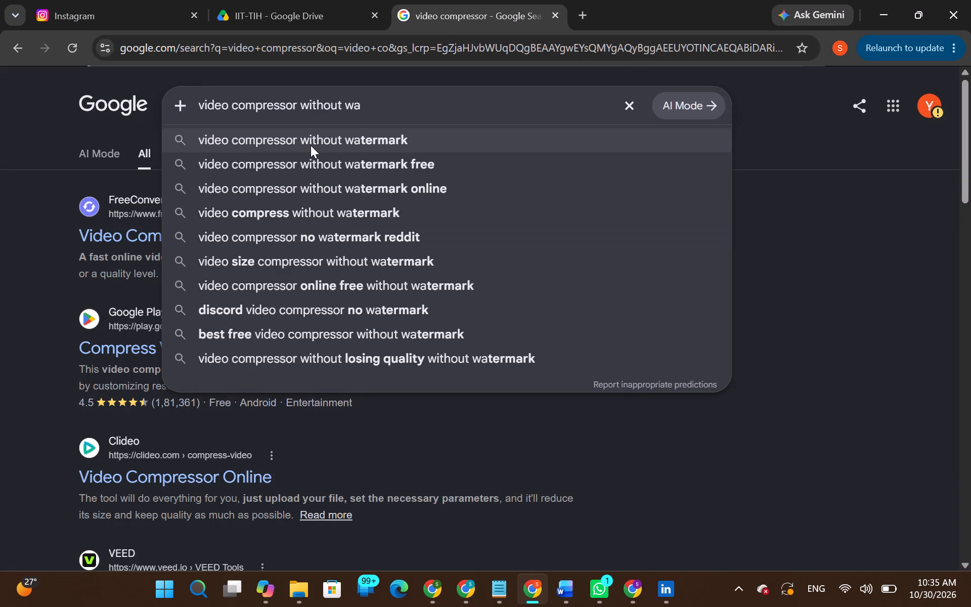
left_click(311, 145)
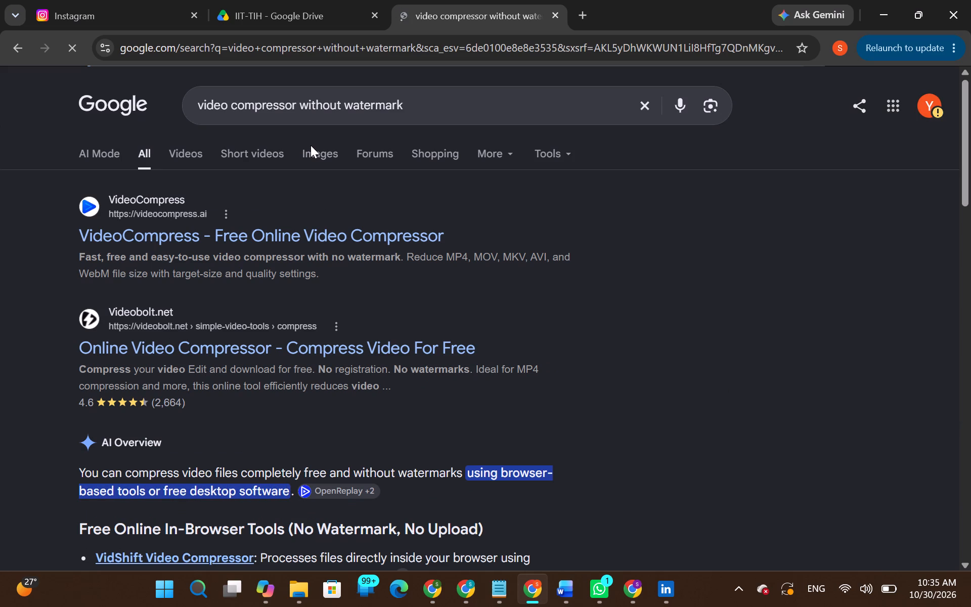
left_click(293, 223)
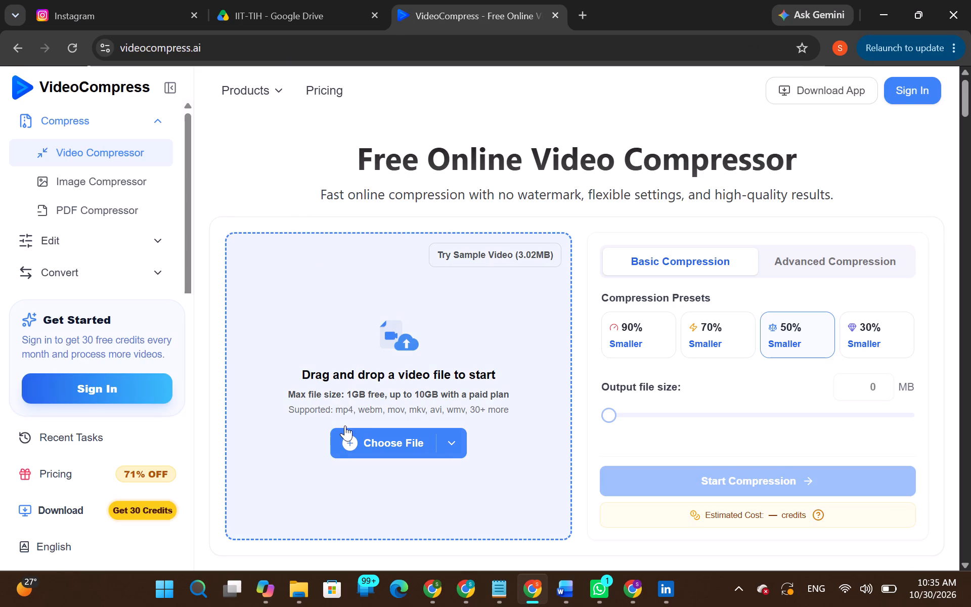
Load the Video file from demo-video's Documentation folder into the compressor and start compression with the default 50% Smaller preset.
left_click(368, 437)
left_click(386, 309)
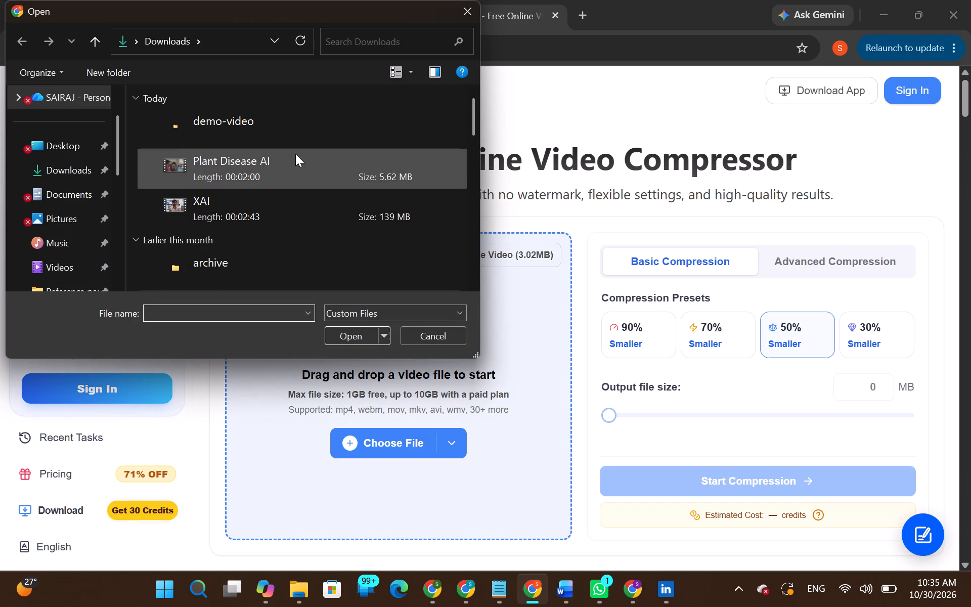
double_click(286, 132)
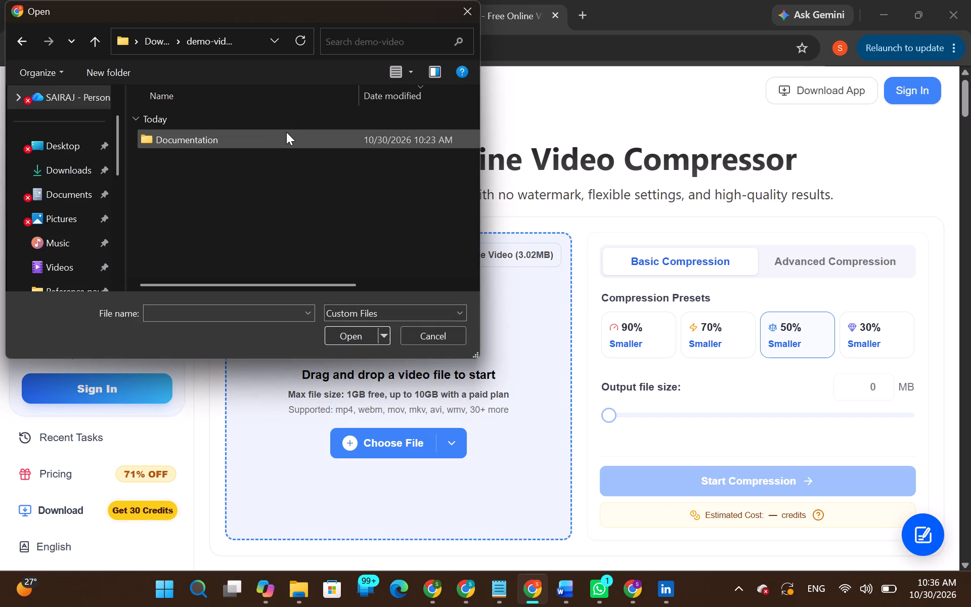
double_click(267, 136)
left_click(246, 132)
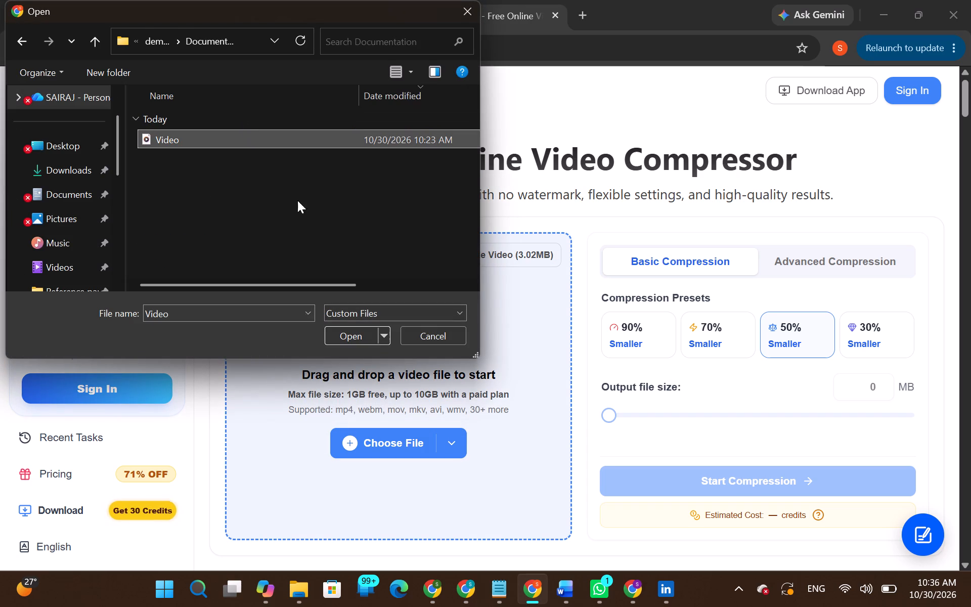
left_click(350, 335)
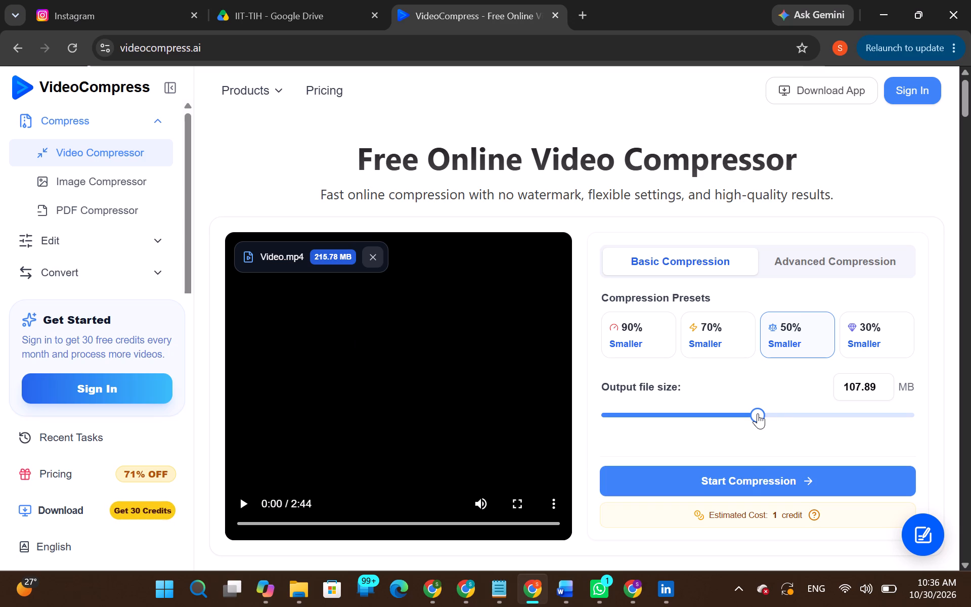
left_click(775, 476)
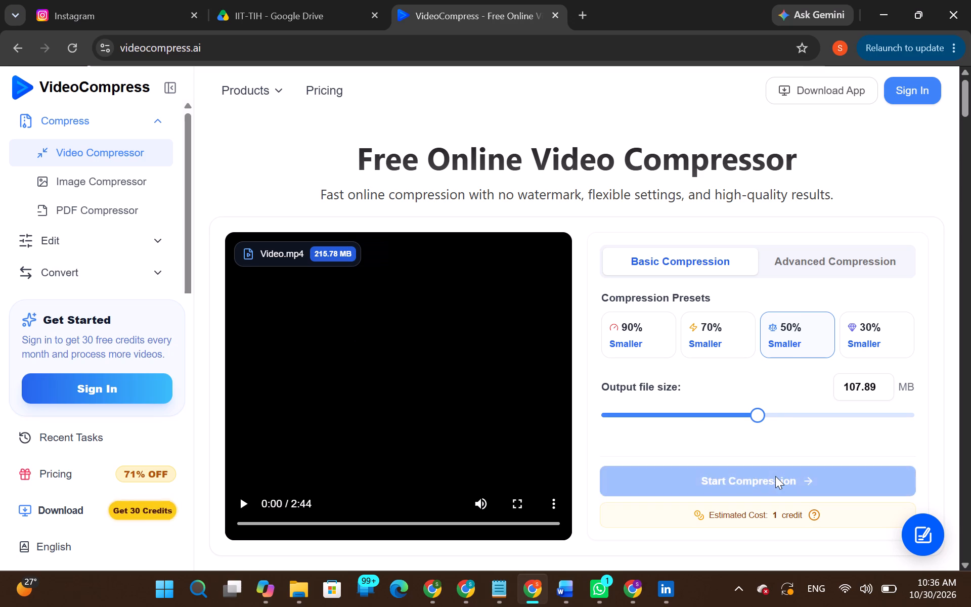
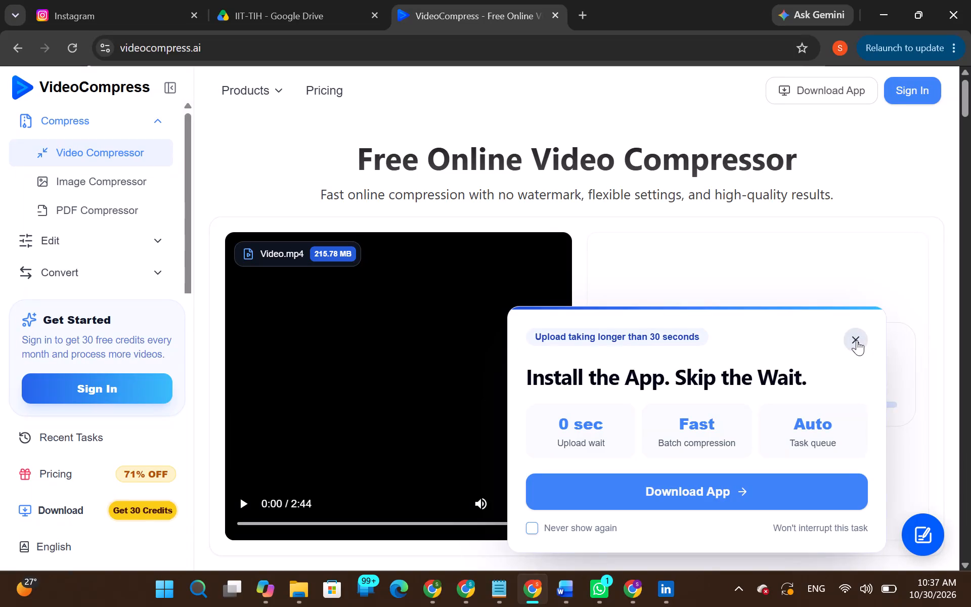
Dismiss the app-install offer covering the video upload progress.
left_click(857, 340)
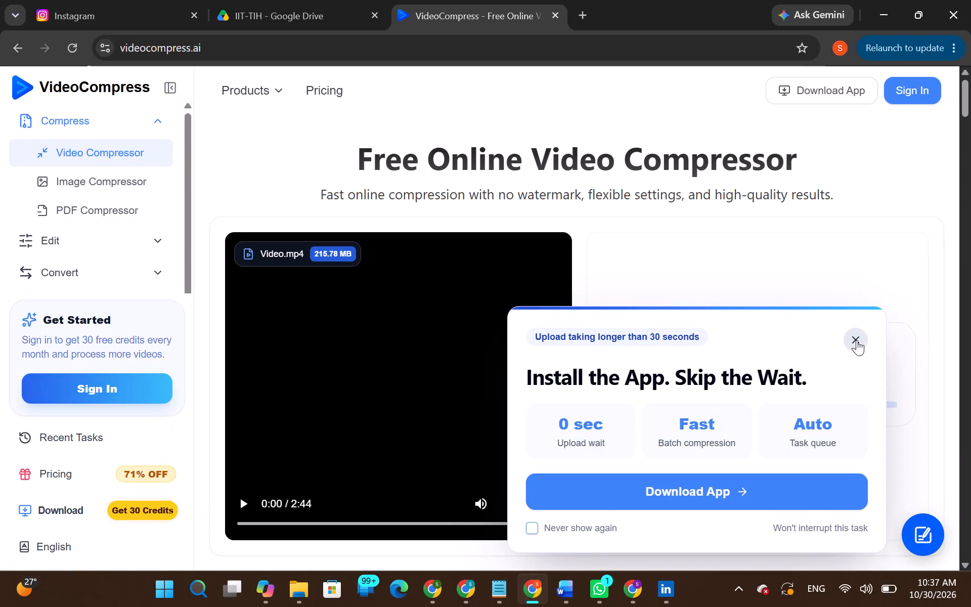
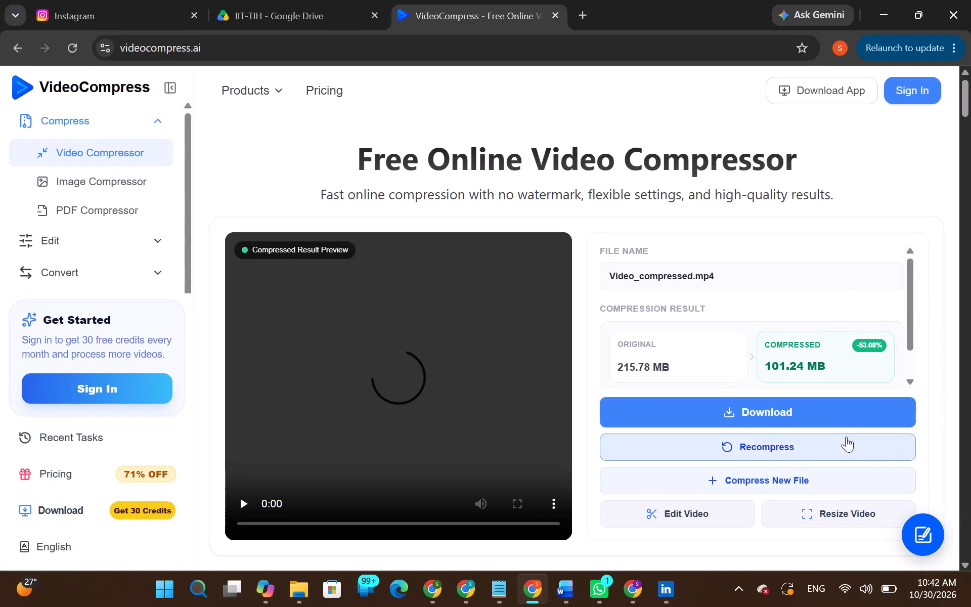
Download the compressed demo video and check its progress in the recent download history.
left_click(823, 413)
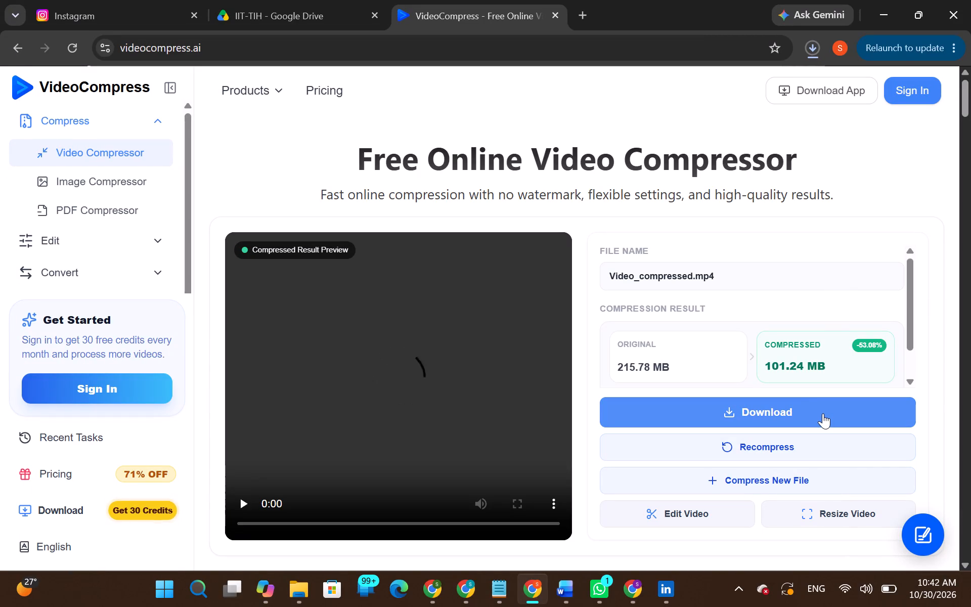
left_click(816, 45)
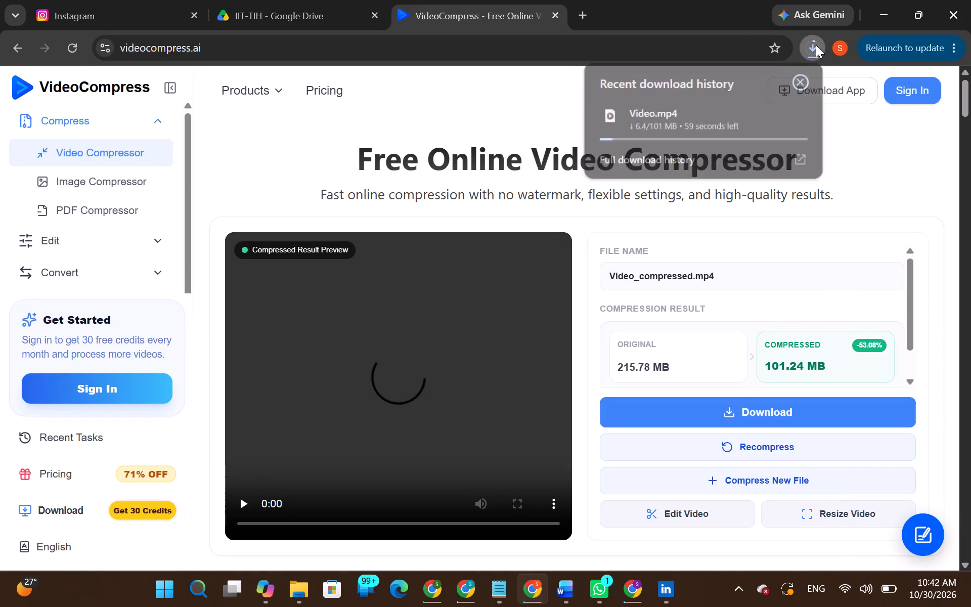
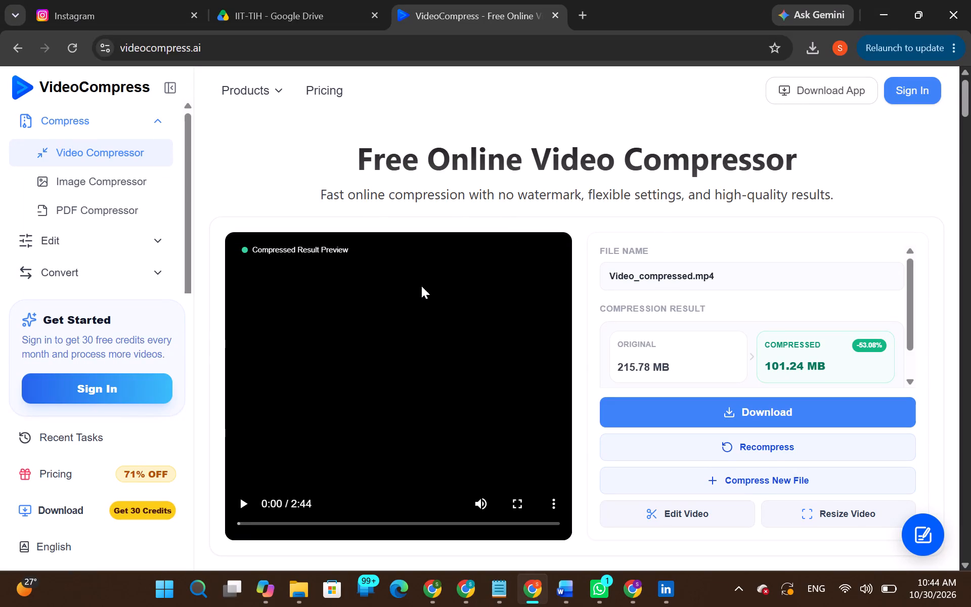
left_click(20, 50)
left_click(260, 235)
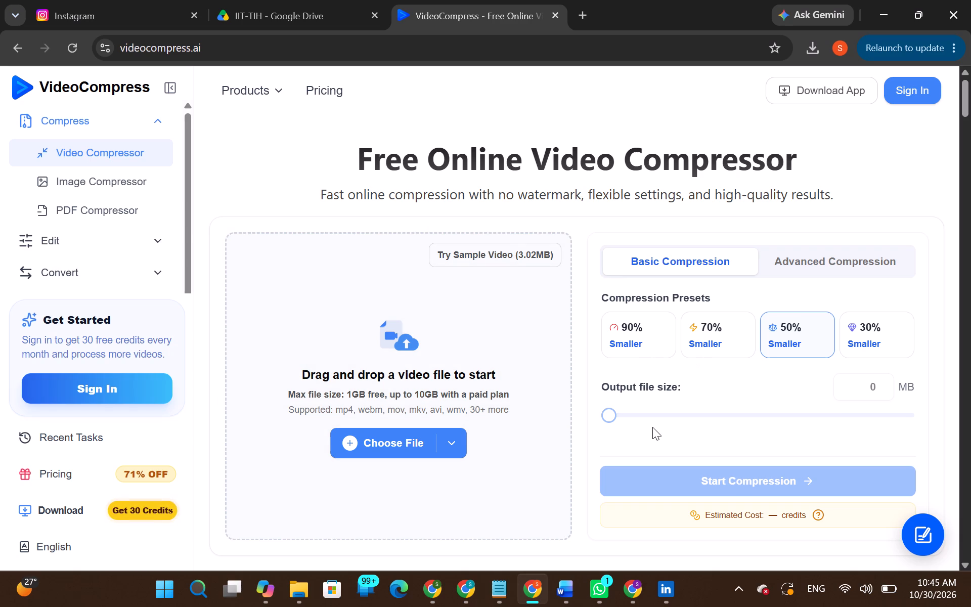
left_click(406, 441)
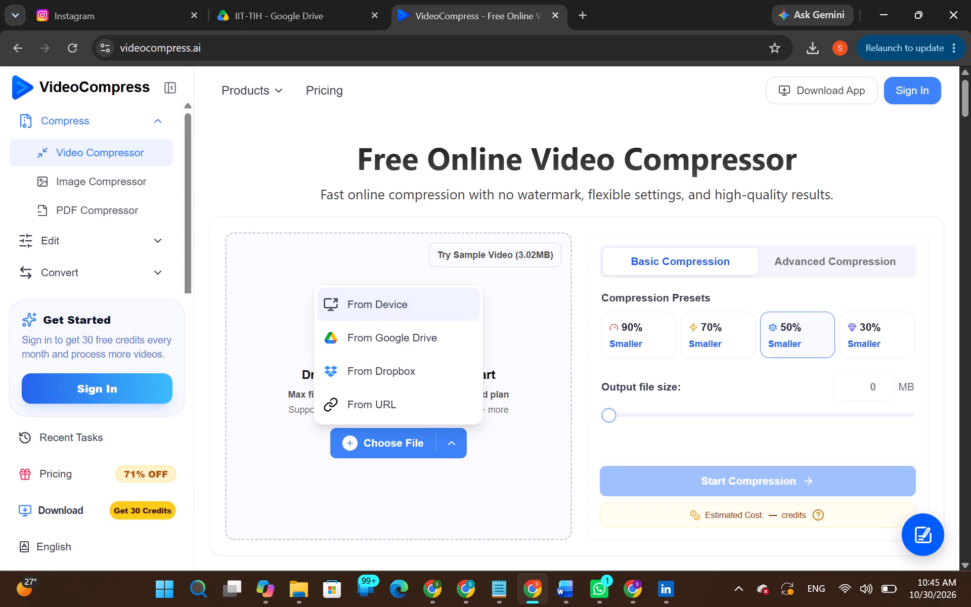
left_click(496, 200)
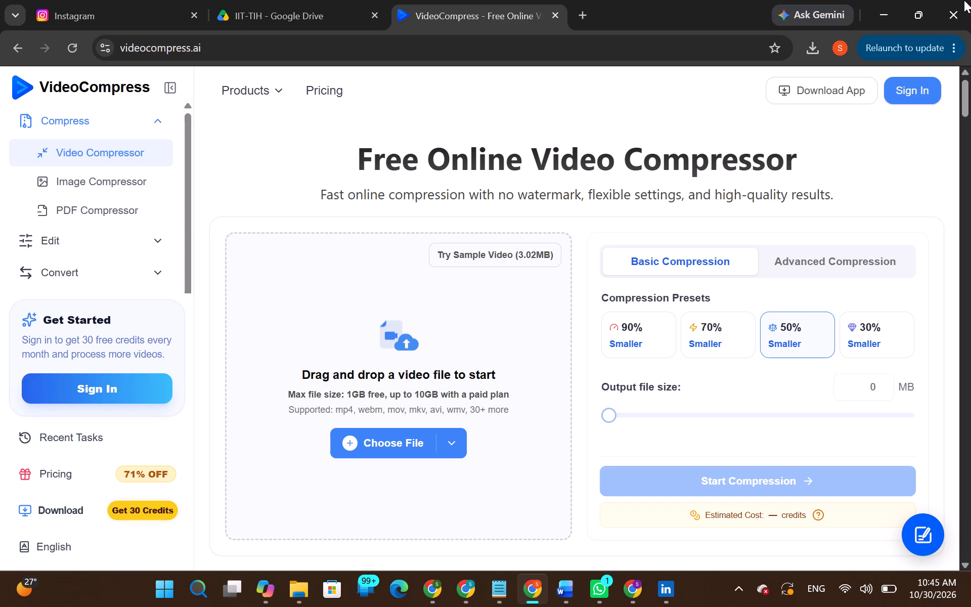
Switch to the Master Sheet spreadsheet and review the submission entries around rows 11 to 36 of the Applications sheet.
left_click(873, 5)
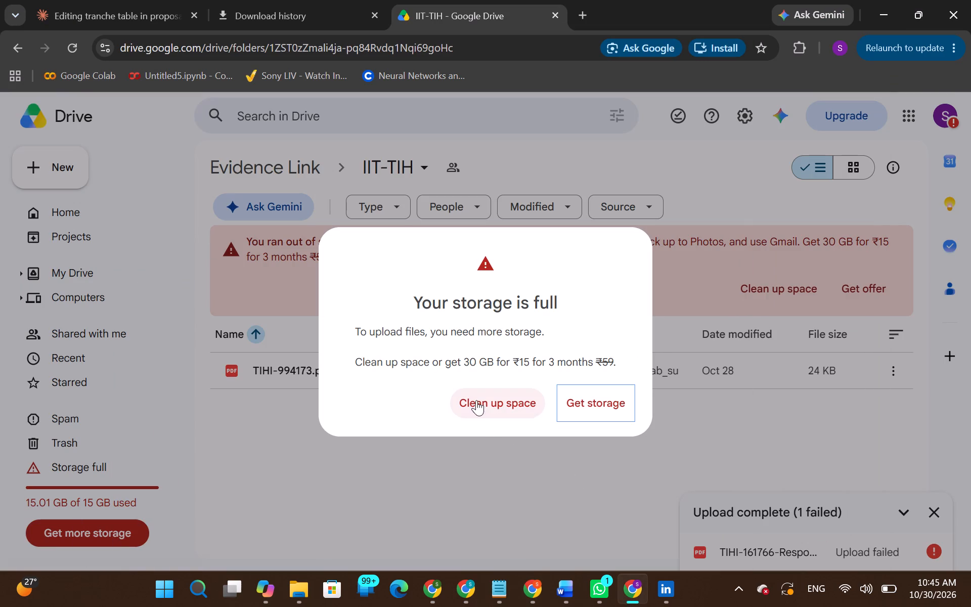
left_click(527, 593)
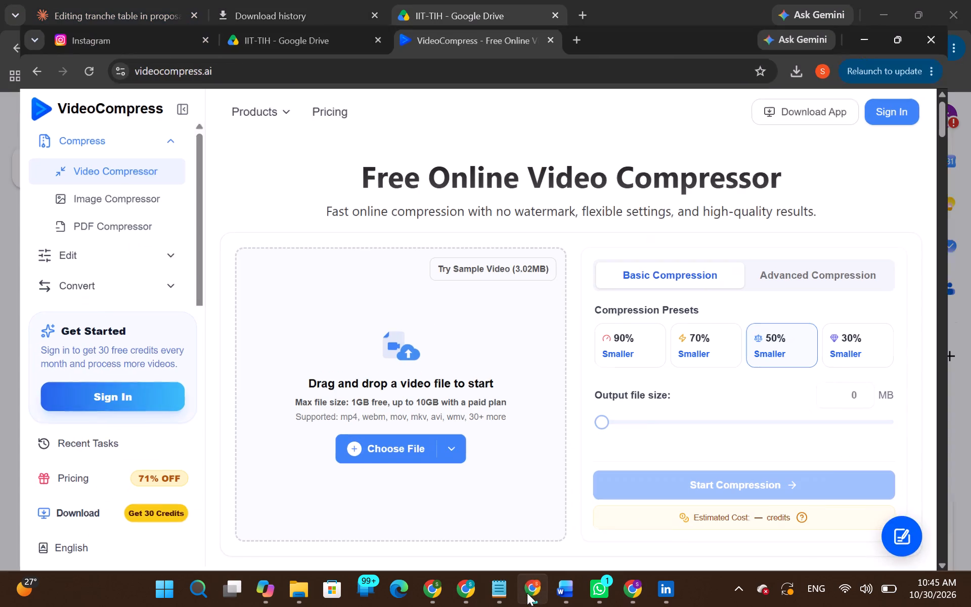
left_click(527, 593)
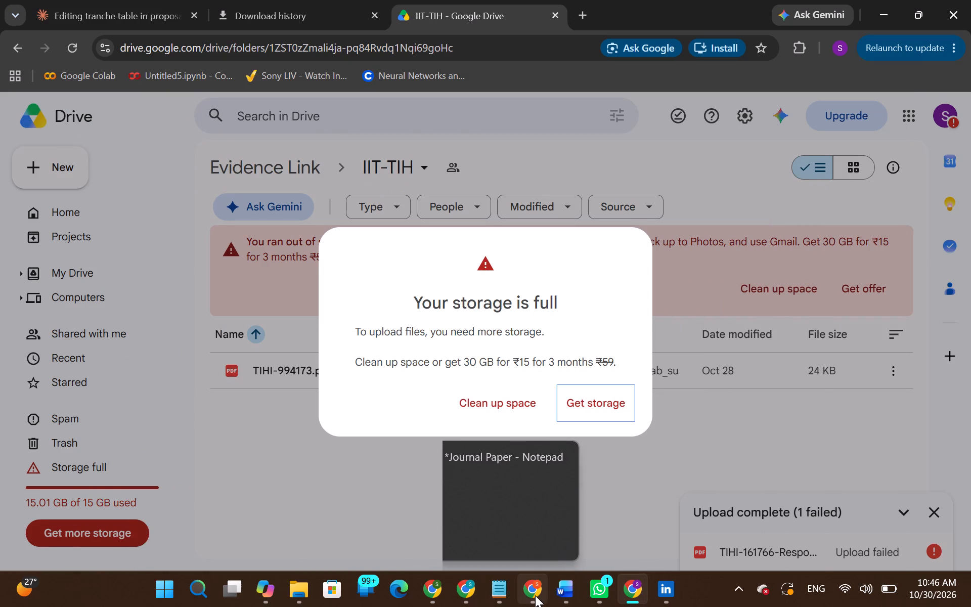
left_click(631, 597)
scroll(496, 421, "down", 1)
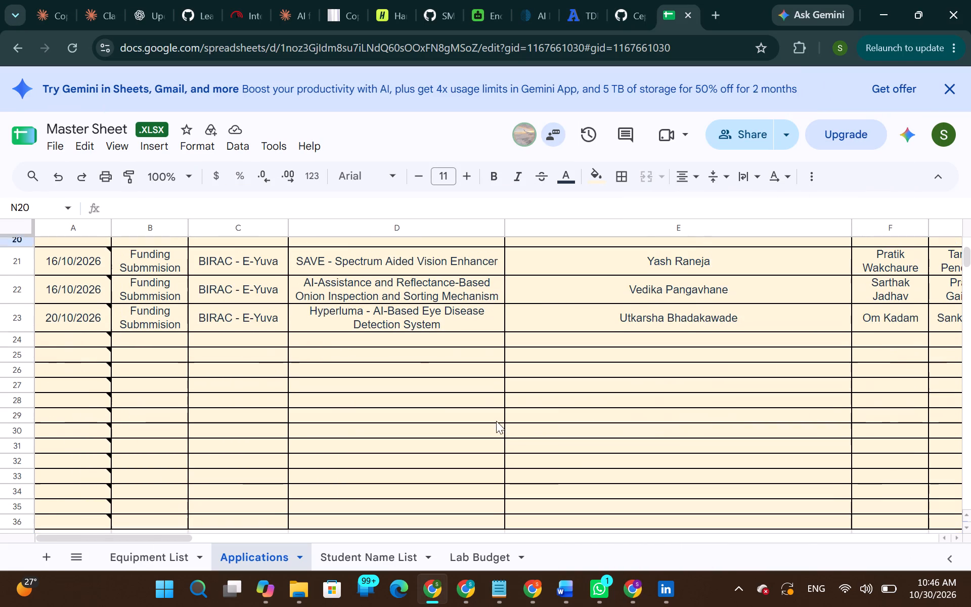
scroll(496, 421, "down", 1)
scroll(496, 421, "right", 1)
scroll(496, 421, "up", 2)
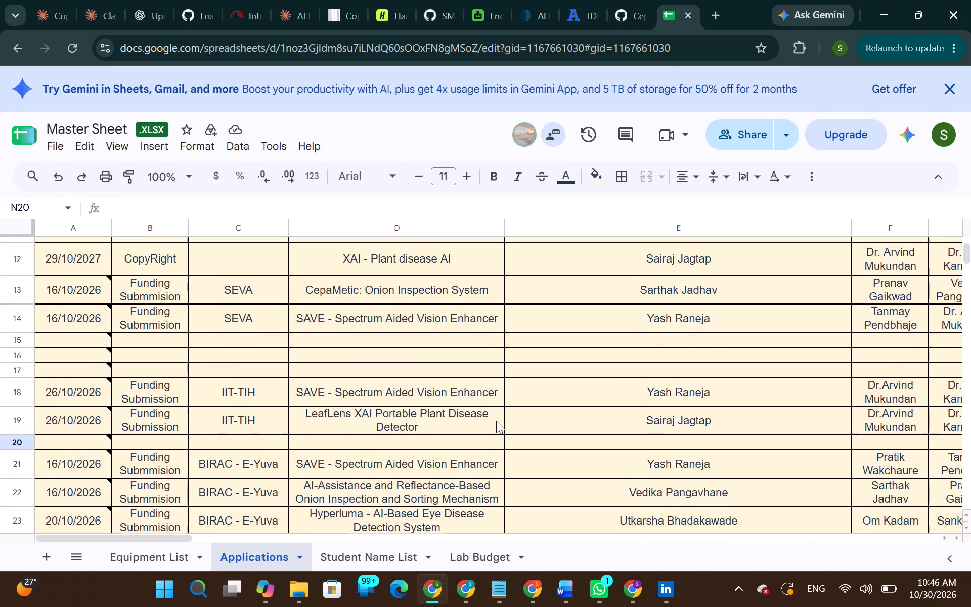
scroll(496, 421, "up", 1)
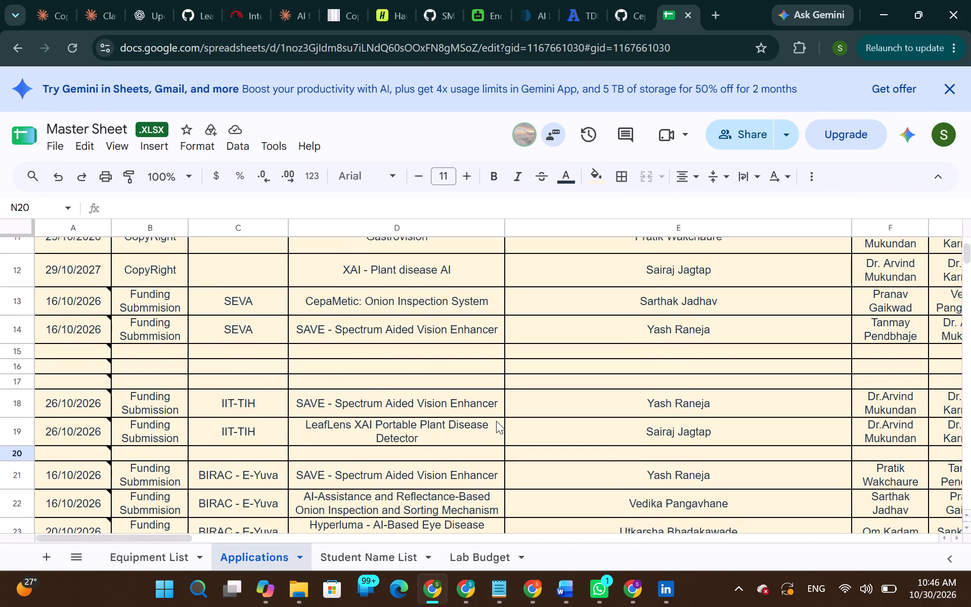
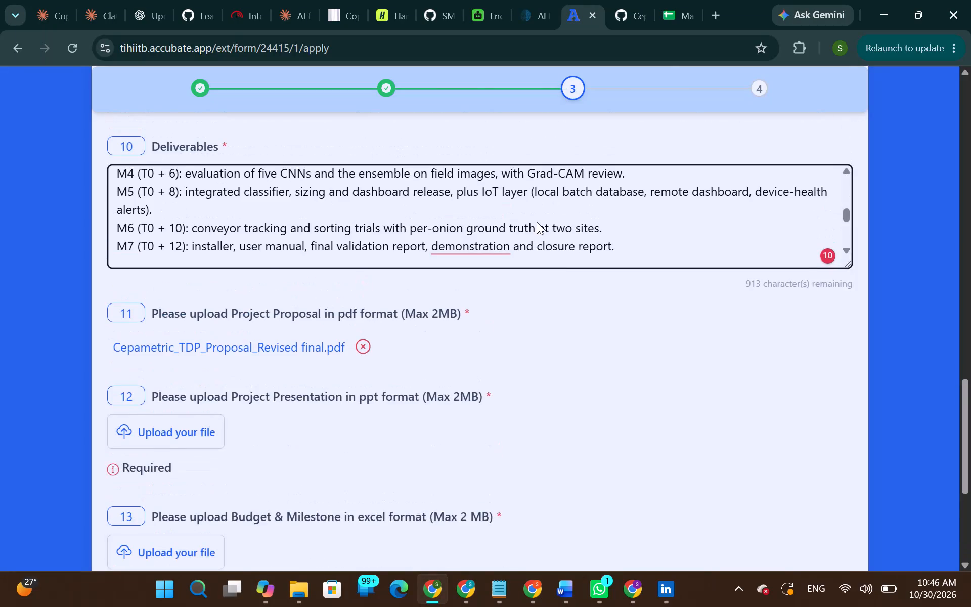
Review the Cepametric application form's third page, from the project title and budget through deliverables to the file-upload questions 11 to 14.
scroll(537, 222, "down", 3)
scroll(537, 222, "up", 3)
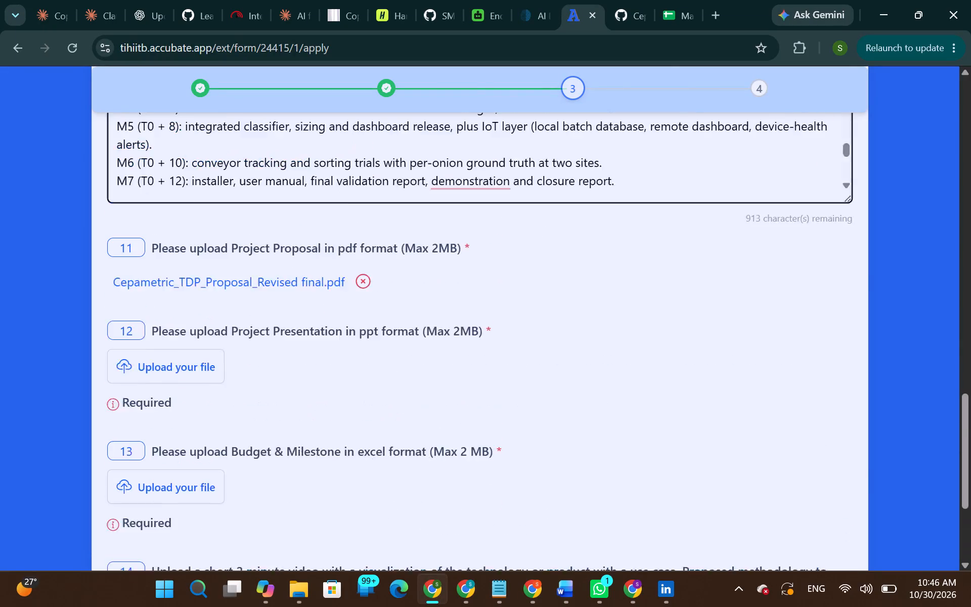
scroll(537, 222, "up", 7)
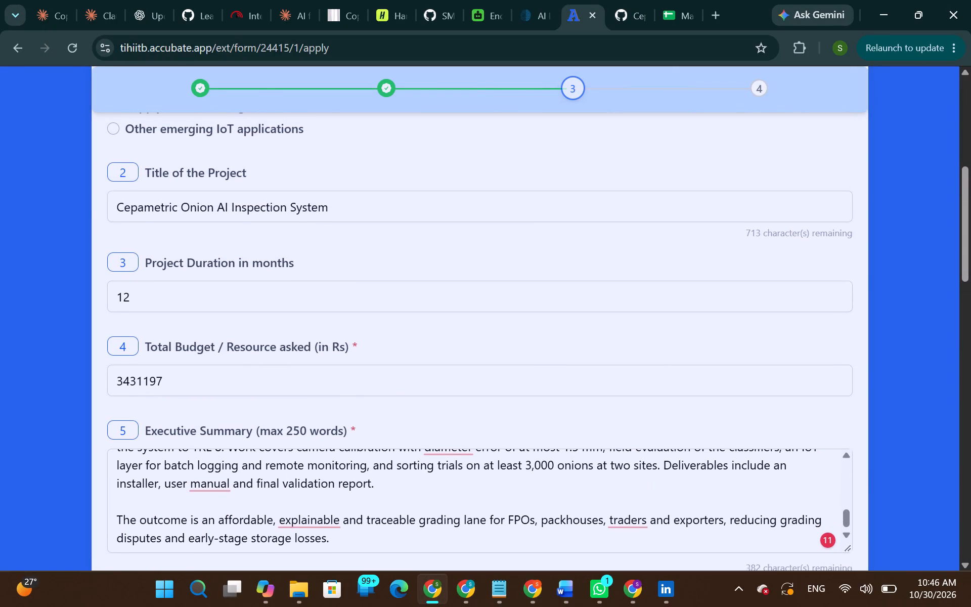
scroll(537, 222, "up", 8)
scroll(537, 222, "down", 11)
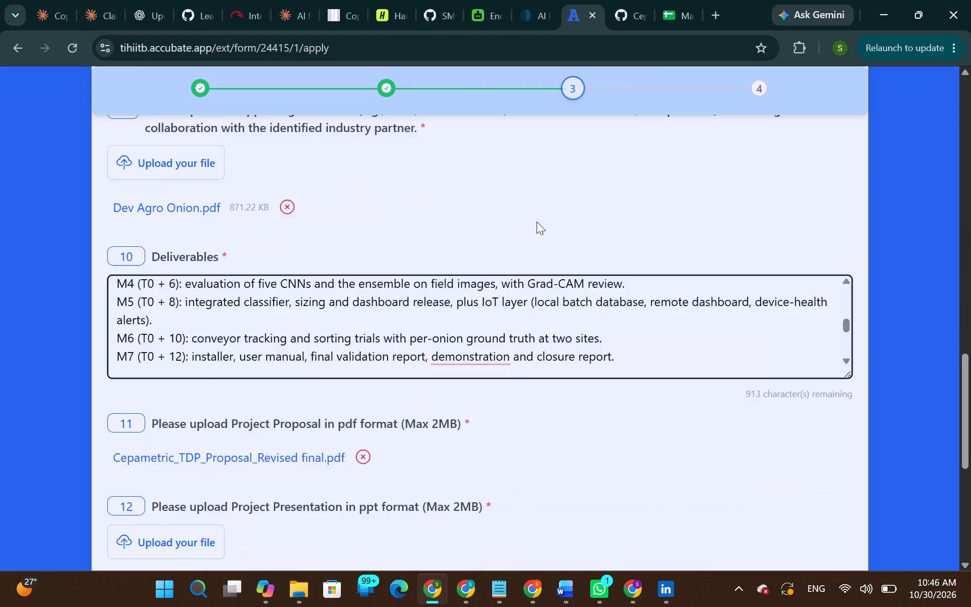
scroll(537, 222, "down", 9)
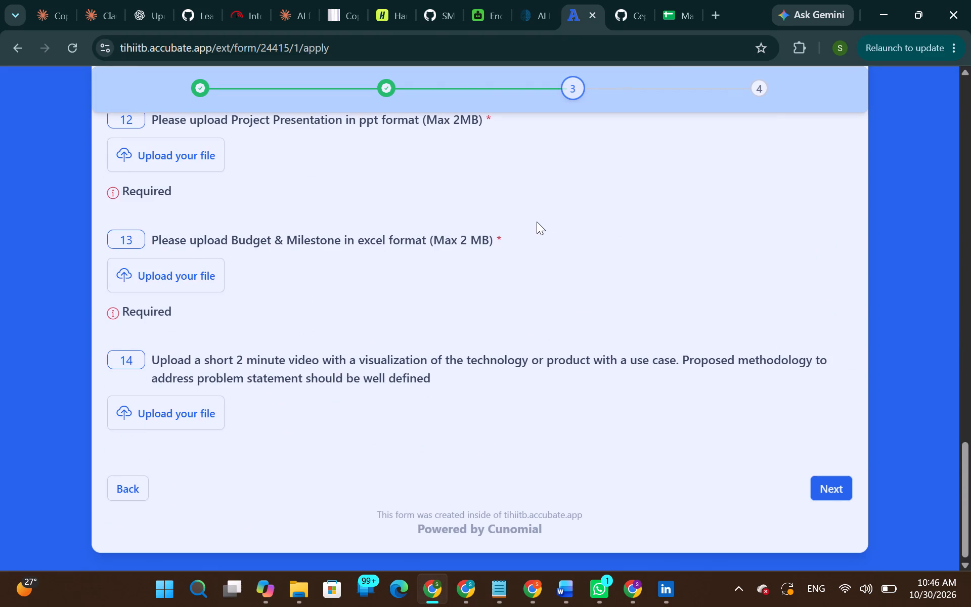
scroll(537, 222, "up", 2)
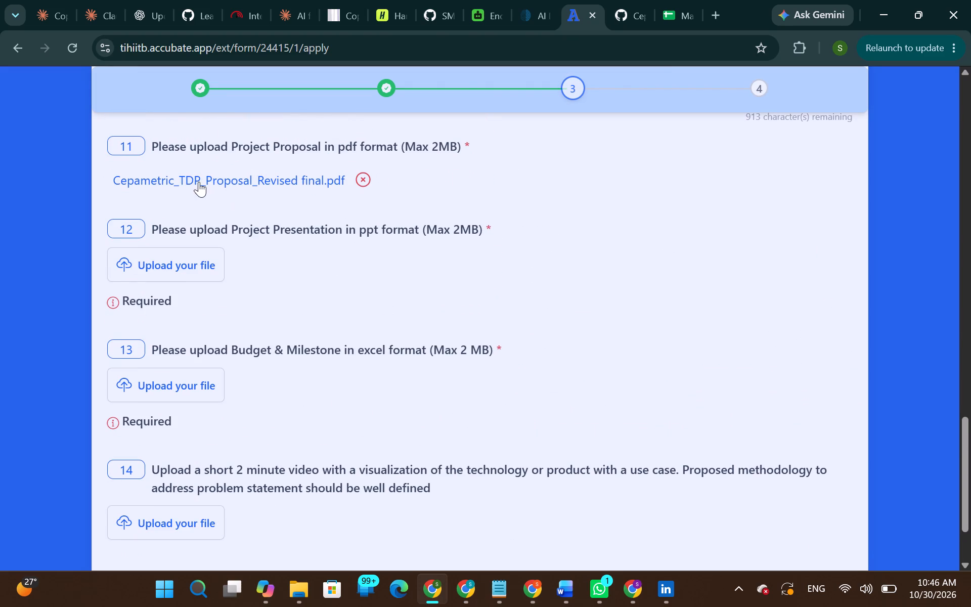
scroll(199, 182, "up", 1)
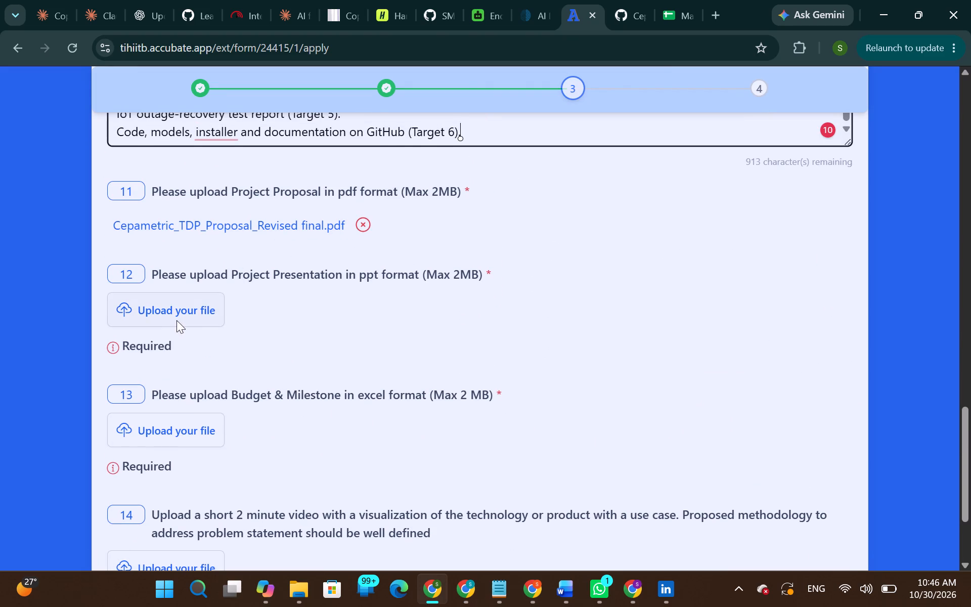
scroll(185, 427, "down", 1)
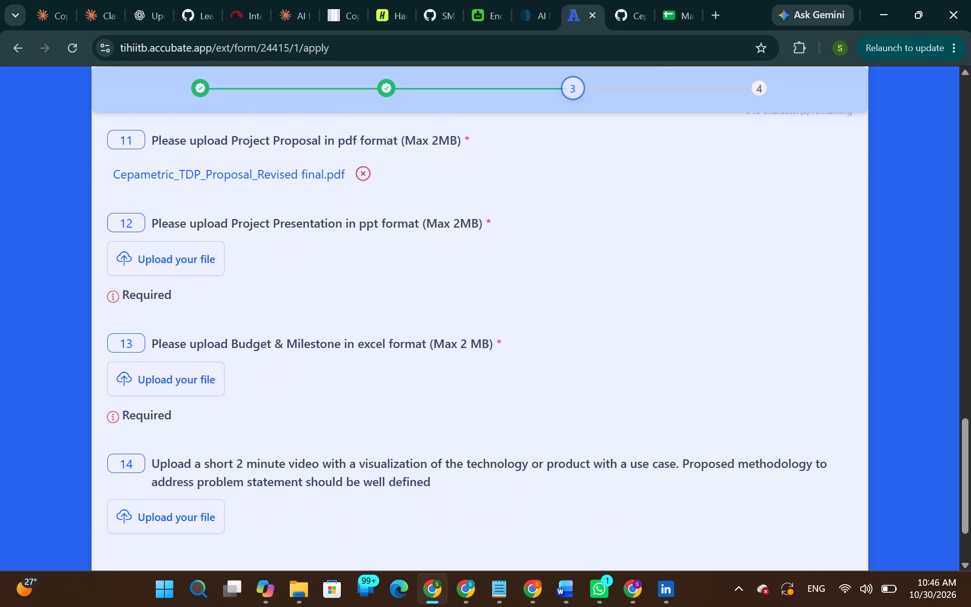
scroll(246, 383, "down", 2)
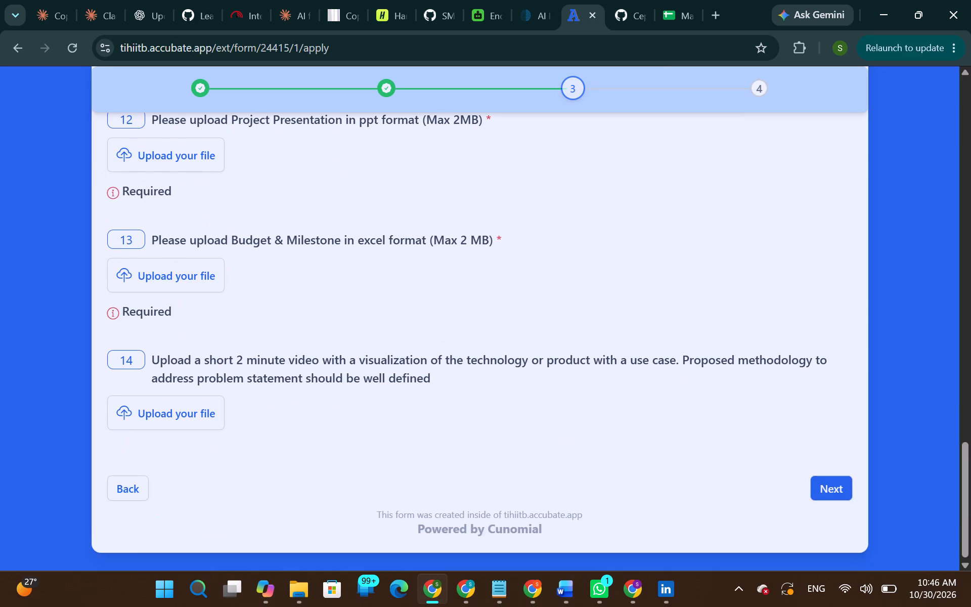
scroll(246, 383, "up", 2)
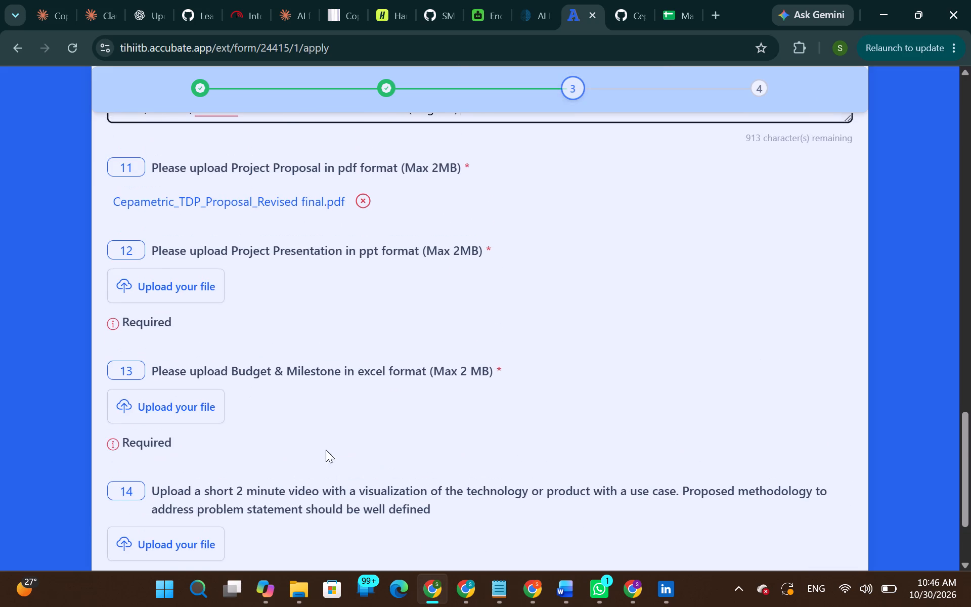
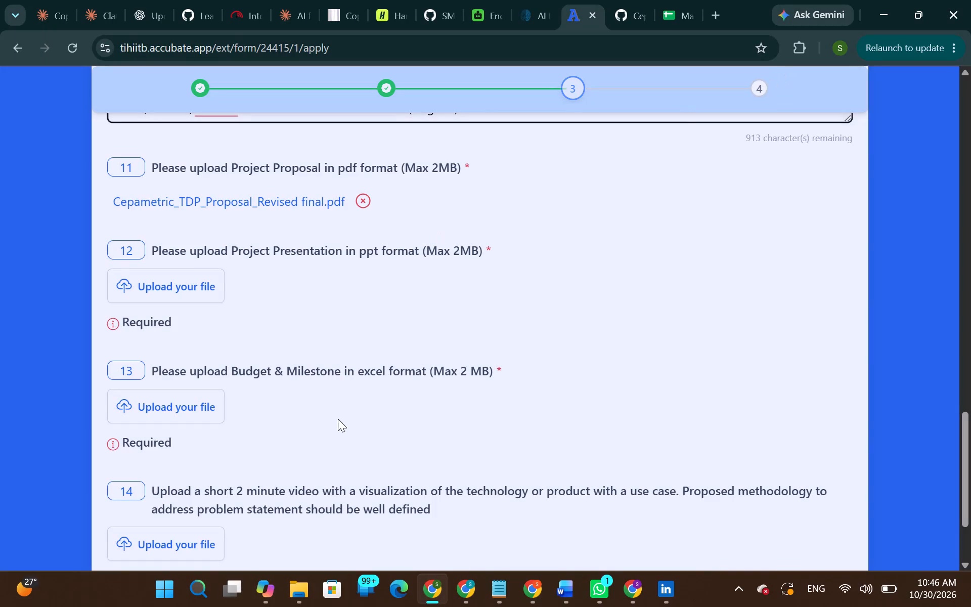
Close the Documentation folder window and look over the application files in the Downloads folder.
left_click(312, 586)
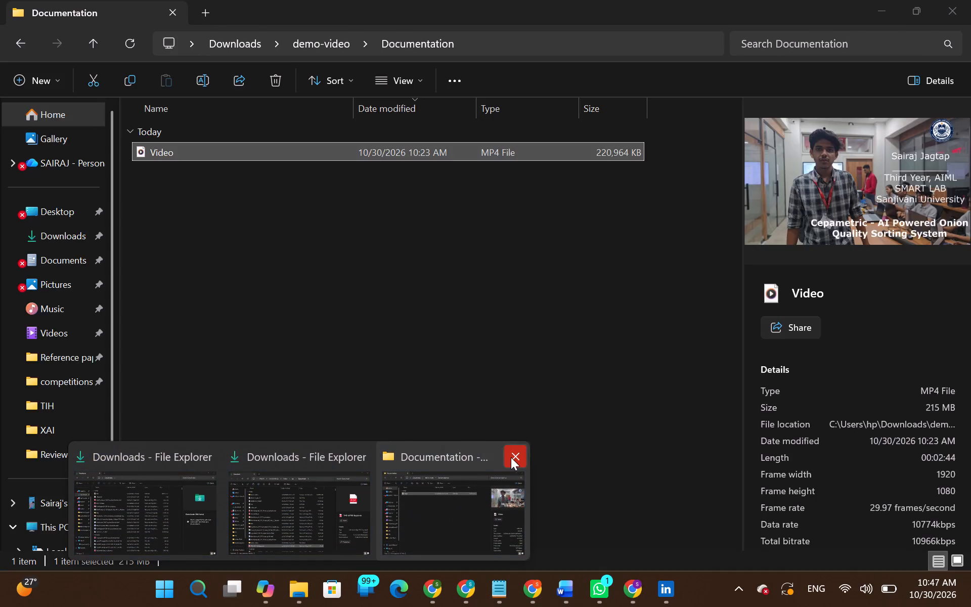
left_click(512, 459)
left_click(377, 513)
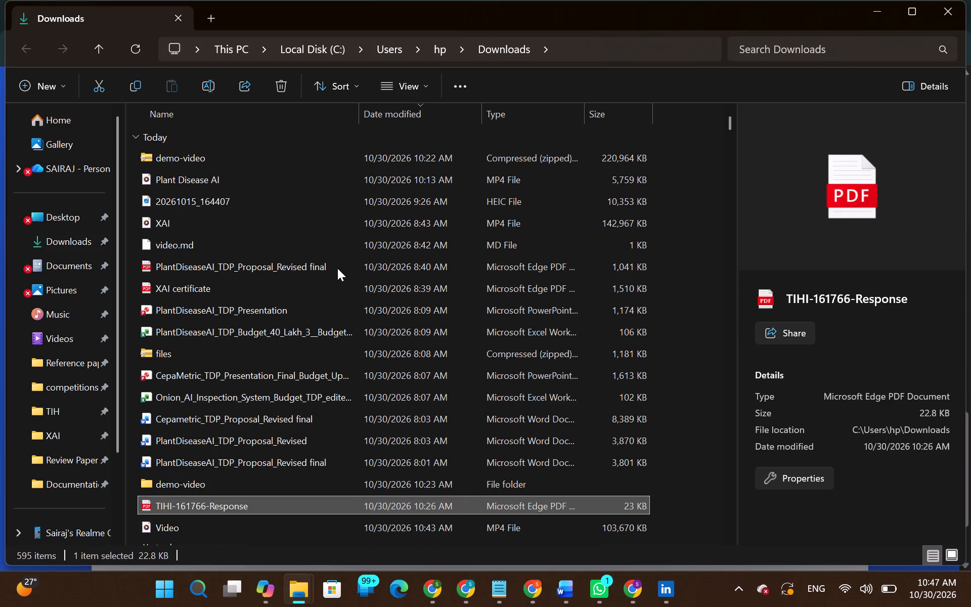
scroll(370, 272, "up", 2)
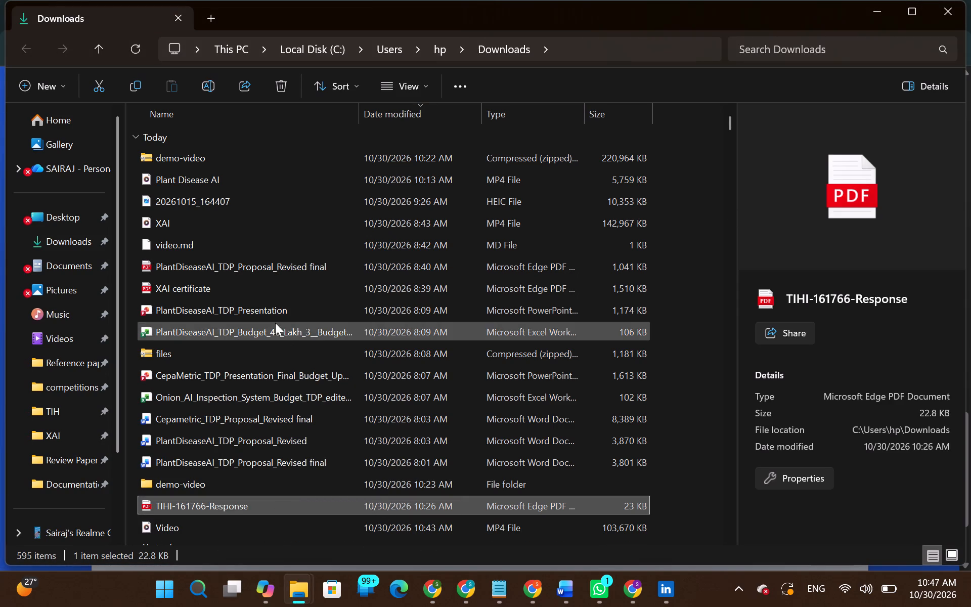
left_click(875, 10)
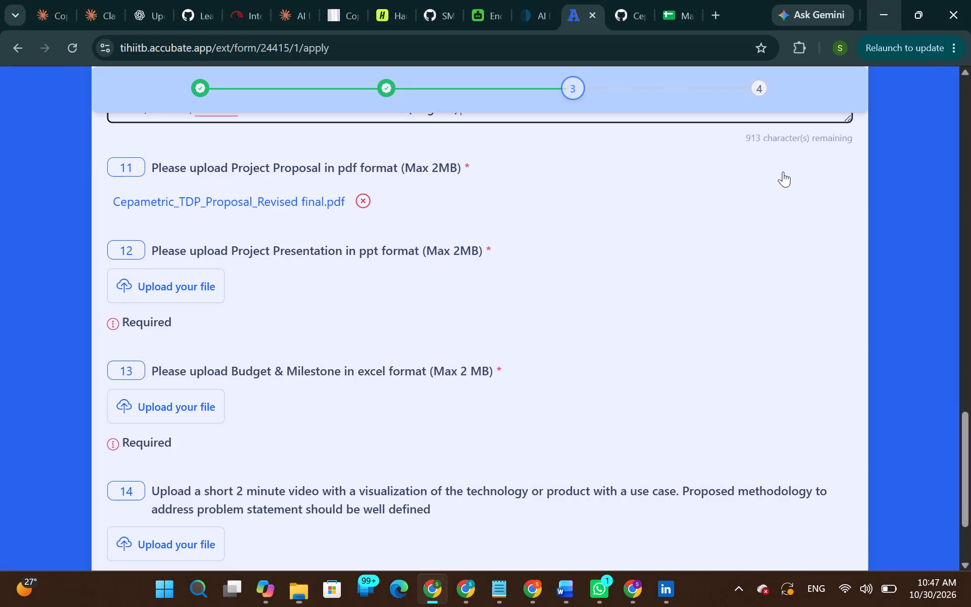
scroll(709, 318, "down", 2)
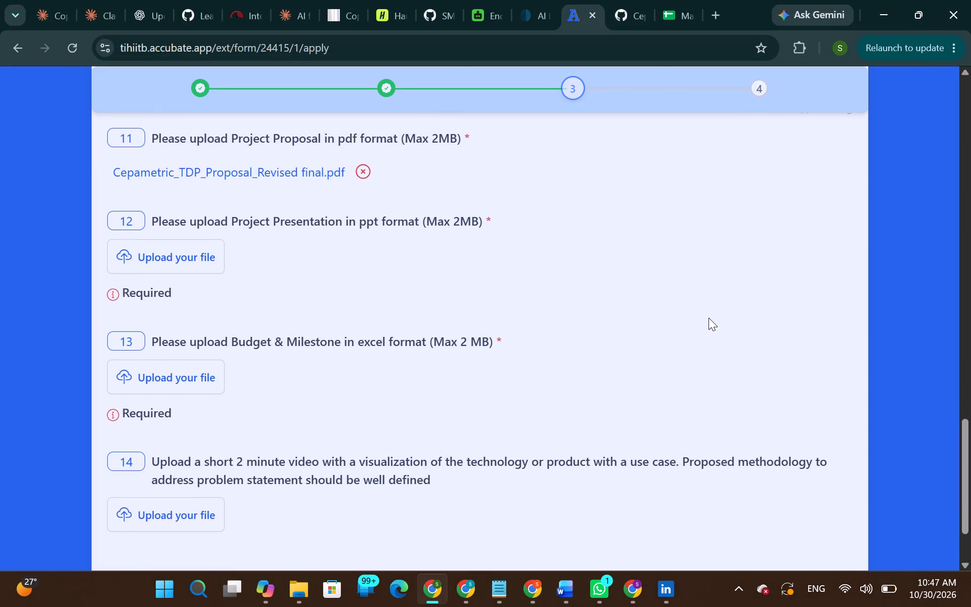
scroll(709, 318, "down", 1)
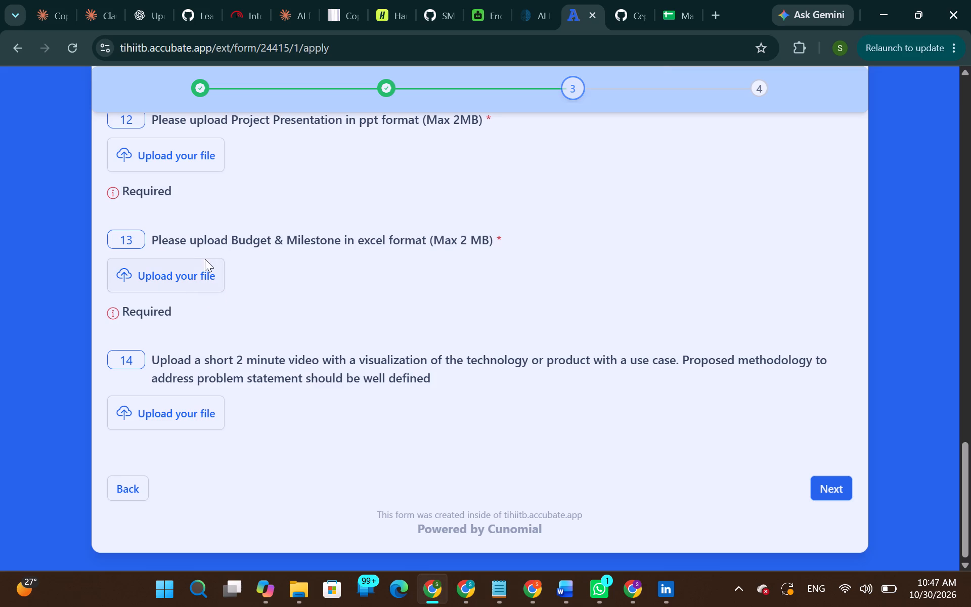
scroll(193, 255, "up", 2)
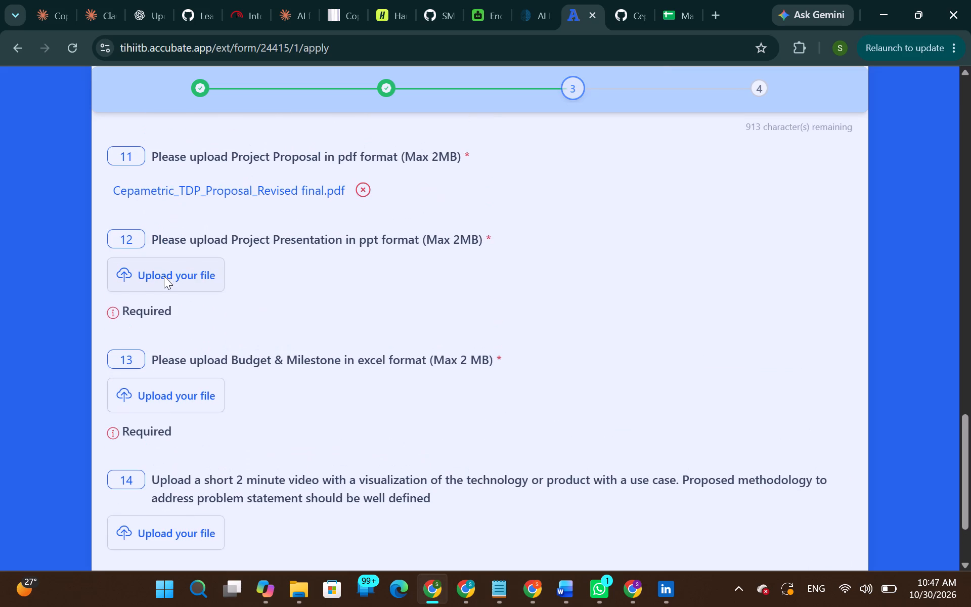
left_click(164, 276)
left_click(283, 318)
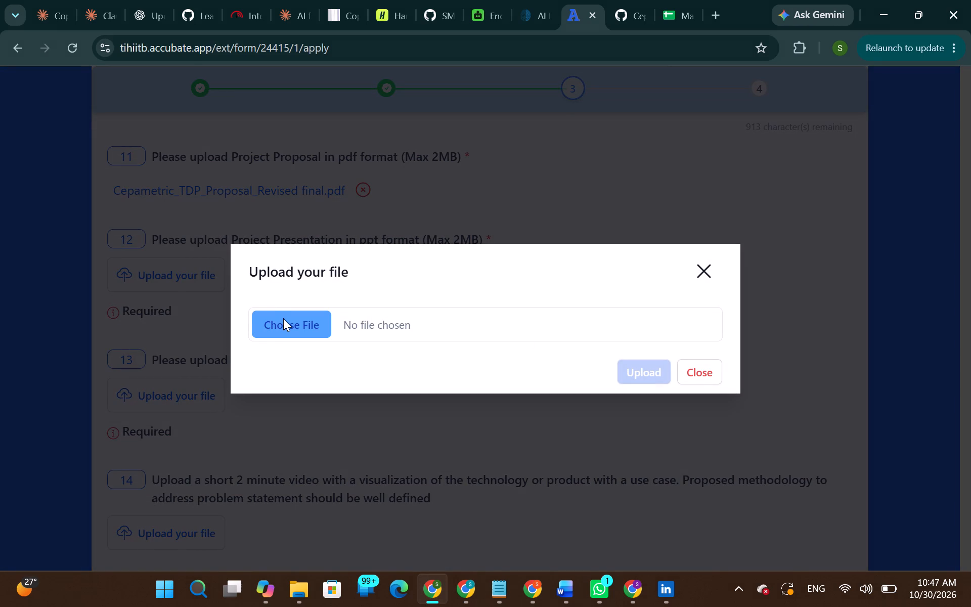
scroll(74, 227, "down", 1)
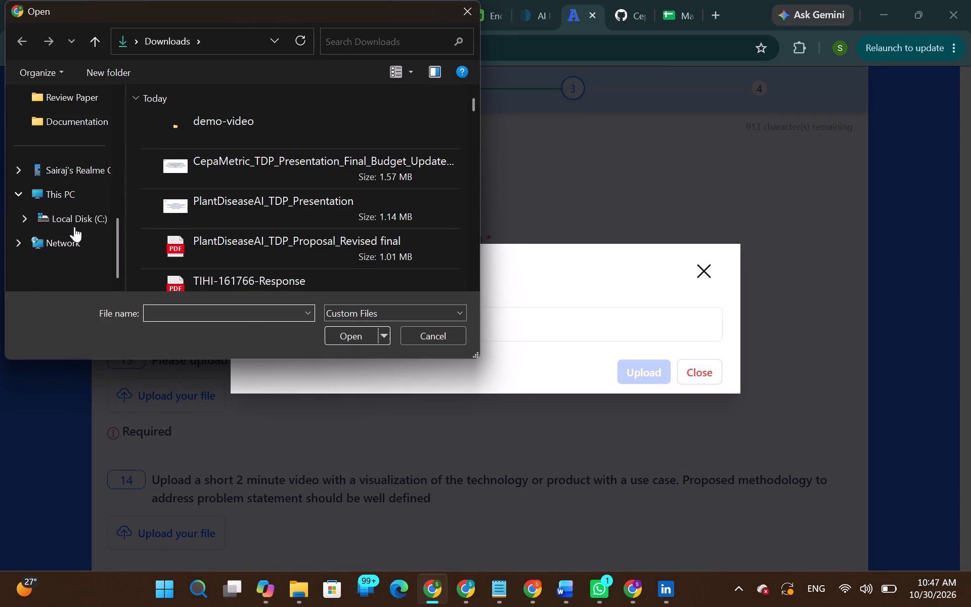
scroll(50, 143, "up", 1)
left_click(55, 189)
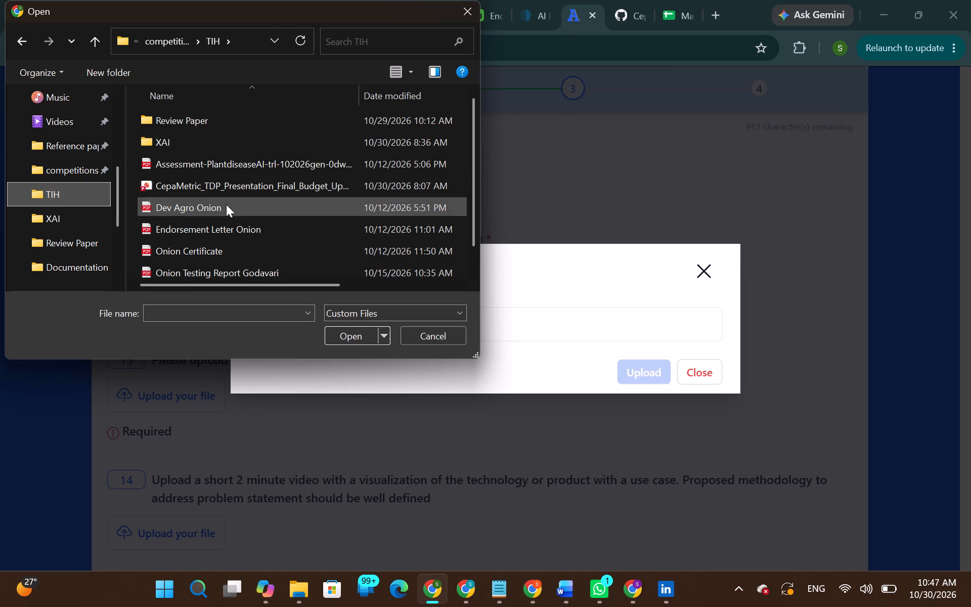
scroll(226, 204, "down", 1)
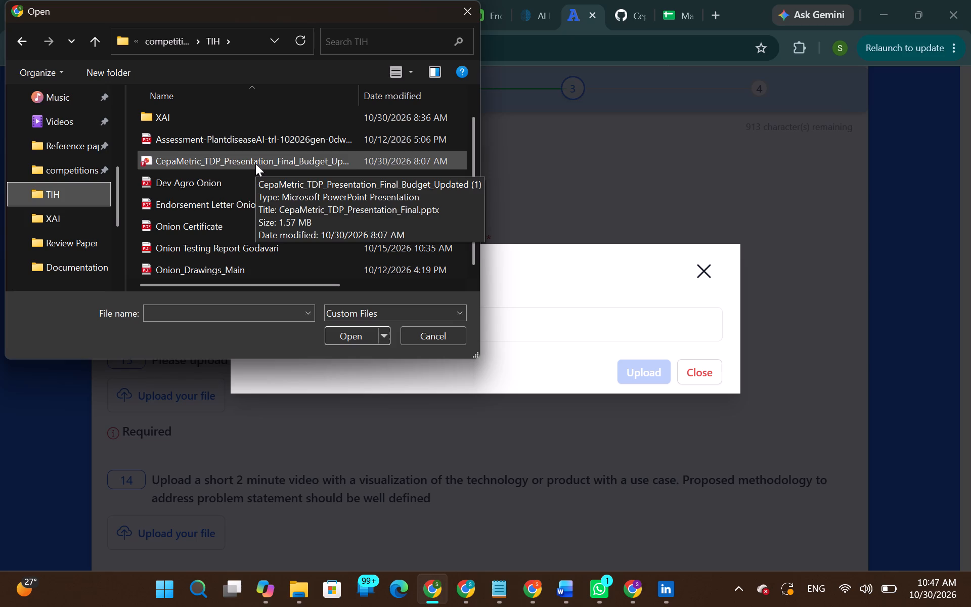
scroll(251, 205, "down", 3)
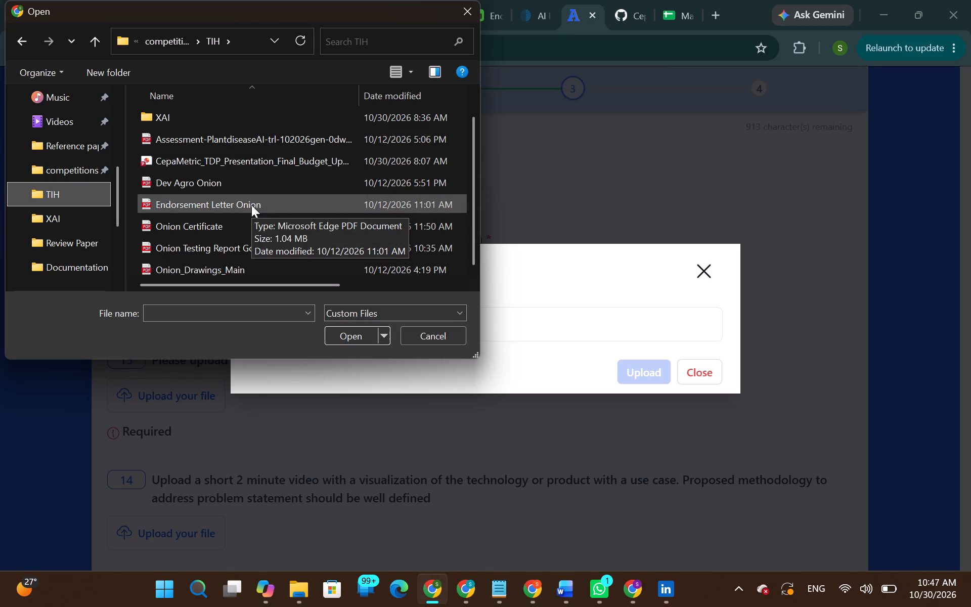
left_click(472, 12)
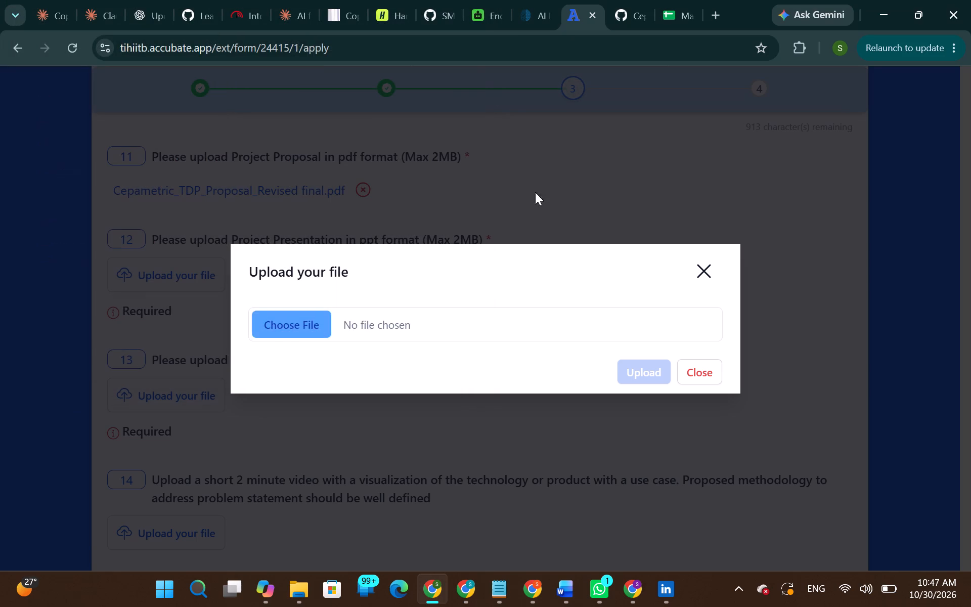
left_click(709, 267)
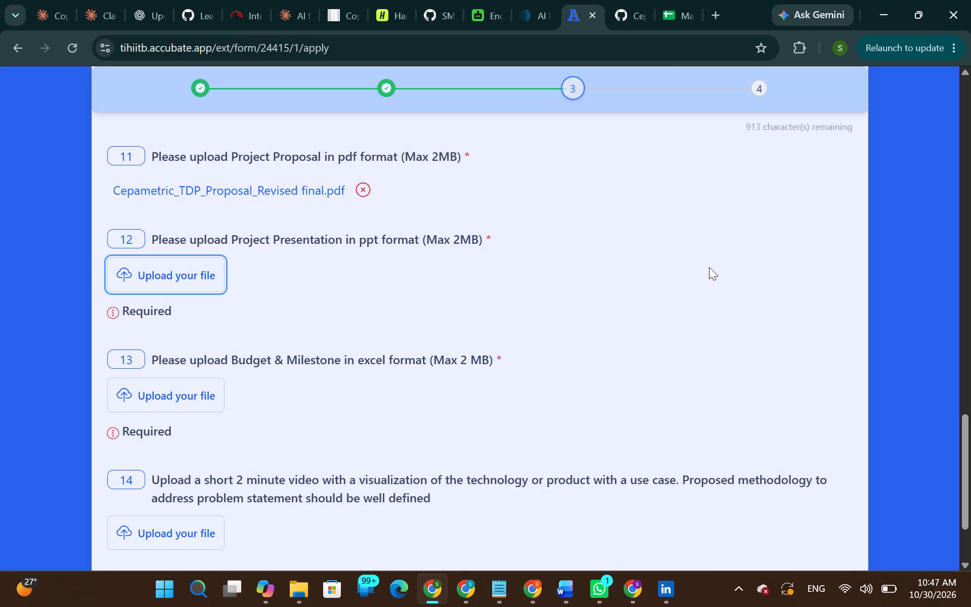
Upload CepaMetric_TDP_Presentation_Final_Budget_Updated (1).pptx from the TIH folder as the project presentation for question 12.
left_click(185, 269)
left_click(314, 327)
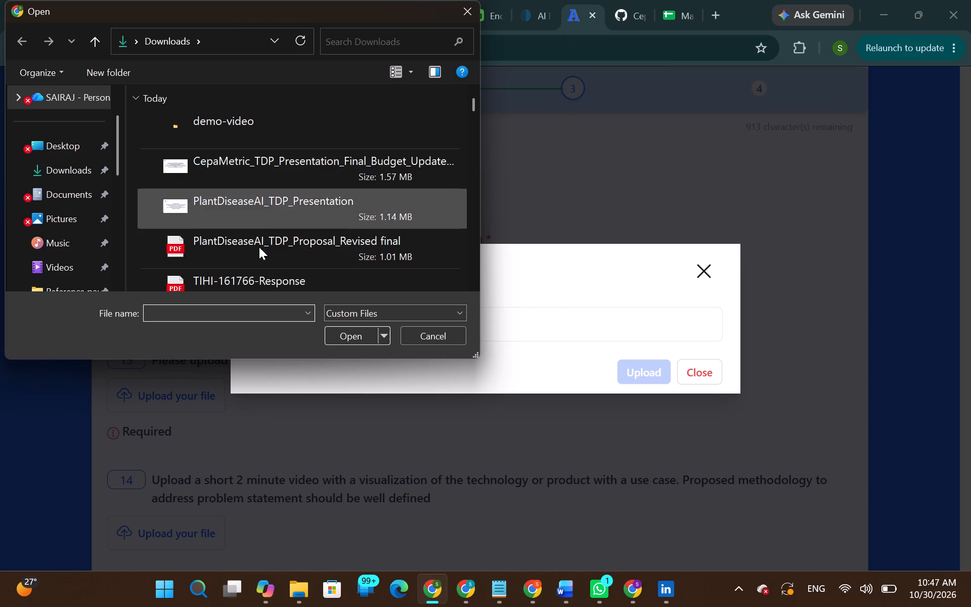
scroll(268, 251, "down", 2)
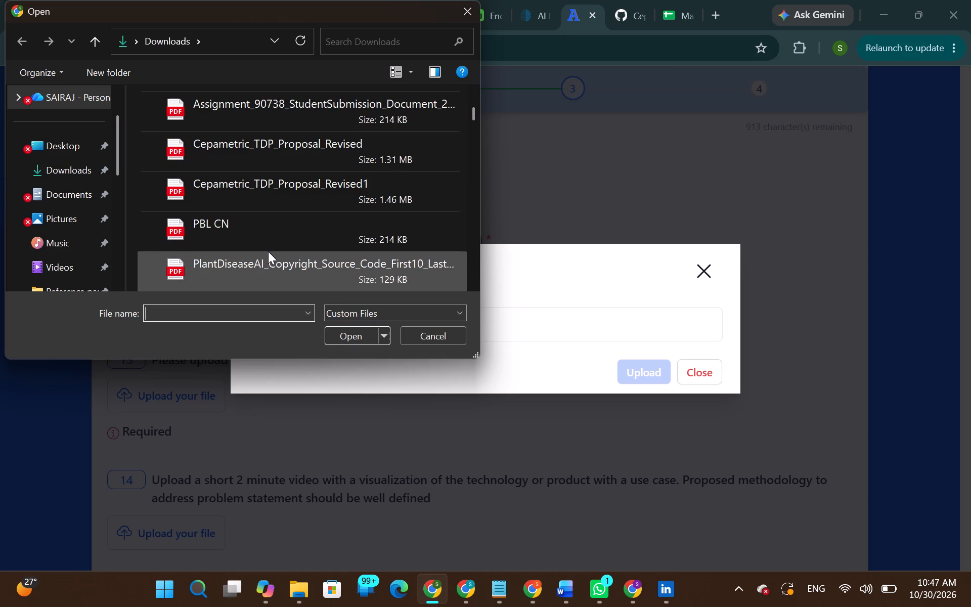
scroll(268, 251, "up", 3)
scroll(268, 251, "down", 1)
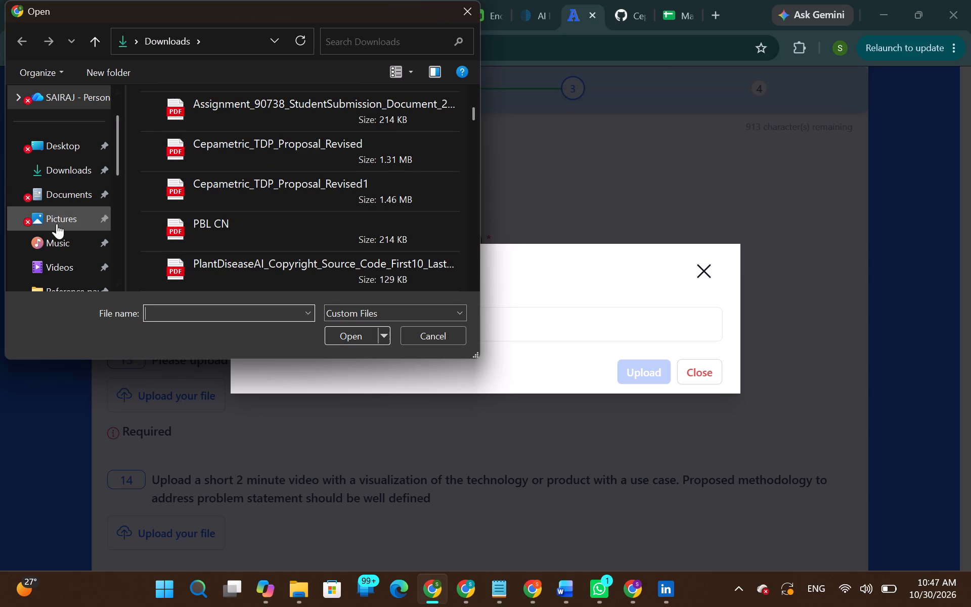
scroll(57, 224, "down", 1)
scroll(80, 104, "up", 1)
scroll(59, 231, "down", 1)
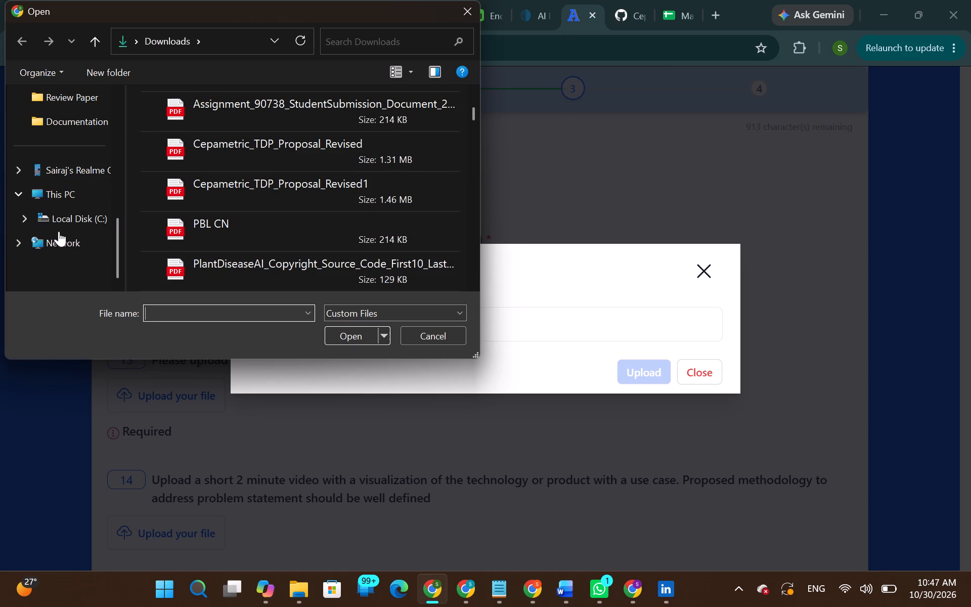
scroll(74, 107, "up", 1)
left_click(54, 198)
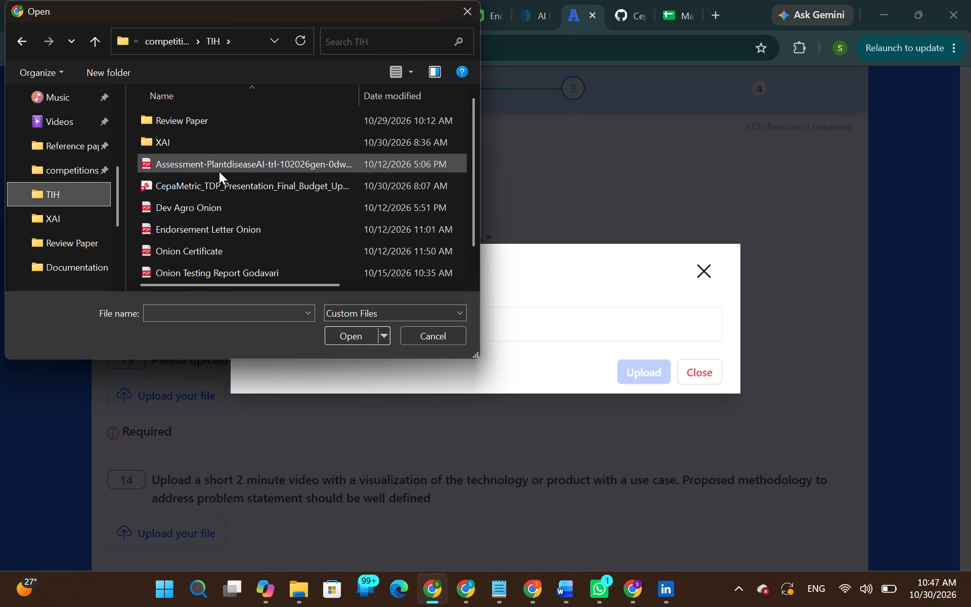
left_click(214, 189)
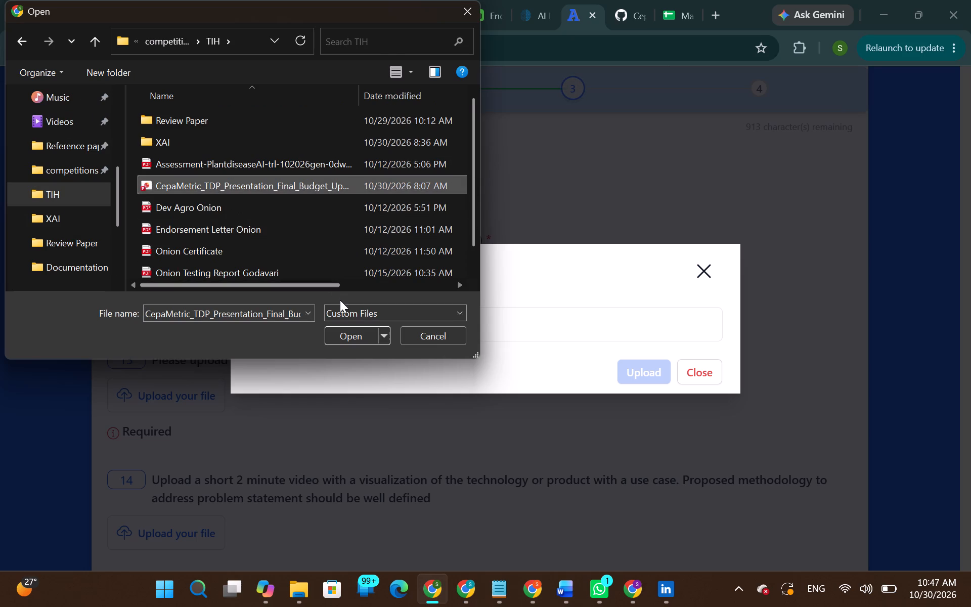
scroll(297, 234, "down", 2)
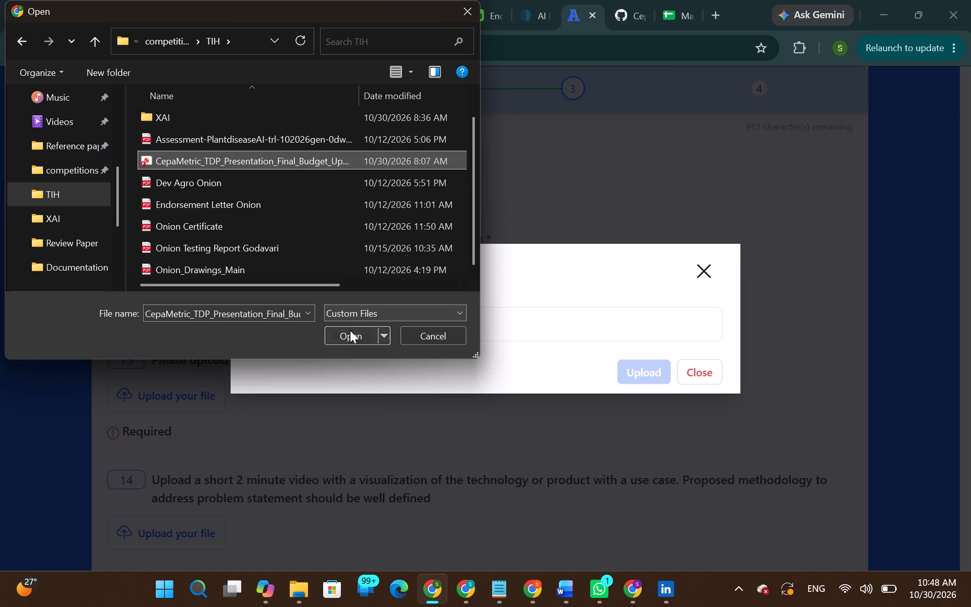
left_click(351, 332)
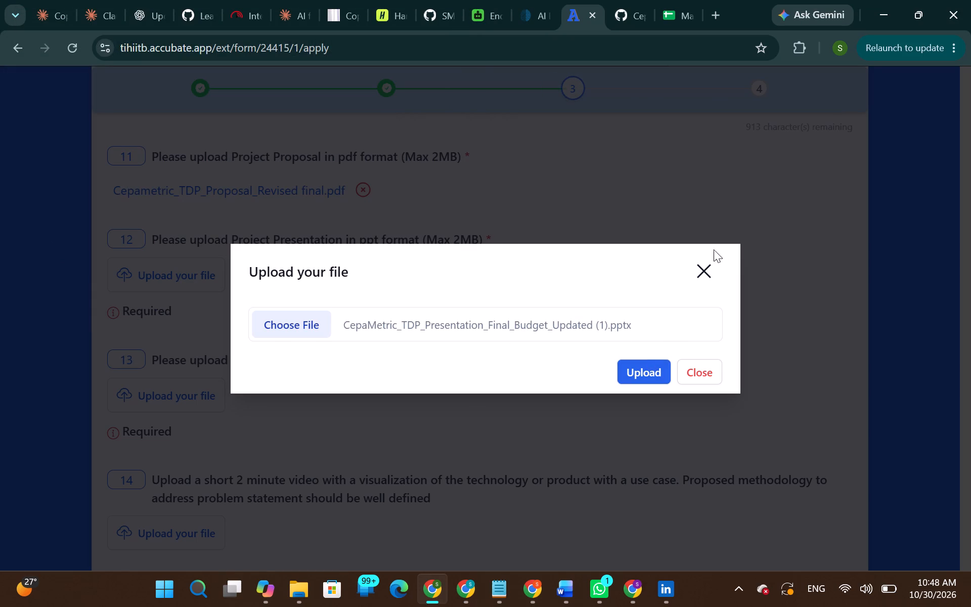
left_click(651, 375)
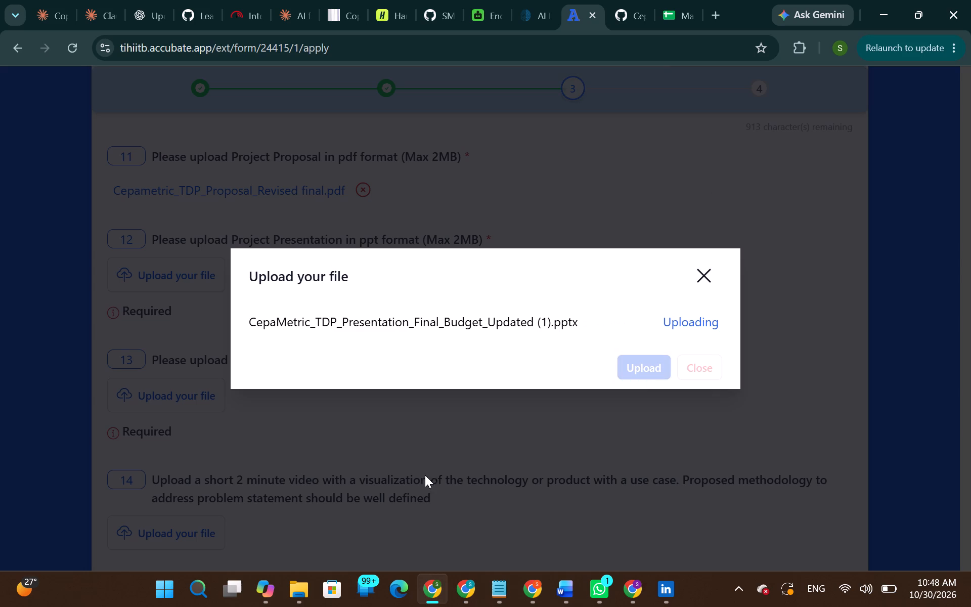
Switch to File Explorer and open the CepaMetric TDP presentation with the updated budget from the TIH folder.
left_click(293, 589)
left_click(443, 470)
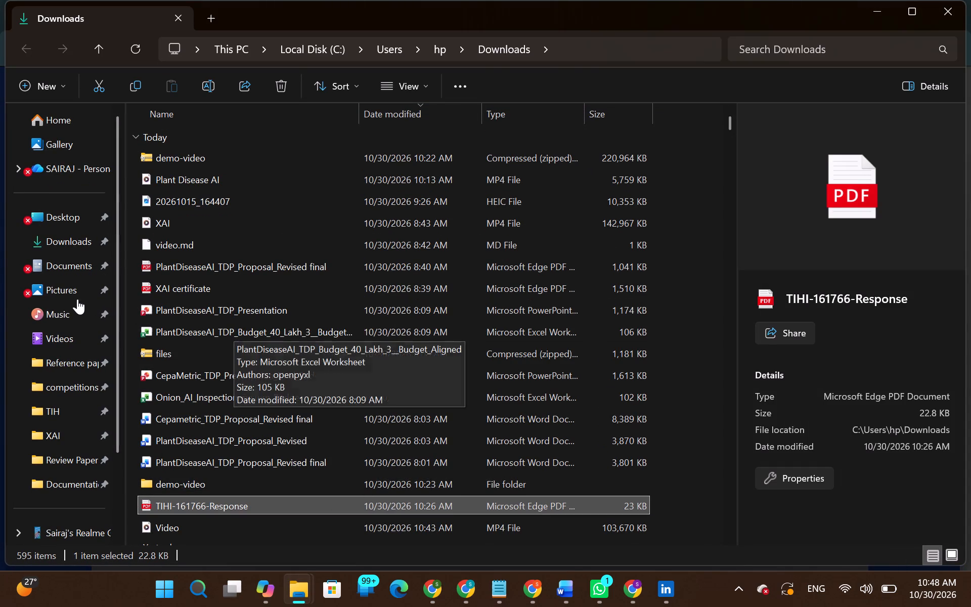
scroll(74, 297, "up", 3)
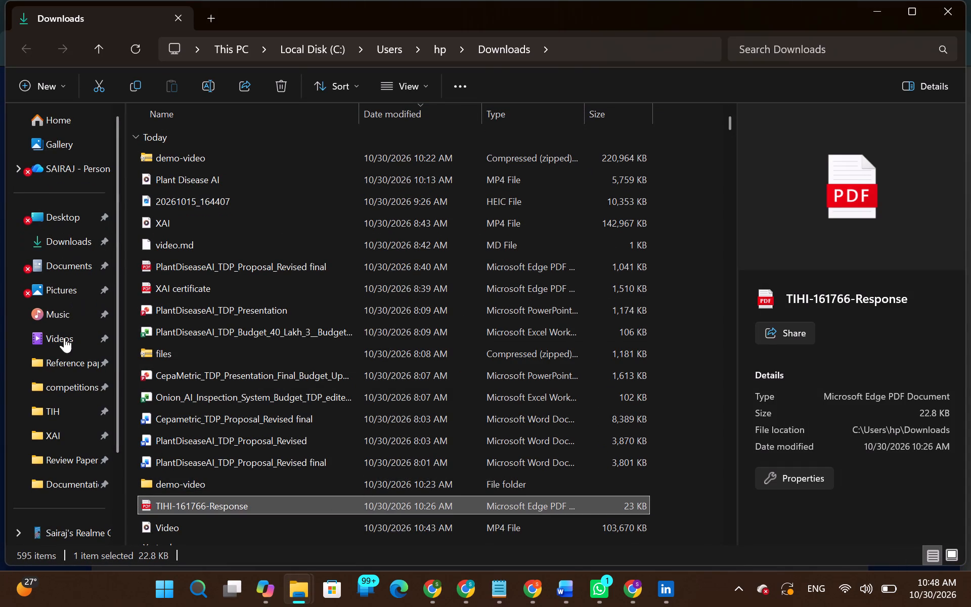
left_click(55, 416)
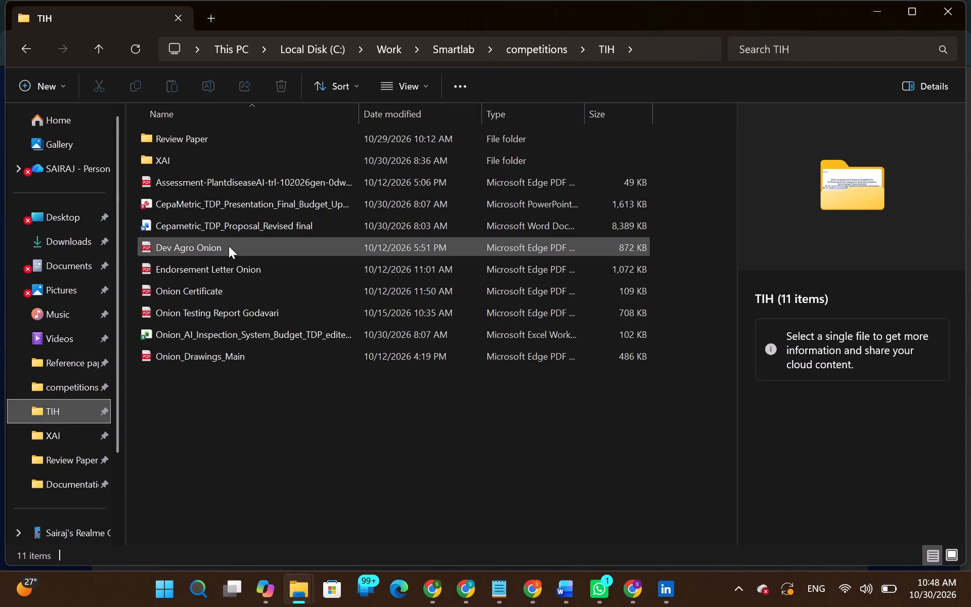
double_click(253, 210)
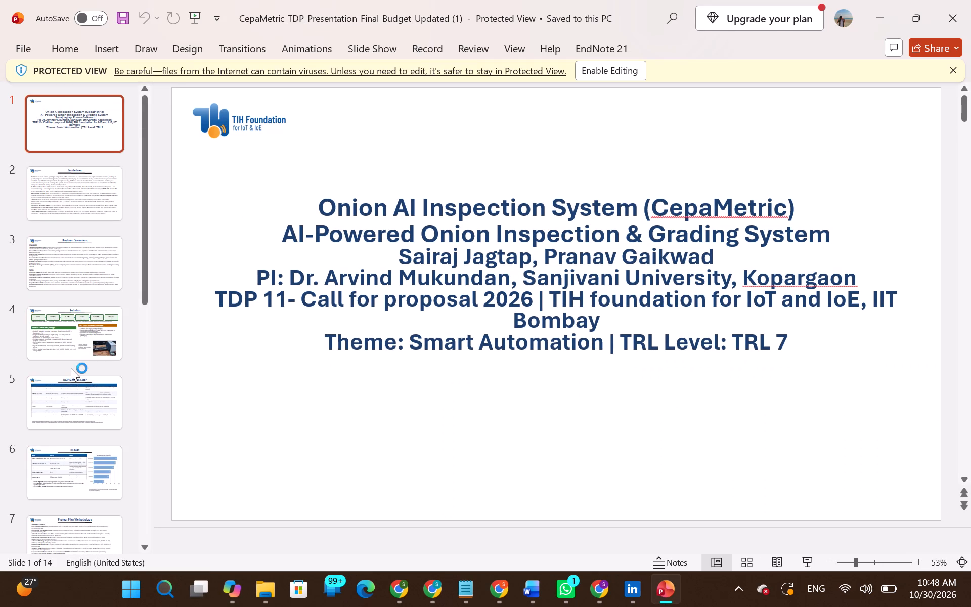
Review the presentation's later slides, from Resources & Budget and Market Size through Funding So Far, Team and Conclusion to the closing slide.
scroll(71, 368, "down", 3)
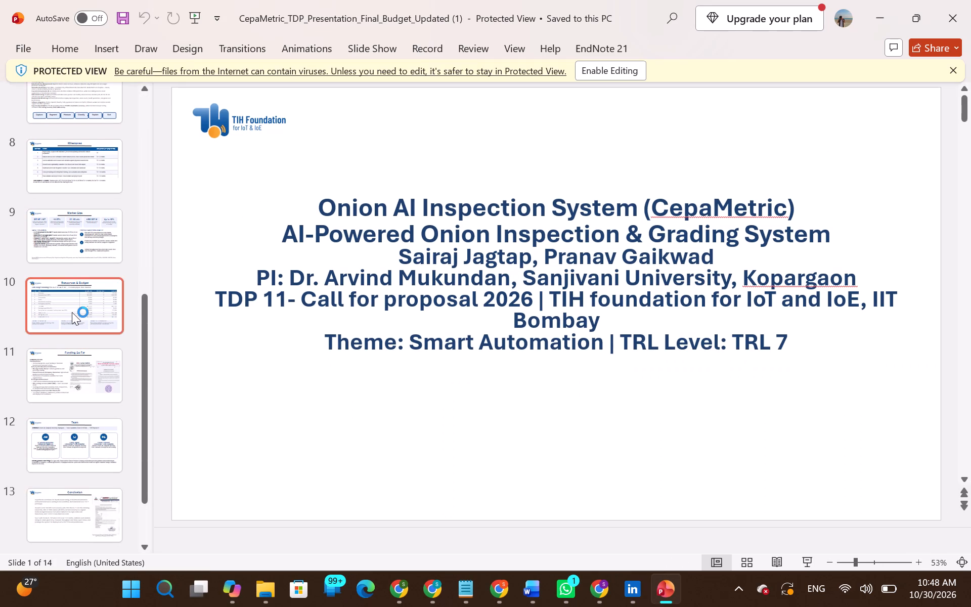
left_click(72, 313)
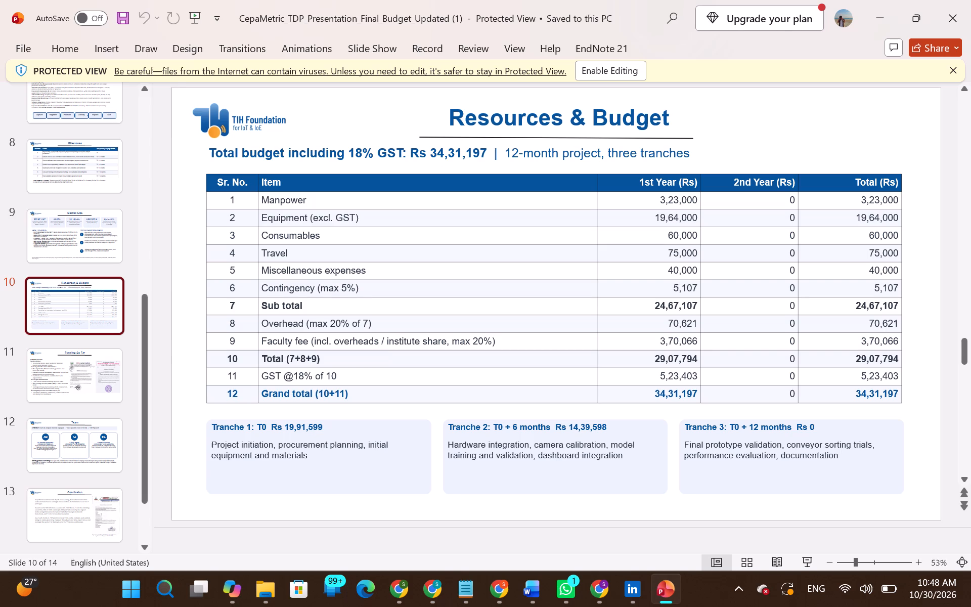
left_click(85, 185)
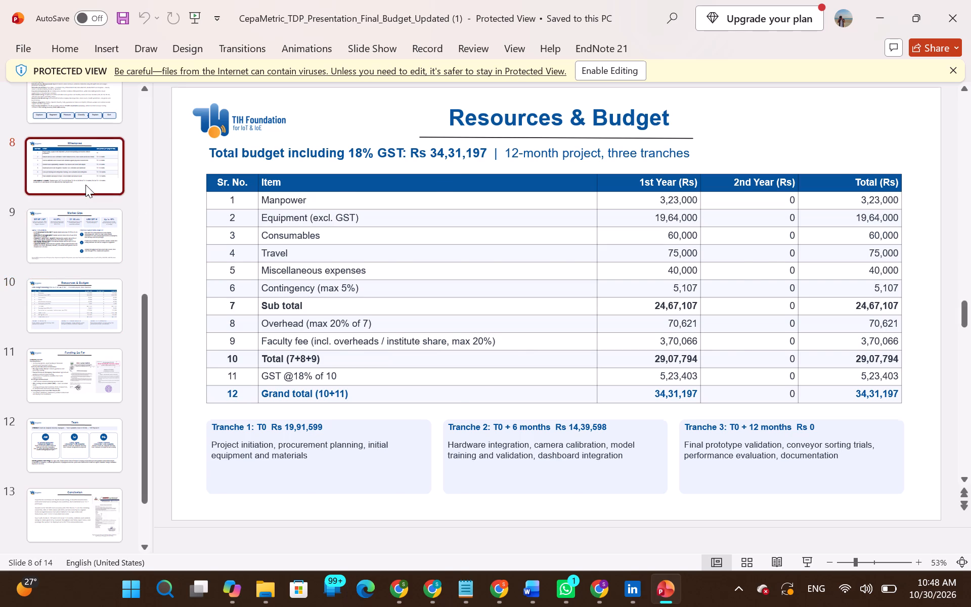
left_click(75, 233)
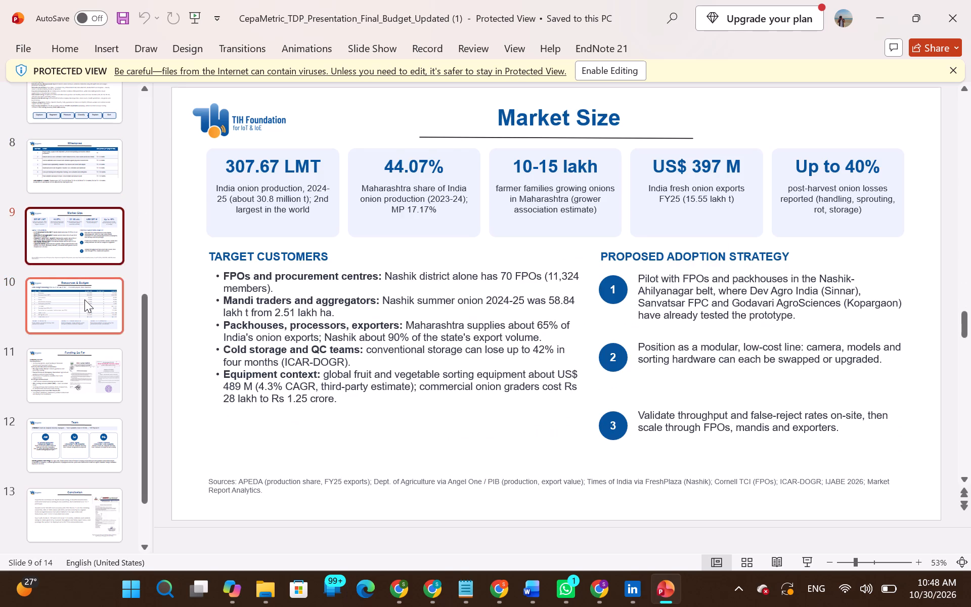
left_click(84, 299)
left_click(75, 377)
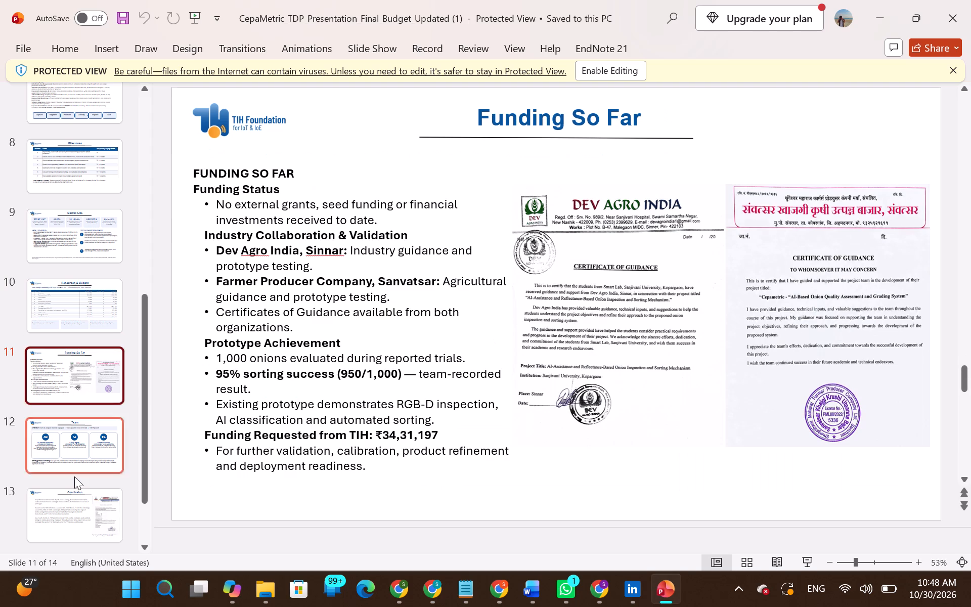
scroll(74, 476, "down", 1)
left_click(76, 337)
left_click(74, 444)
scroll(74, 444, "down", 1)
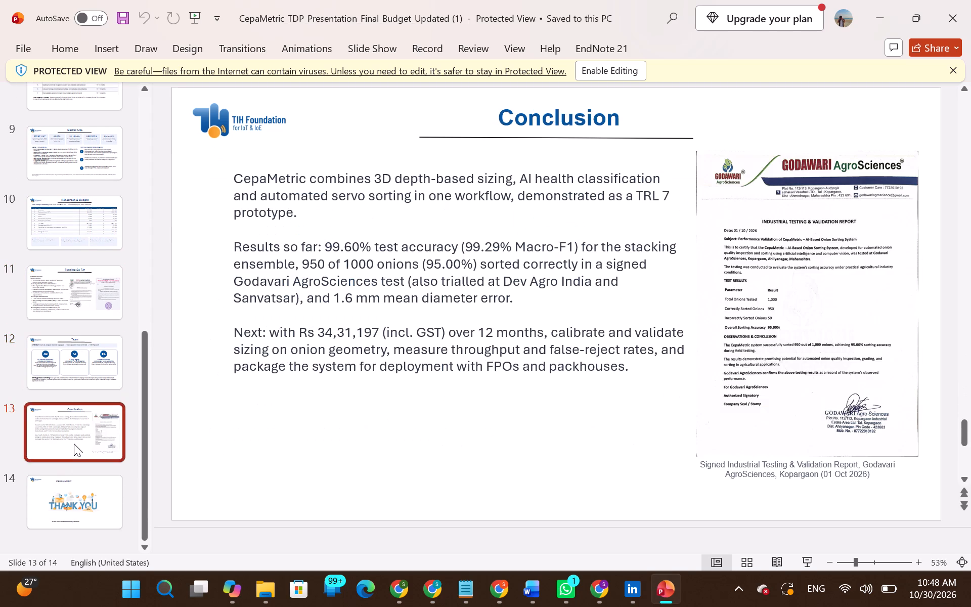
scroll(74, 444, "down", 1)
left_click(68, 513)
scroll(52, 329, "up", 4)
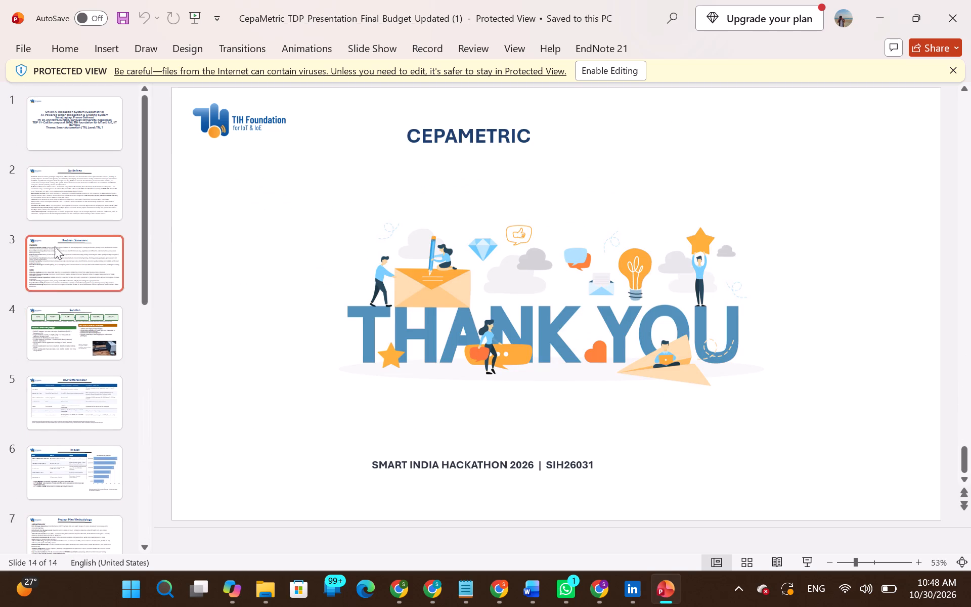
Review the solution, USP/Differentiator, Impact, methodology, Market Size and Milestones slides, and close the presentation.
left_click(56, 336)
left_click(46, 417)
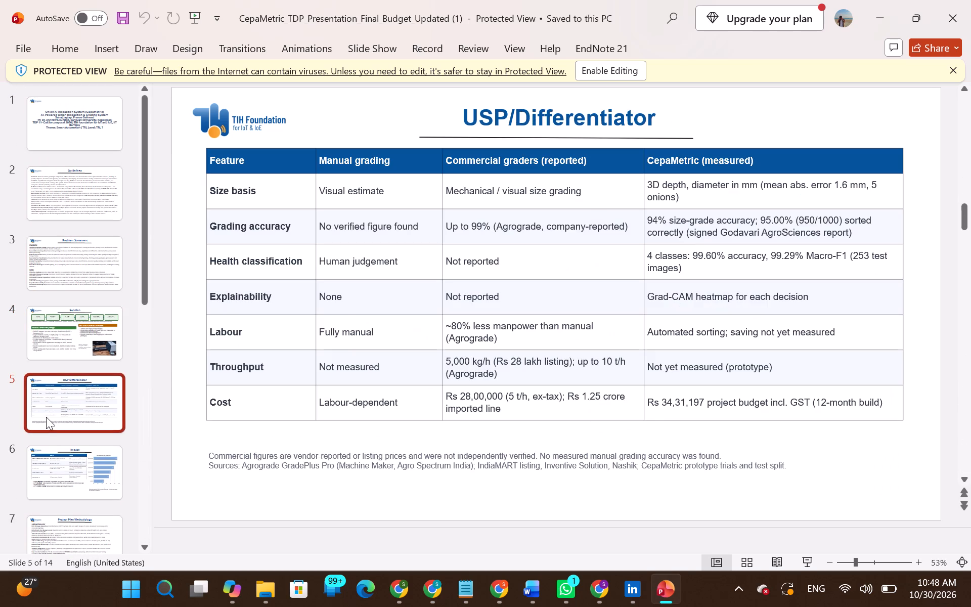
scroll(46, 417, "down", 1)
left_click(67, 317)
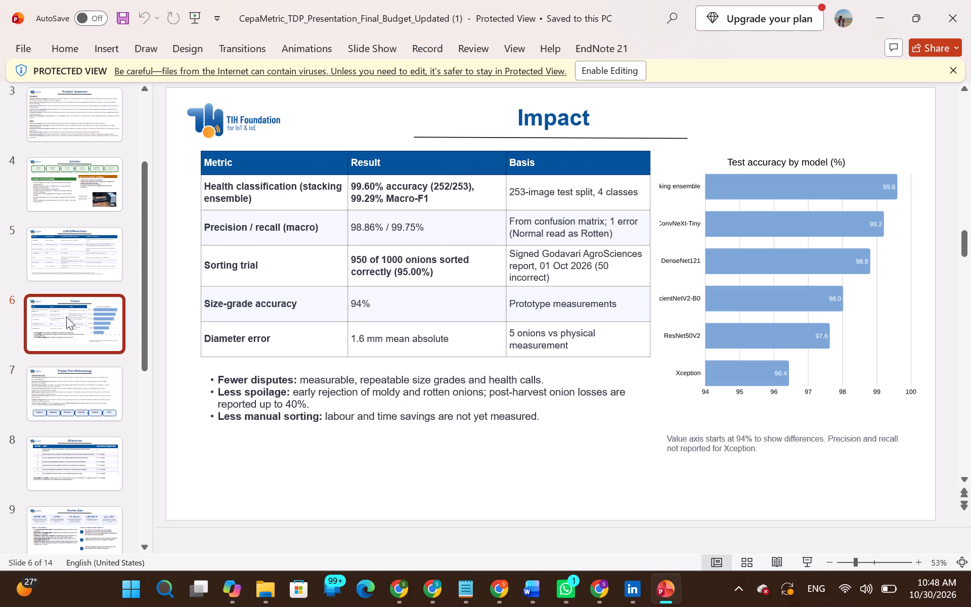
left_click(66, 388)
scroll(66, 388, "down", 1)
left_click(73, 394)
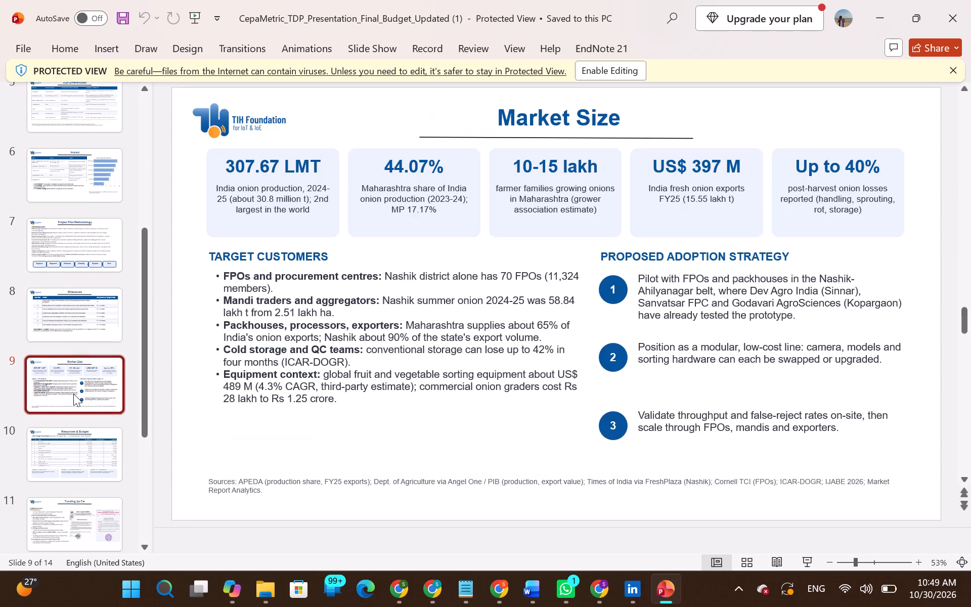
left_click(75, 322)
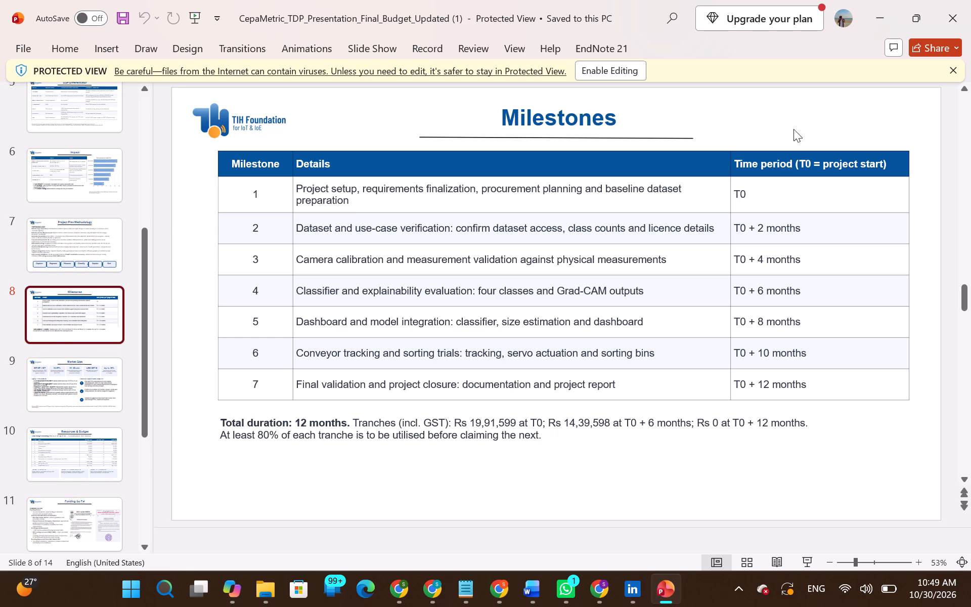
left_click(960, 5)
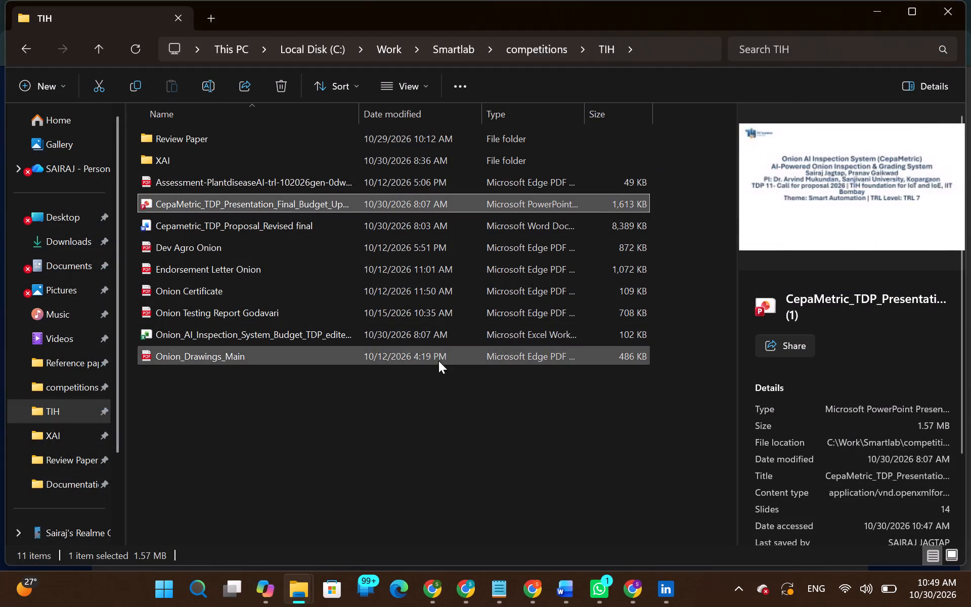
Open the Onion_AI_Inspection_System_Budget_TDP workbook from the TIH folder, check its budget, milestone and tranche tables, and close it.
double_click(294, 337)
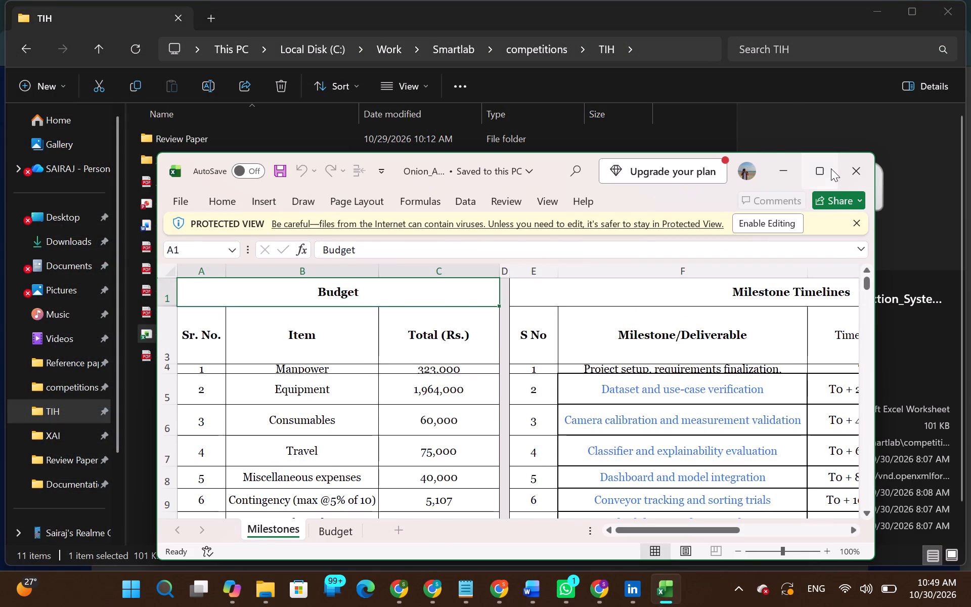
left_click(831, 168)
scroll(719, 296, "left", 11)
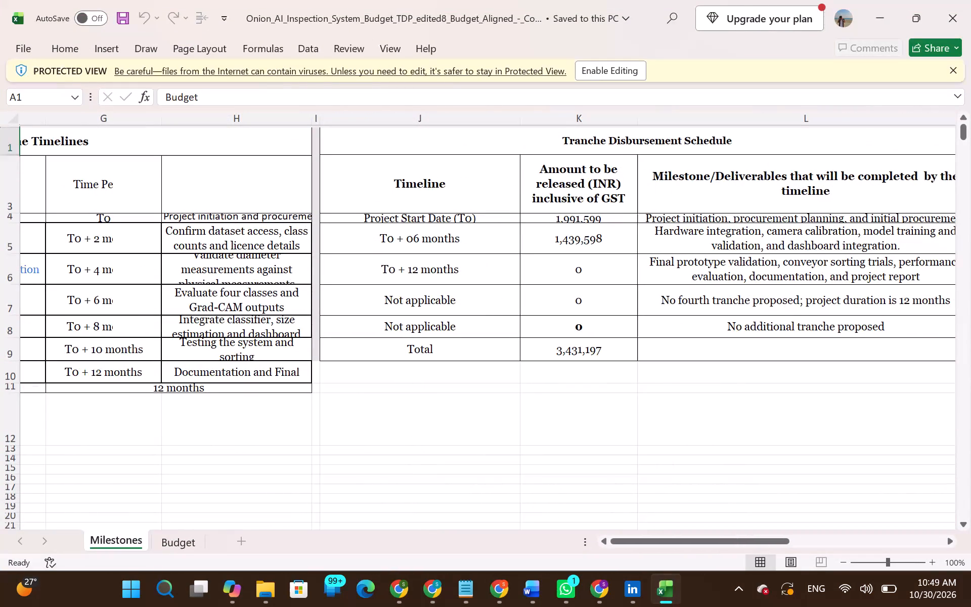
scroll(719, 296, "left", 3)
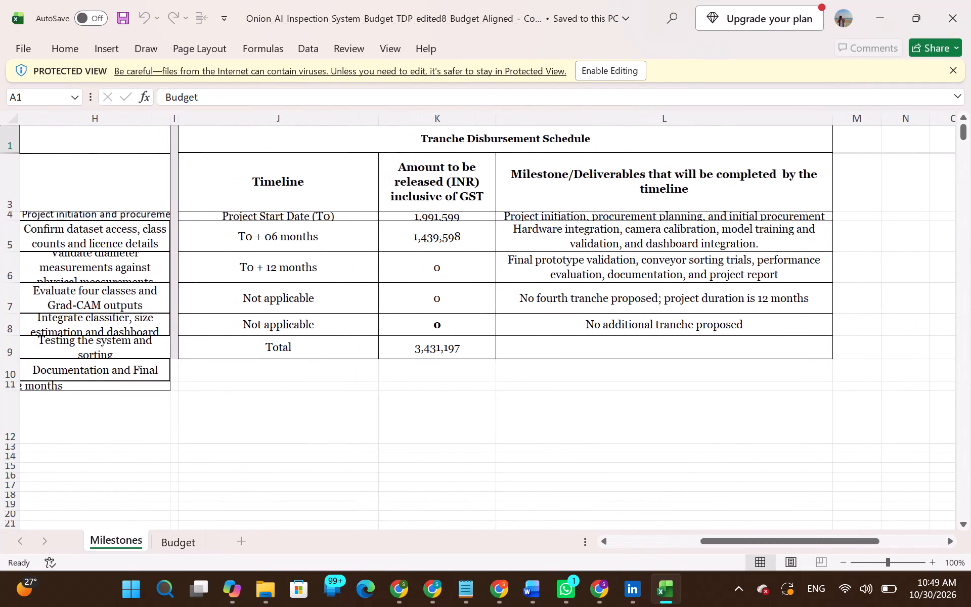
scroll(719, 296, "down", 1)
scroll(724, 296, "right", 6)
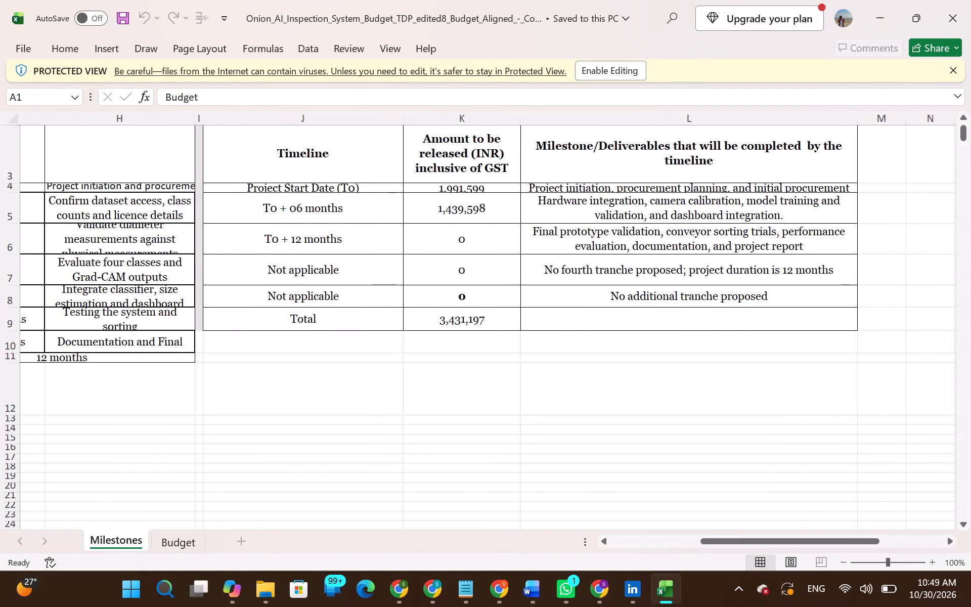
scroll(732, 296, "right", 3)
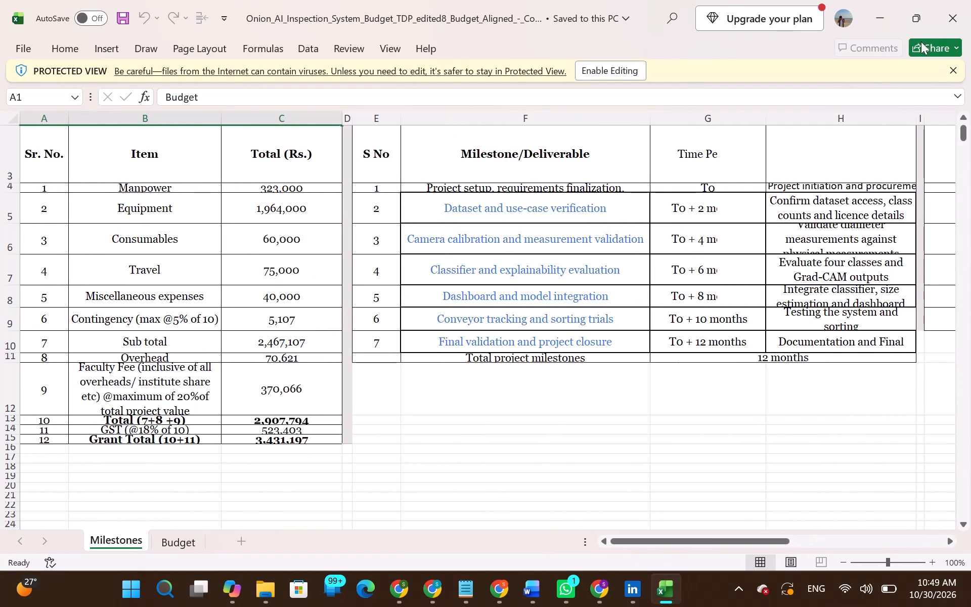
left_click(948, 0)
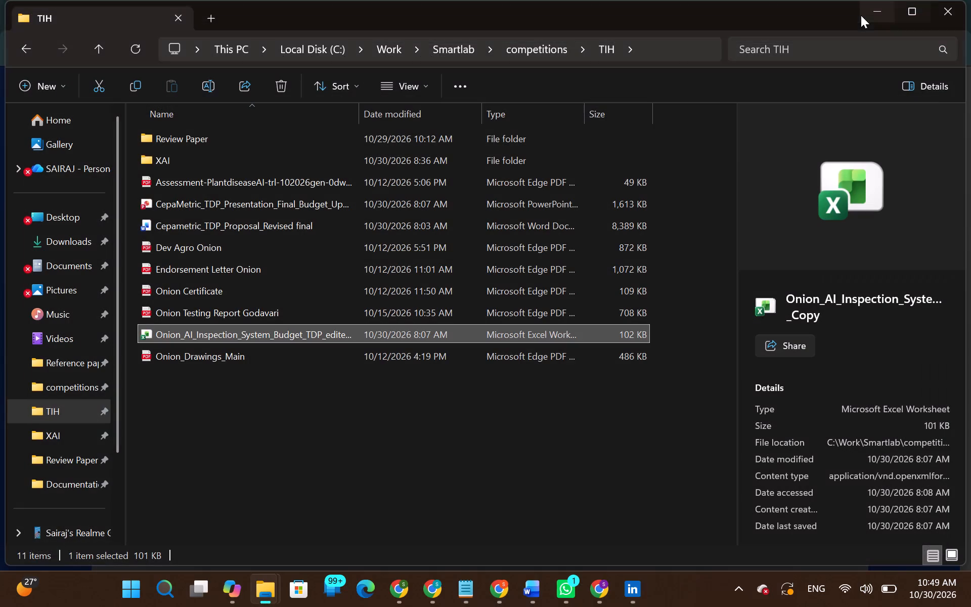
Back in the application form, upload Onion_AI_Inspection_System_Budget_TDP_edited8_Budget_Aligned_-_Copy.xlsx from the TIH folder as the Budget & Milestone file for question 13.
left_click(868, 16)
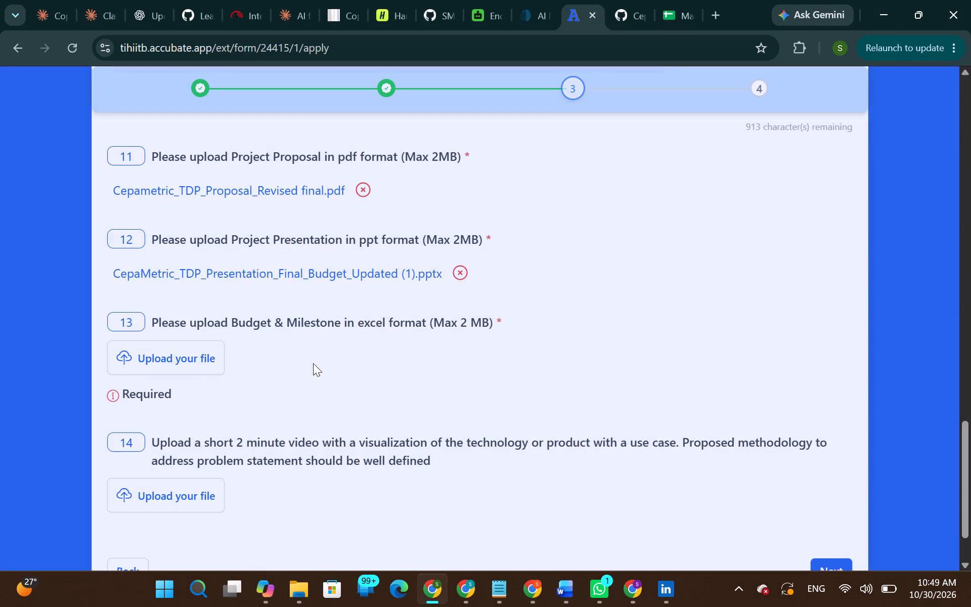
left_click(157, 362)
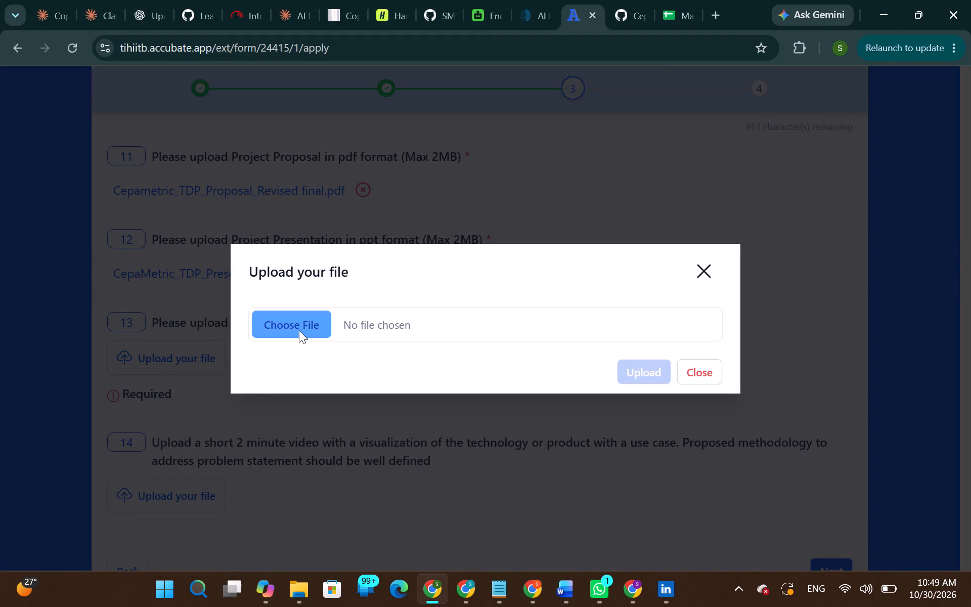
left_click(299, 330)
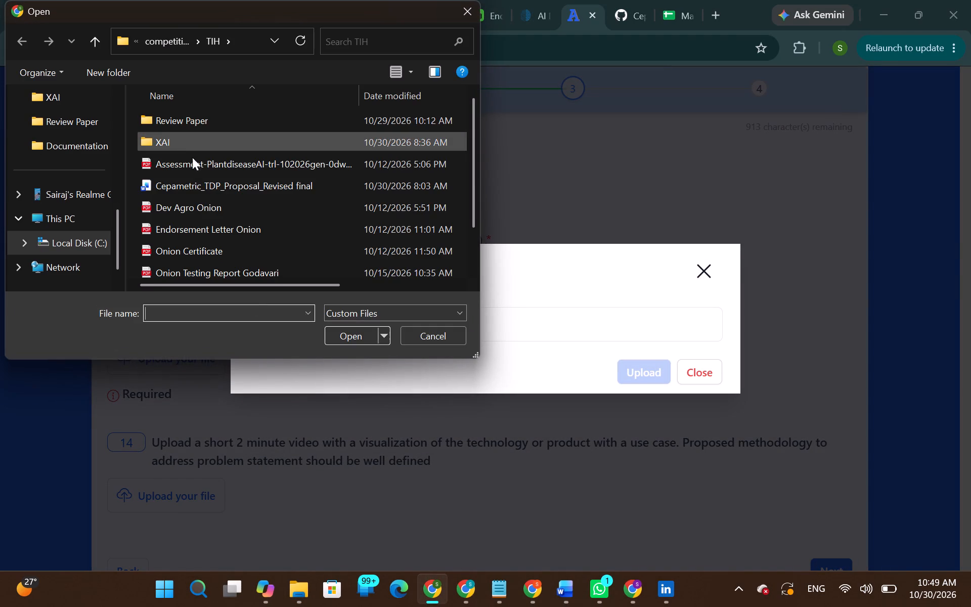
scroll(219, 188, "down", 1)
left_click(259, 246)
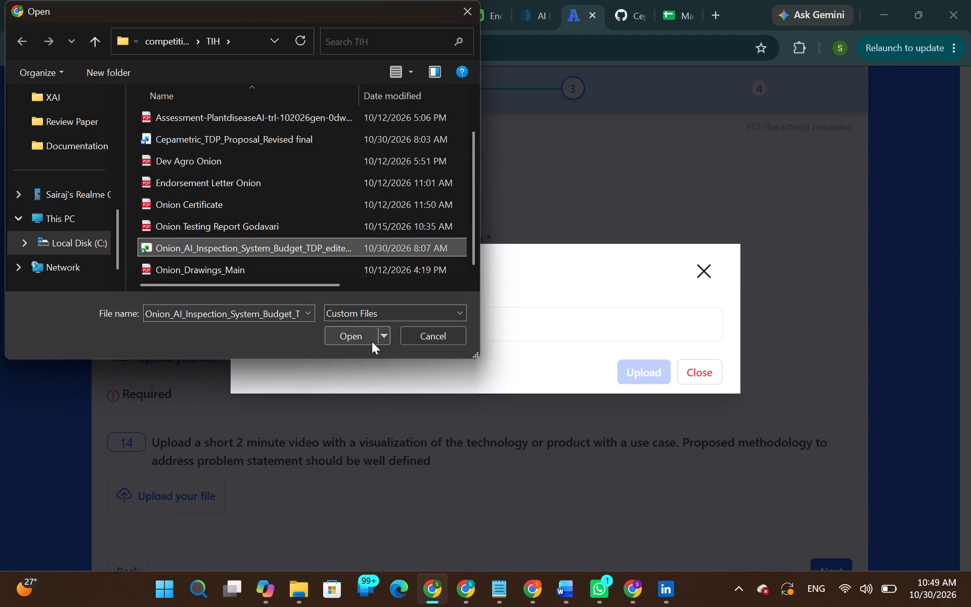
left_click(368, 341)
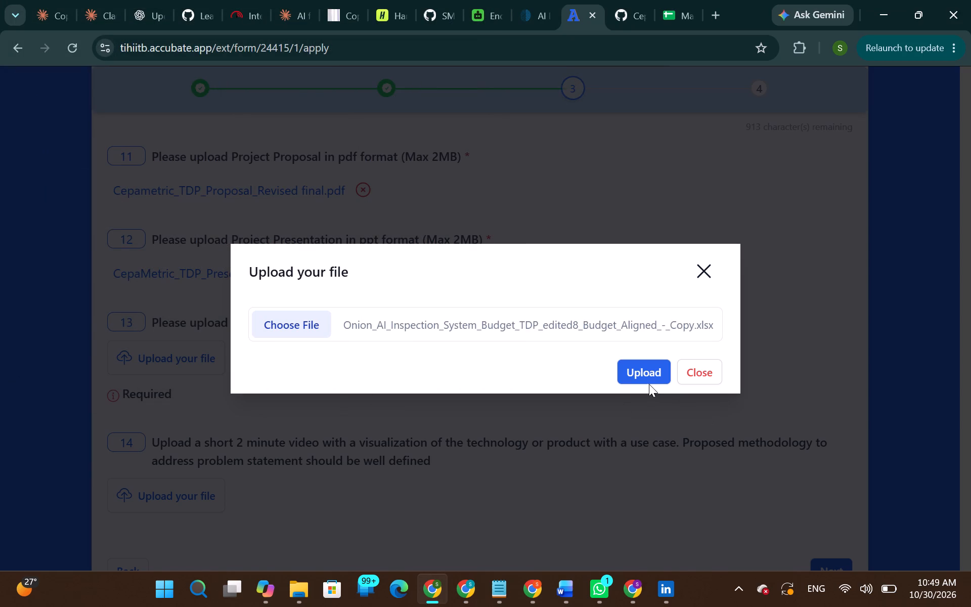
left_click(649, 381)
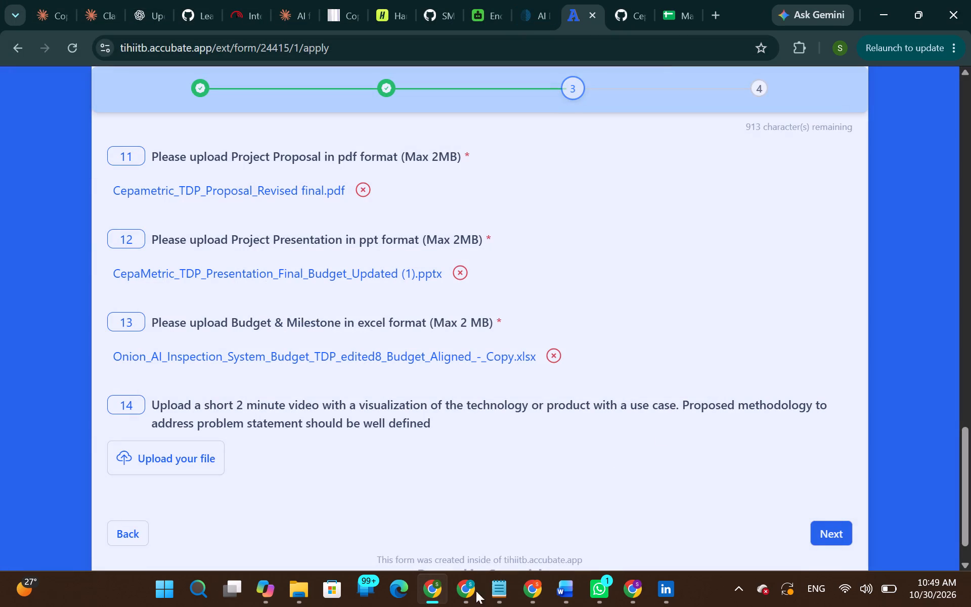
Look at the VideoCompress page in the other Chrome window and return to the application form.
left_click(538, 600)
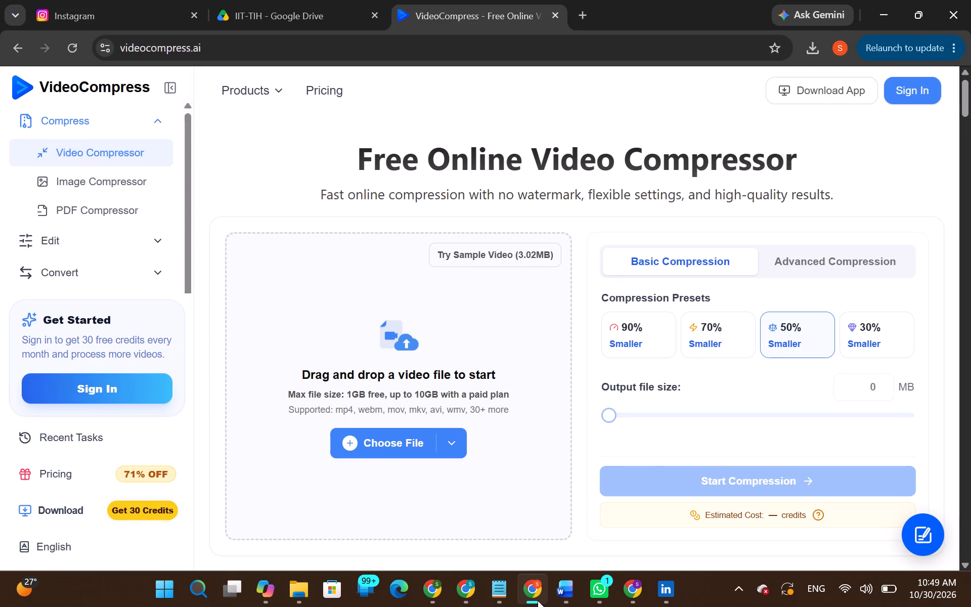
left_click(538, 600)
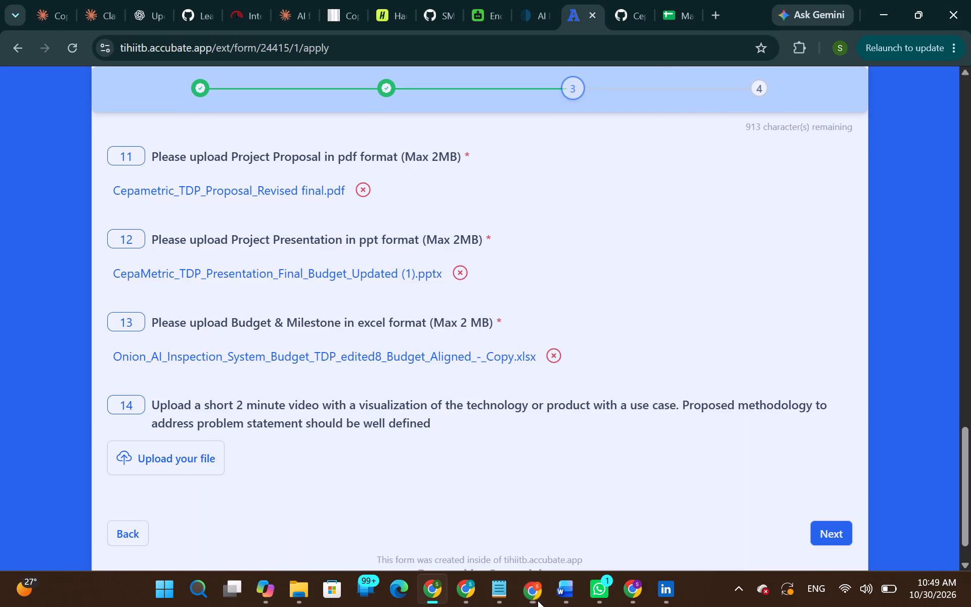
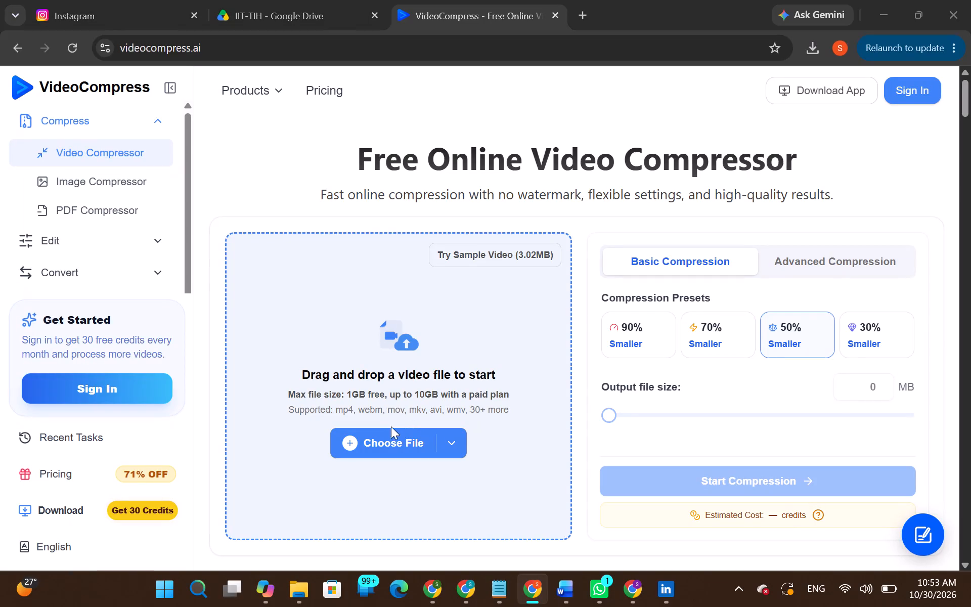
Load the Video file from the Documentation folder into the online Video Compressor.
left_click(388, 430)
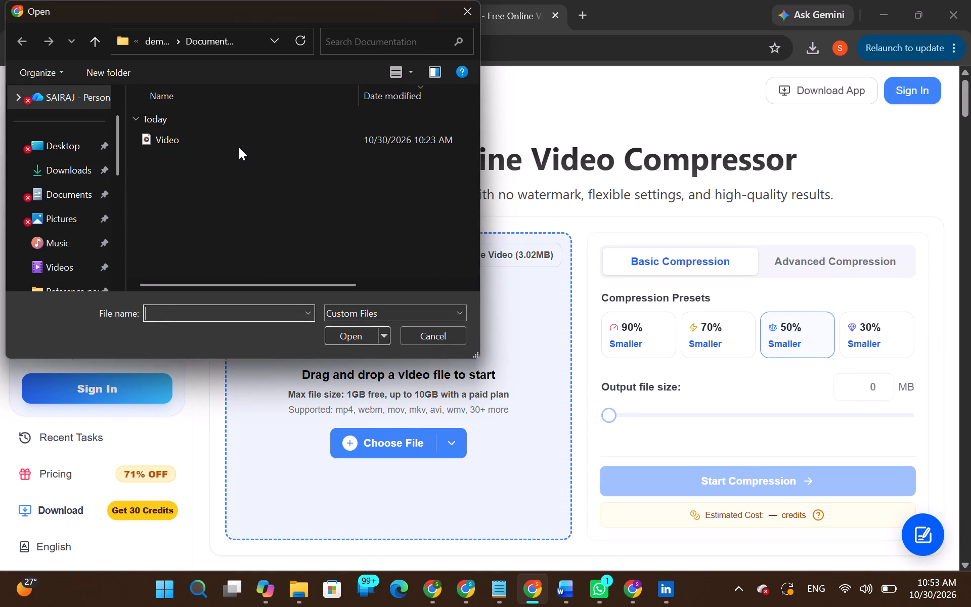
left_click(235, 141)
left_click(344, 346)
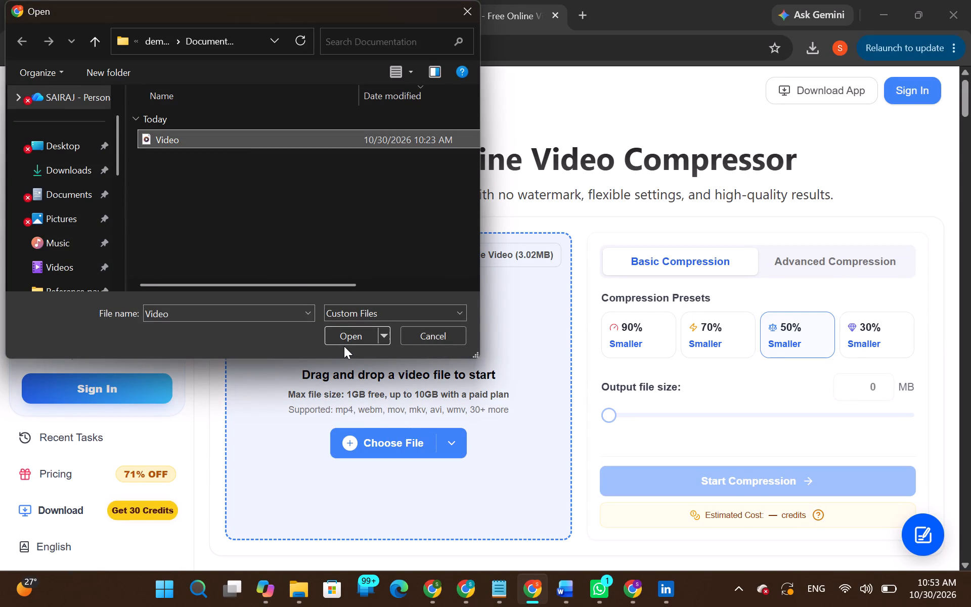
left_click(341, 337)
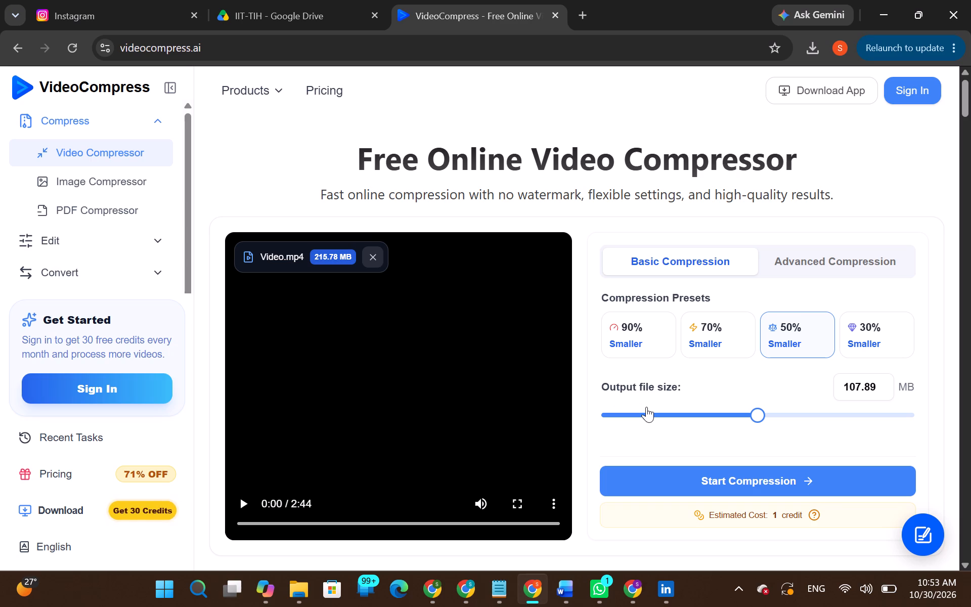
Set the output file size for Video.mp4 to 21.58 MB (90% smaller) and start the compression.
left_click_drag(759, 415, 758, 415)
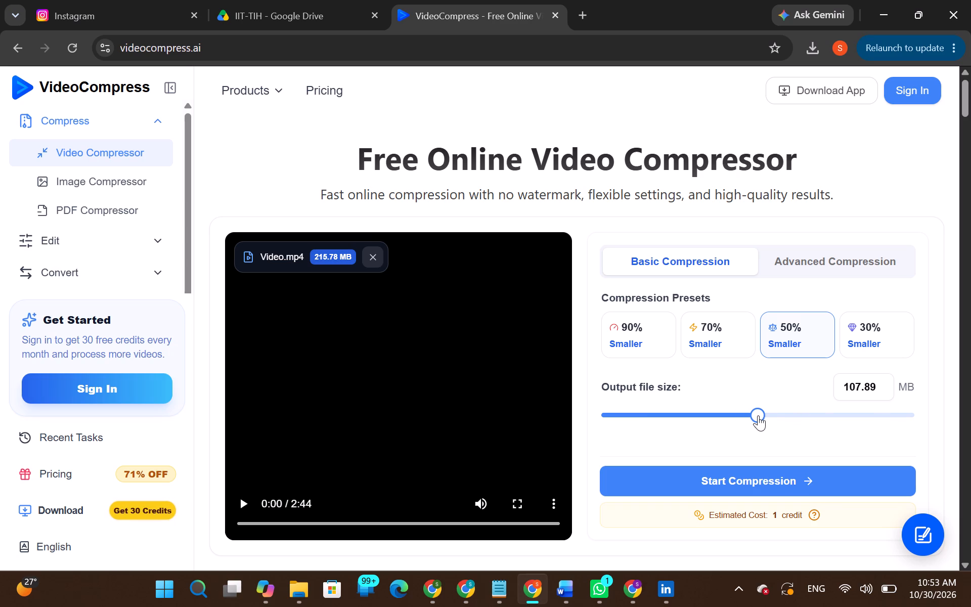
left_click_drag(758, 415, 640, 419)
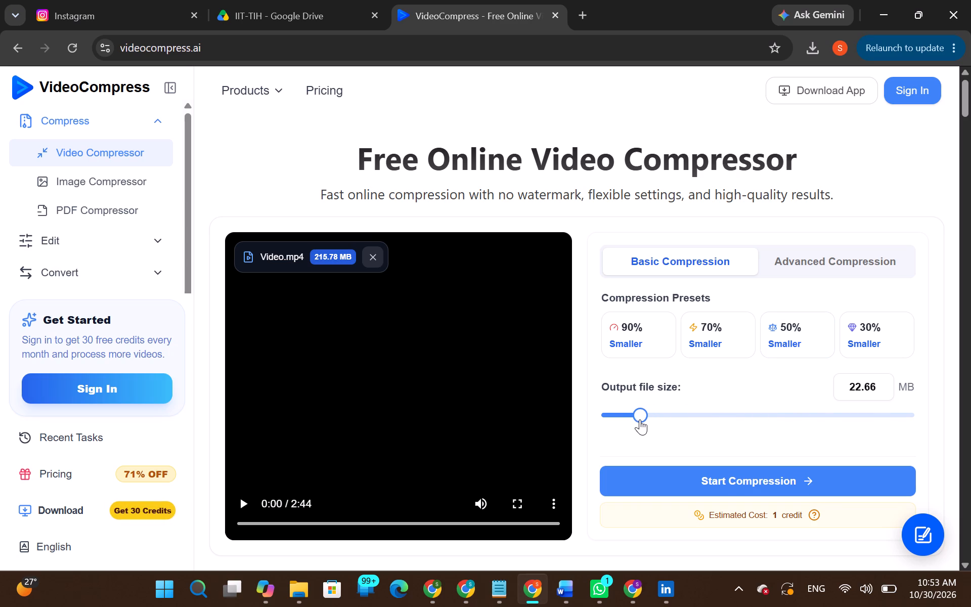
left_click_drag(640, 419, 639, 419)
left_click(745, 482)
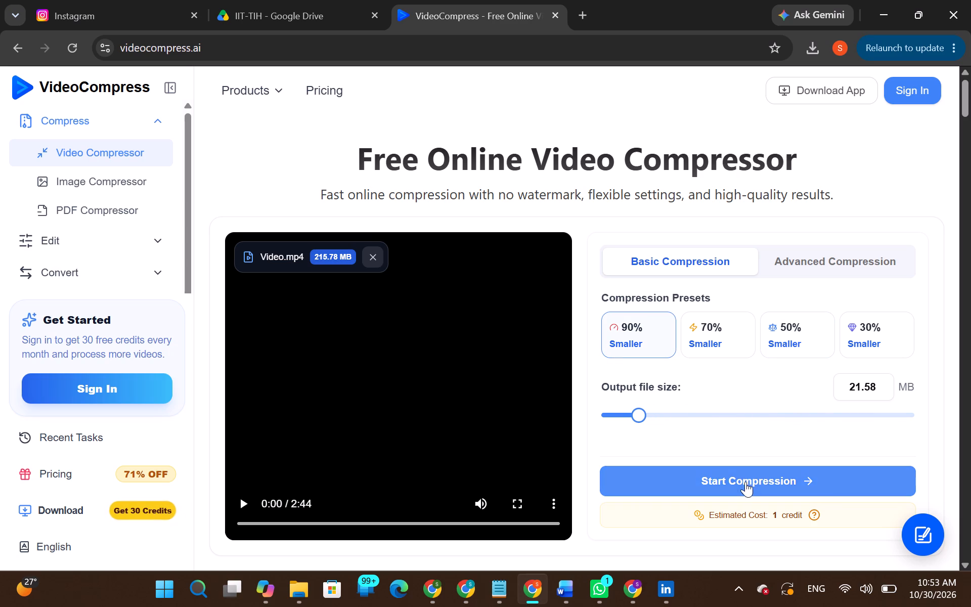
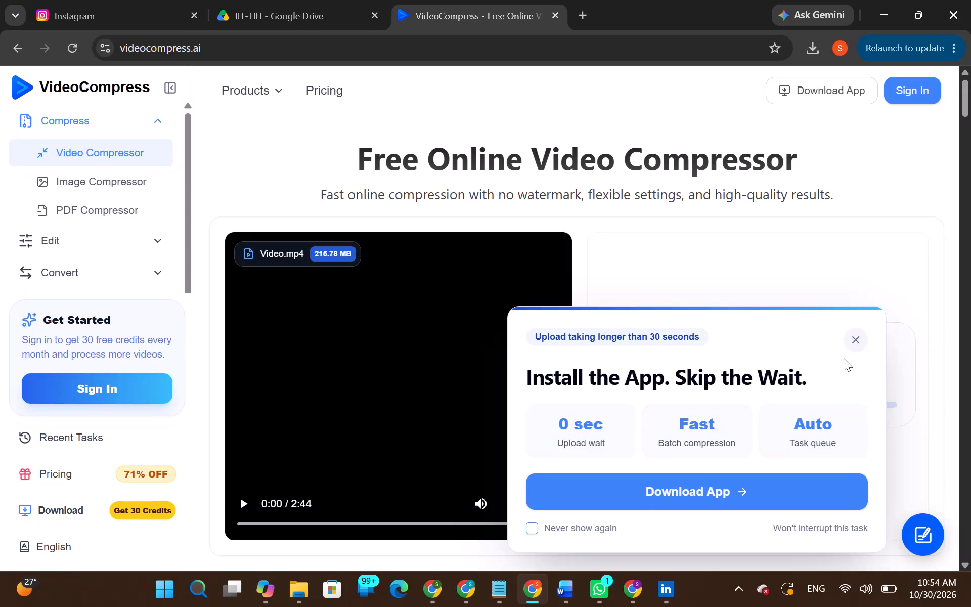
Dismiss the app installation offer covering the video compression progress.
left_click(856, 341)
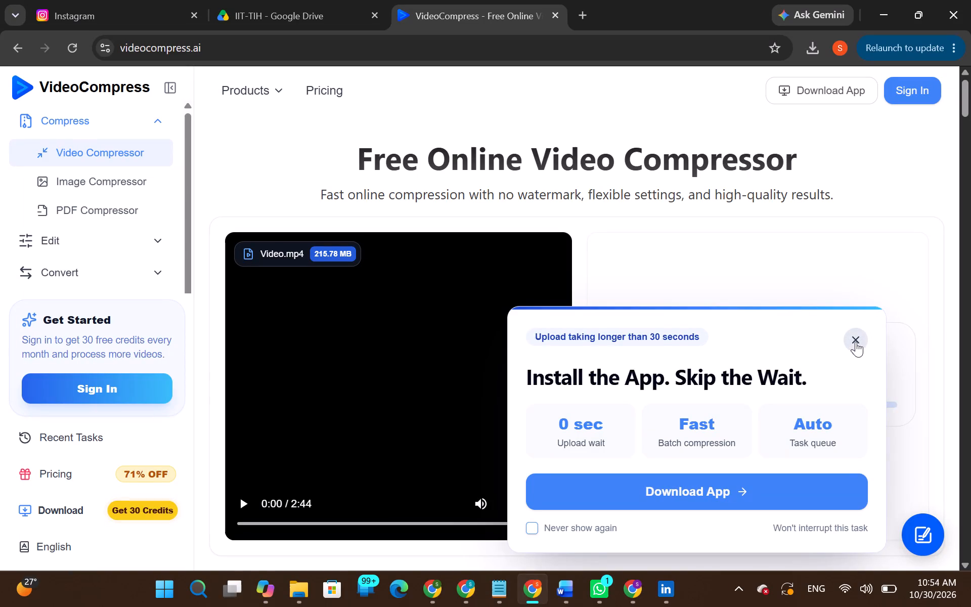
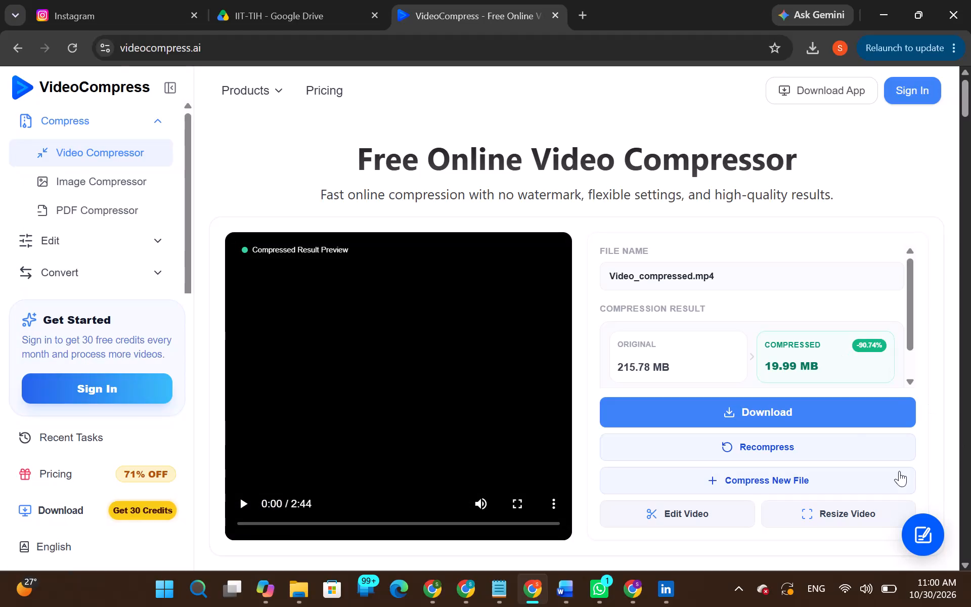
Download the compressed demo video Video_compressed.mp4 and check its download progress.
left_click(829, 422)
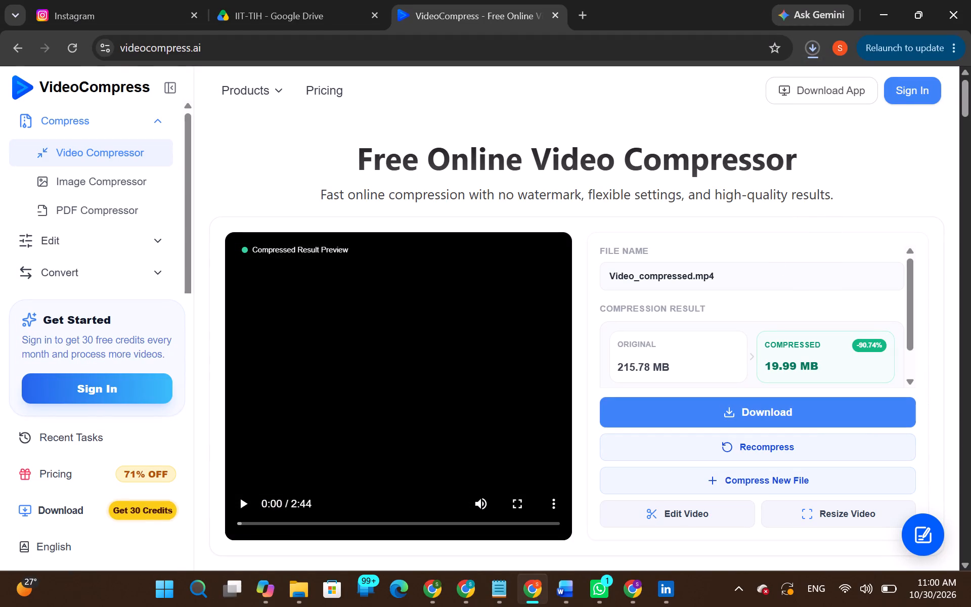
left_click(807, 57)
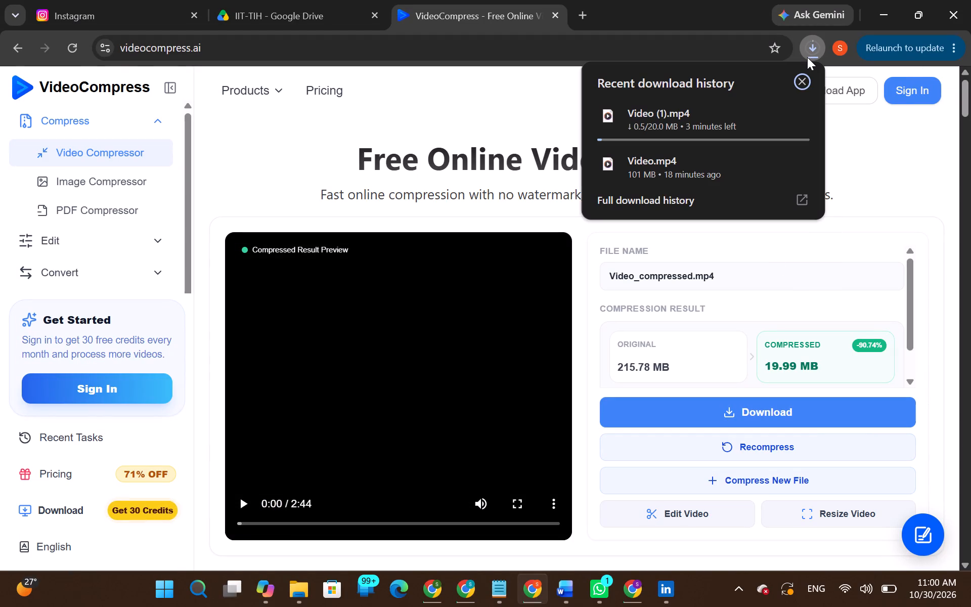
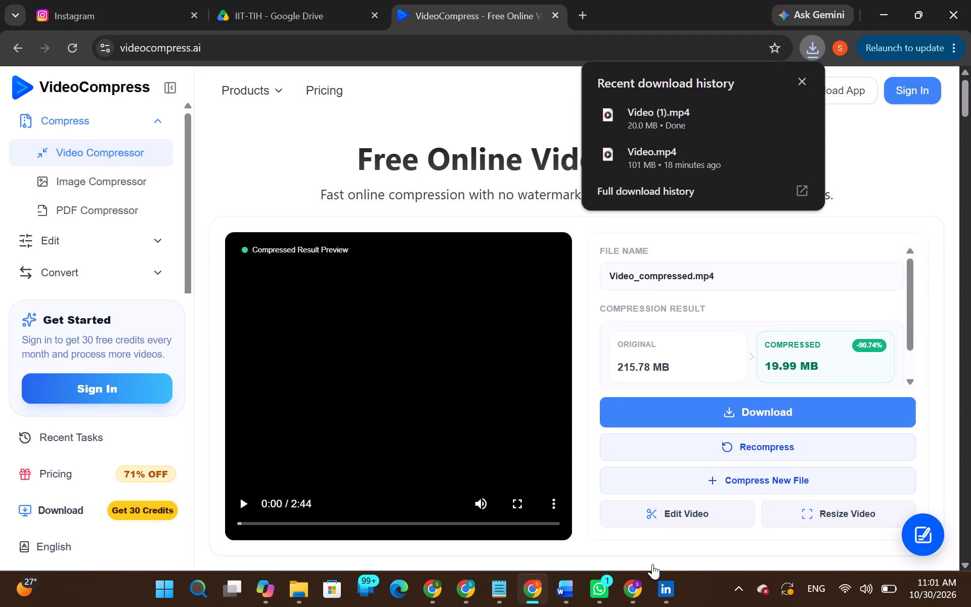
In the unsubmitted Cepametric TDP 11 application, upload Video (1).mp4 from the Downloads folder as the two-minute video for question 14.
left_click(634, 595)
left_click(634, 595)
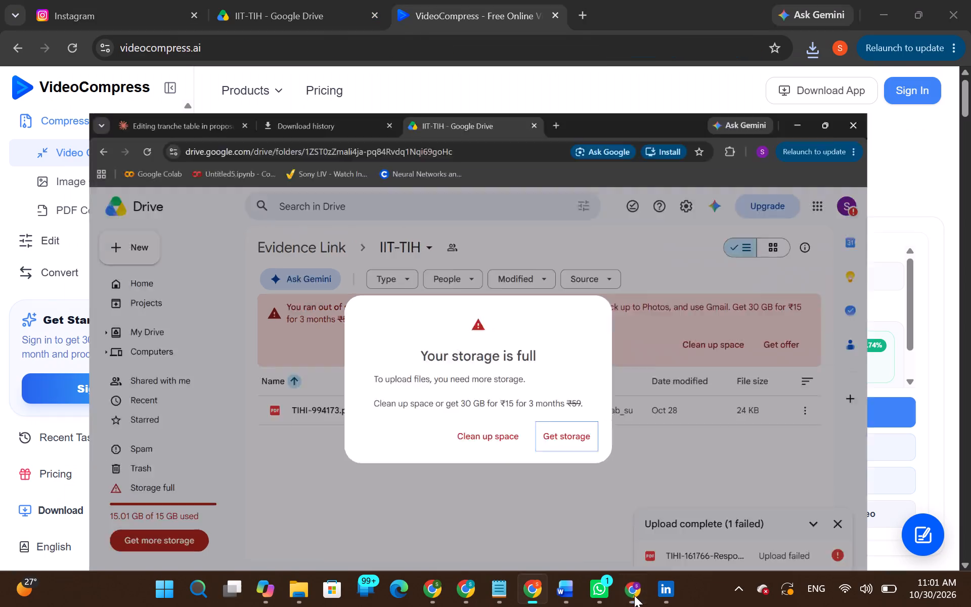
left_click(464, 587)
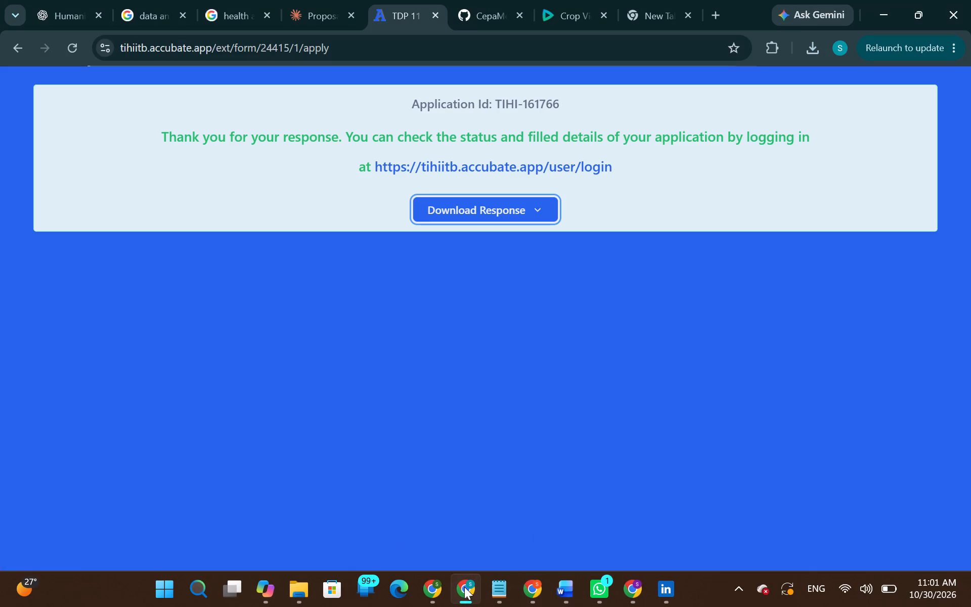
left_click(464, 587)
left_click(418, 588)
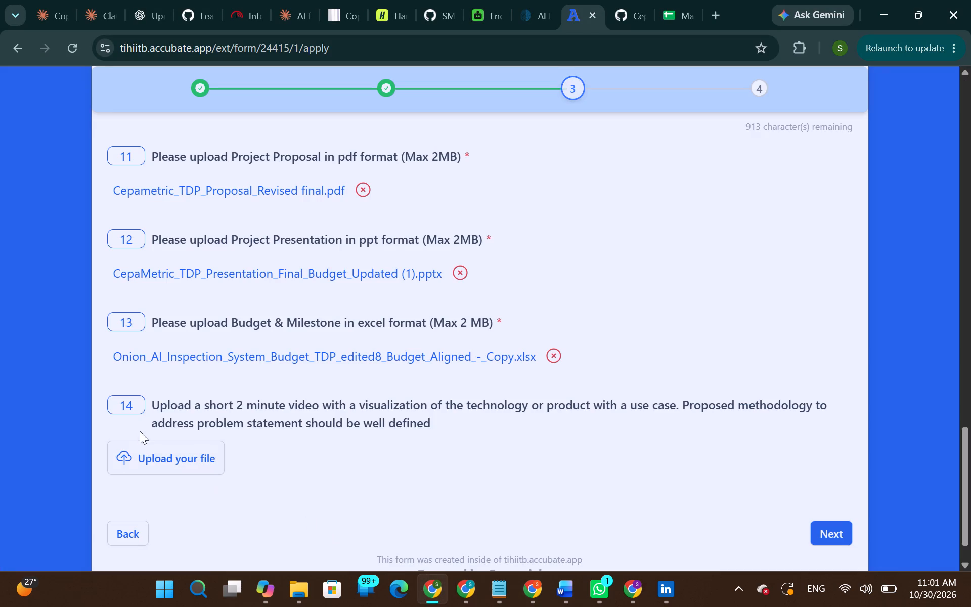
left_click(157, 457)
left_click(306, 328)
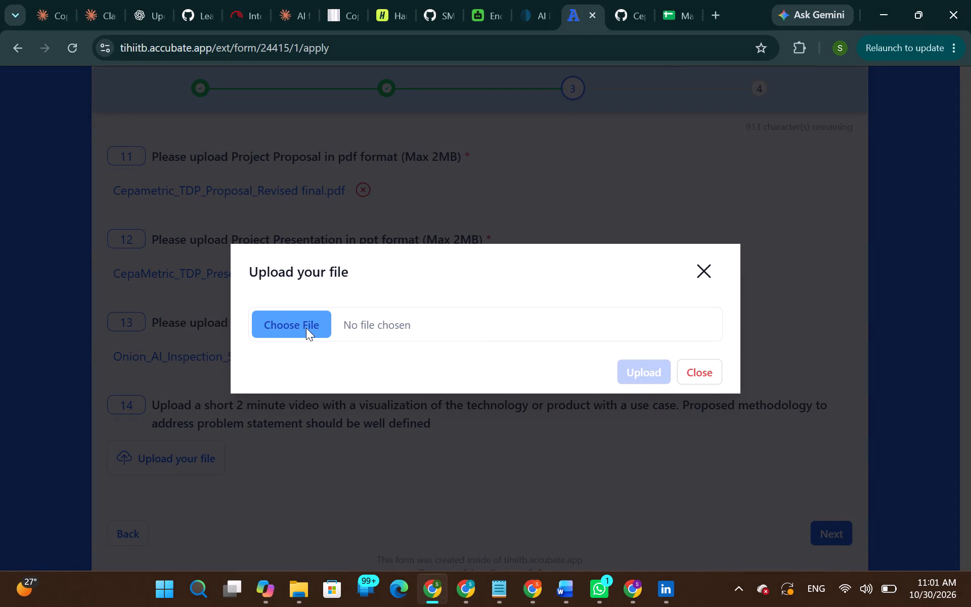
scroll(284, 198, "down", 2)
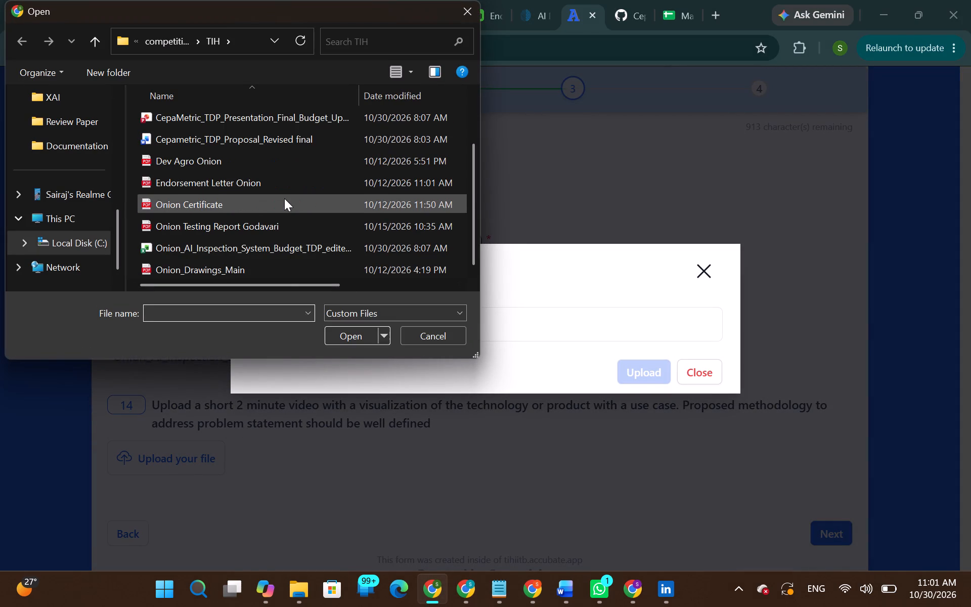
scroll(284, 198, "down", 2)
scroll(284, 198, "up", 6)
scroll(75, 157, "up", 1)
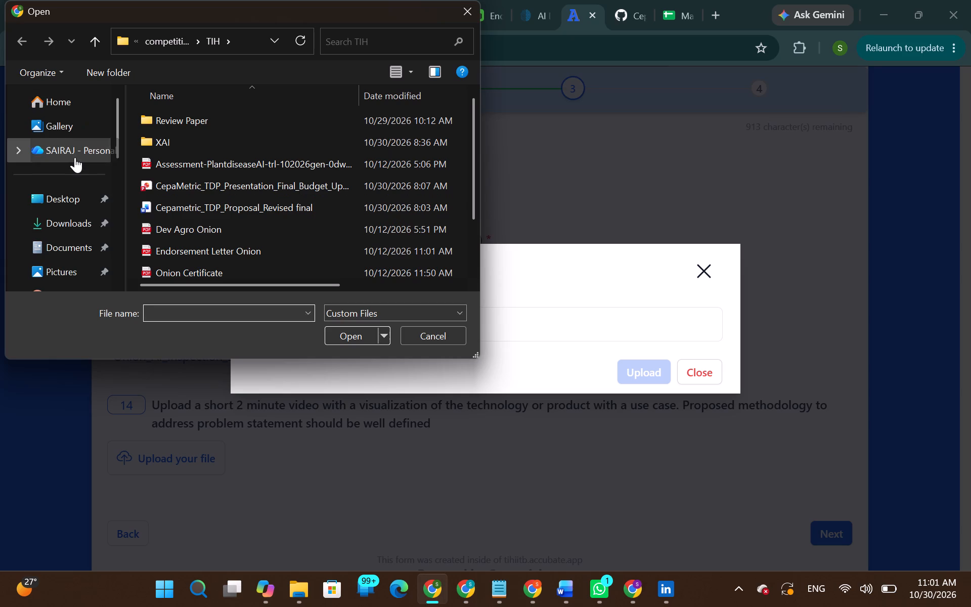
scroll(75, 157, "up", 1)
left_click(60, 229)
scroll(198, 201, "down", 1)
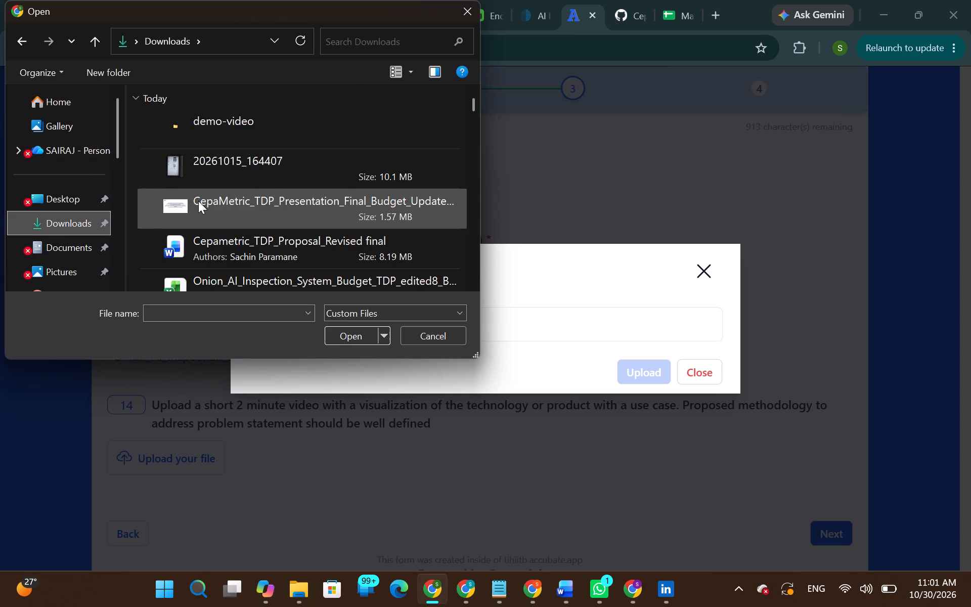
scroll(198, 201, "down", 2)
scroll(198, 201, "up", 1)
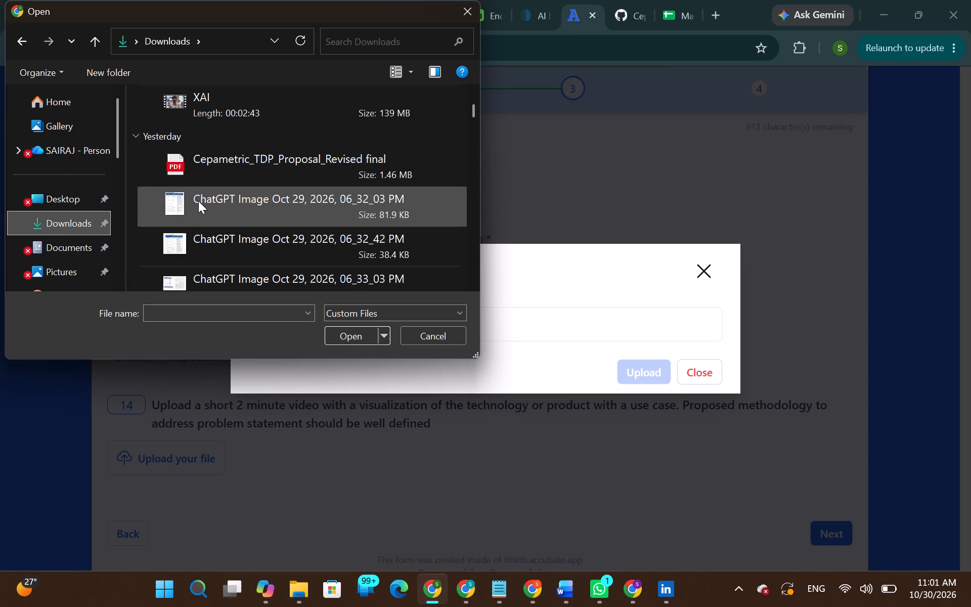
scroll(198, 201, "up", 2)
left_click(227, 132)
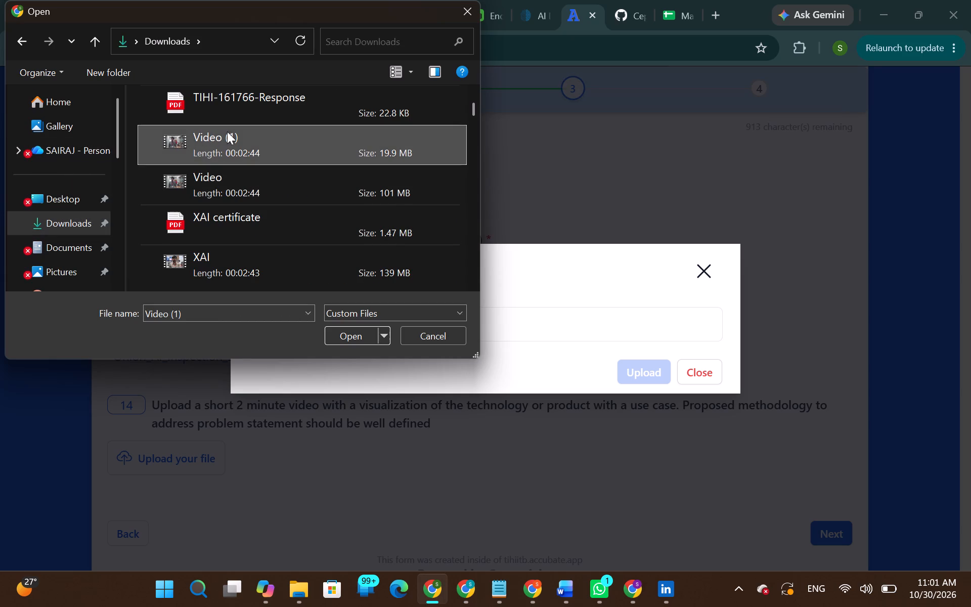
left_click(346, 340)
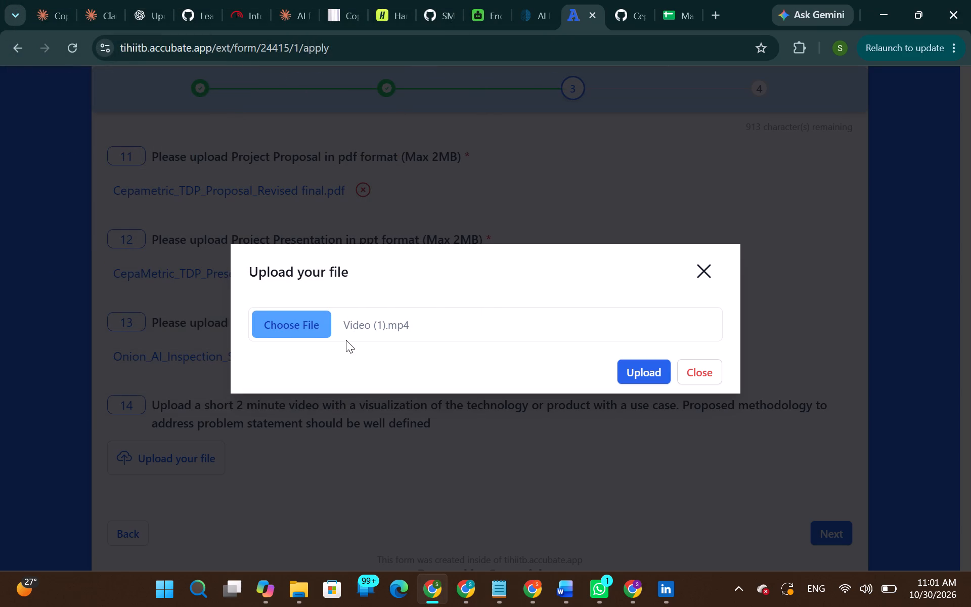
left_click(654, 371)
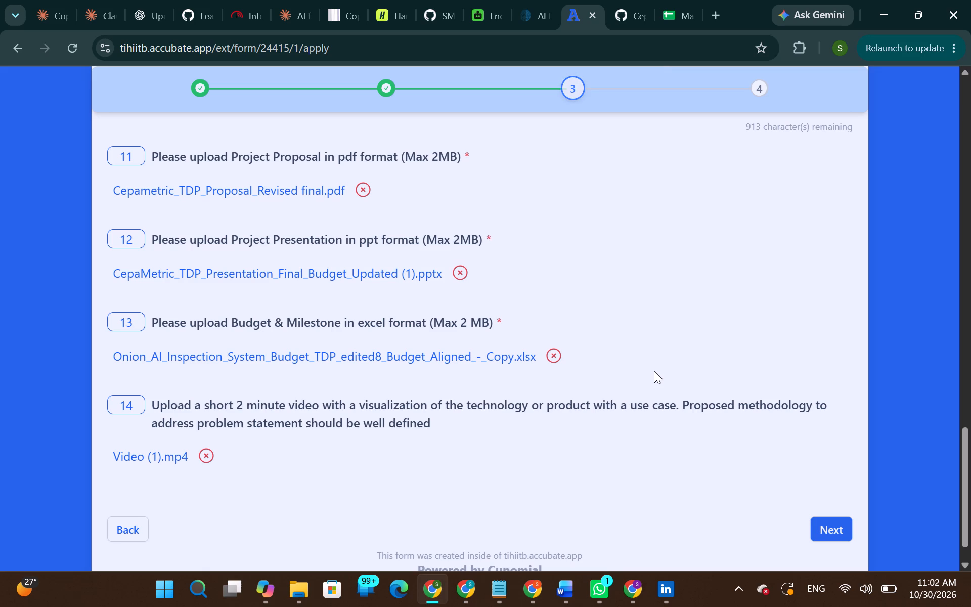
Review the answers and uploaded files in the project details section, going back through the institute section to the applicant details.
scroll(654, 371, "up", 9)
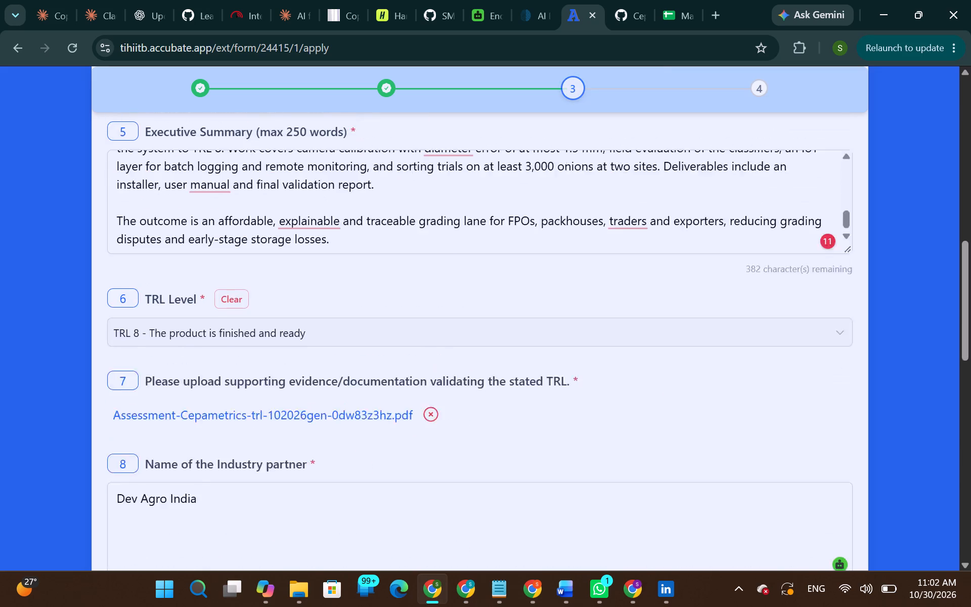
scroll(654, 371, "up", 9)
scroll(654, 371, "down", 19)
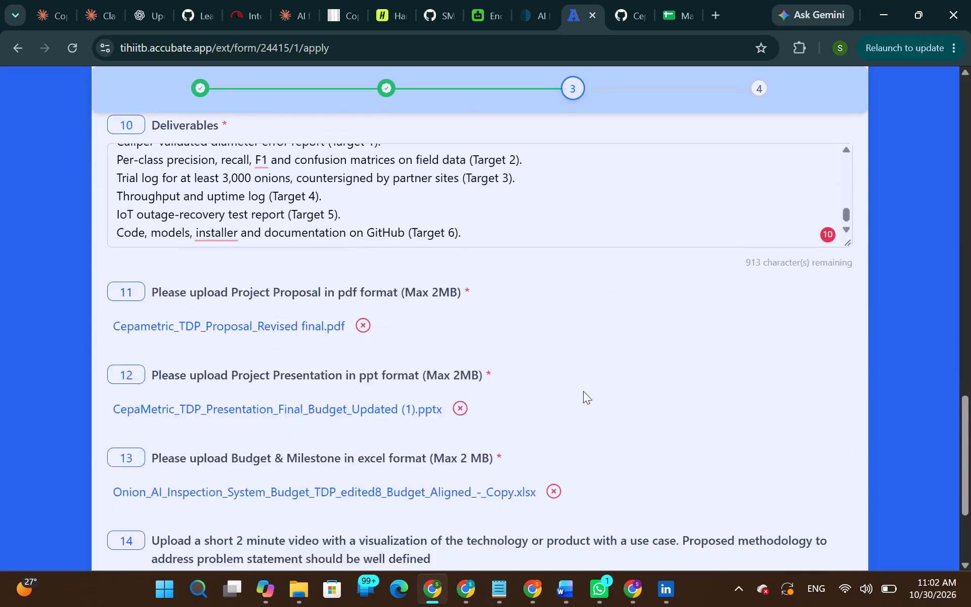
scroll(191, 587, "down", 6)
scroll(138, 433, "down", 8)
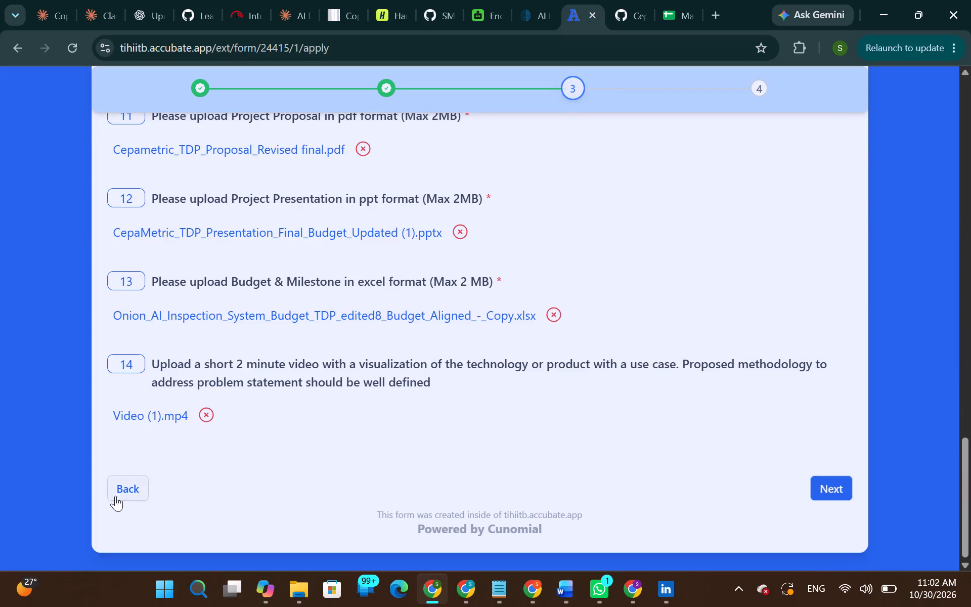
left_click(115, 496)
scroll(115, 496, "down", 5)
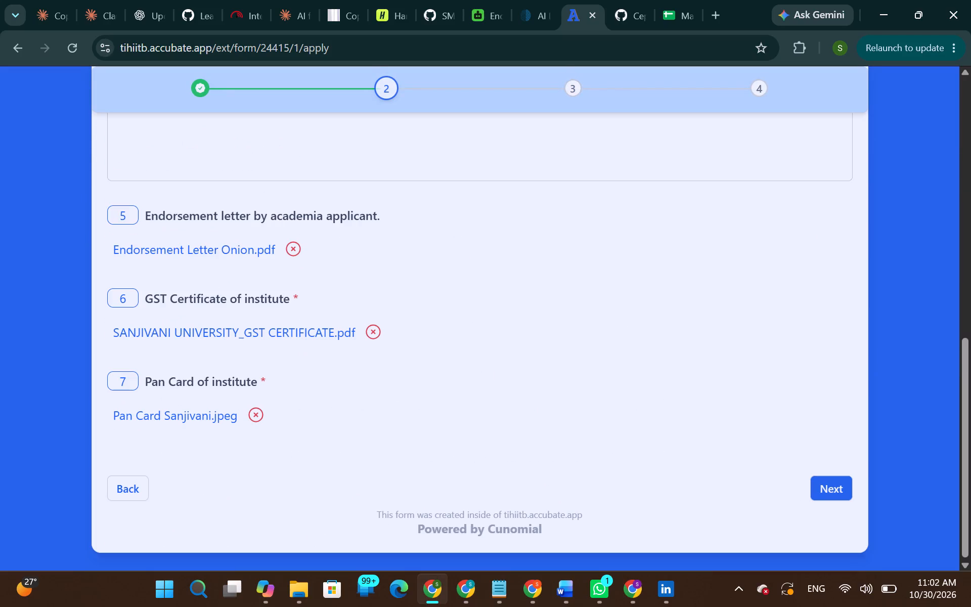
scroll(115, 496, "down", 7)
left_click(127, 490)
scroll(127, 490, "up", 8)
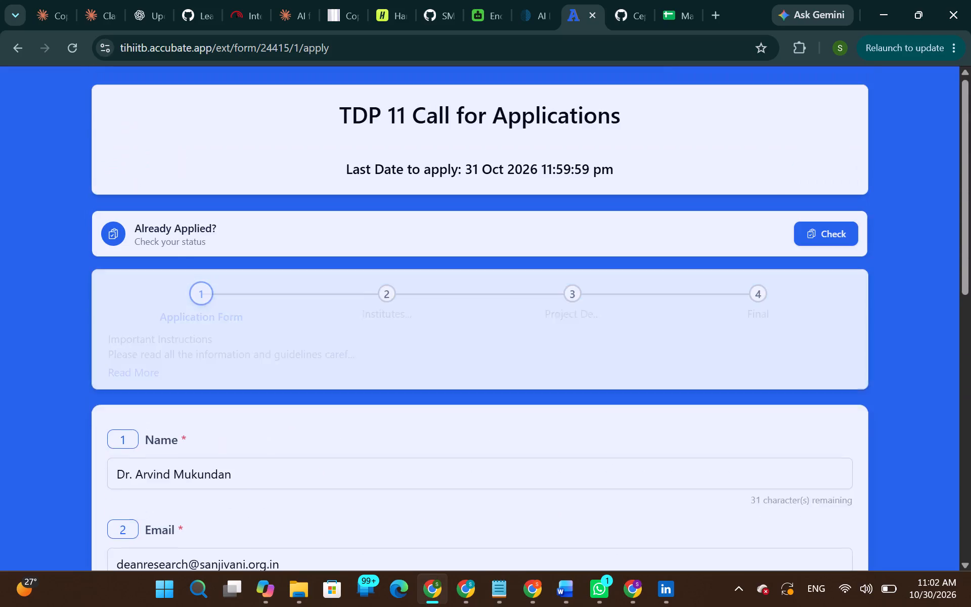
scroll(127, 490, "down", 1)
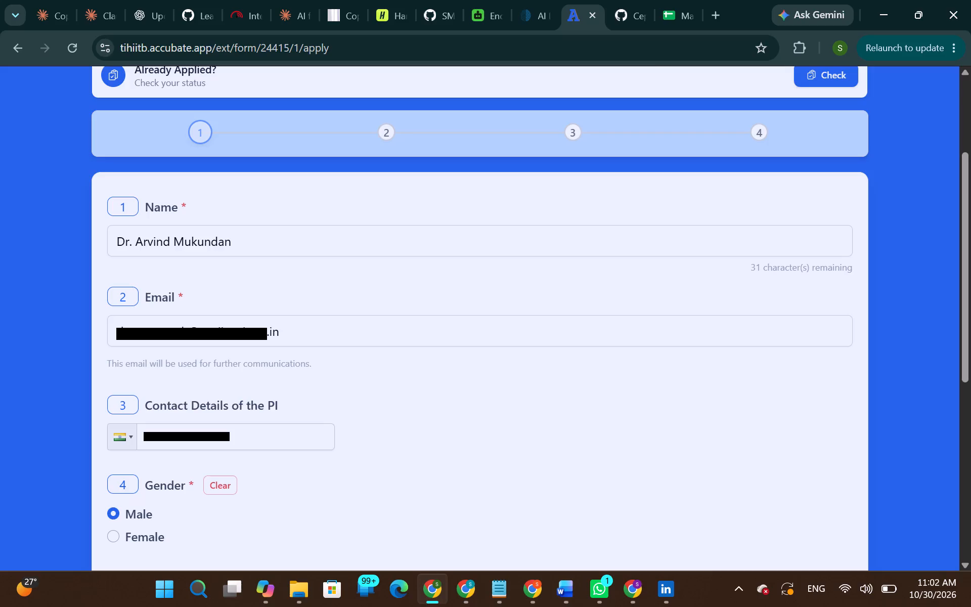
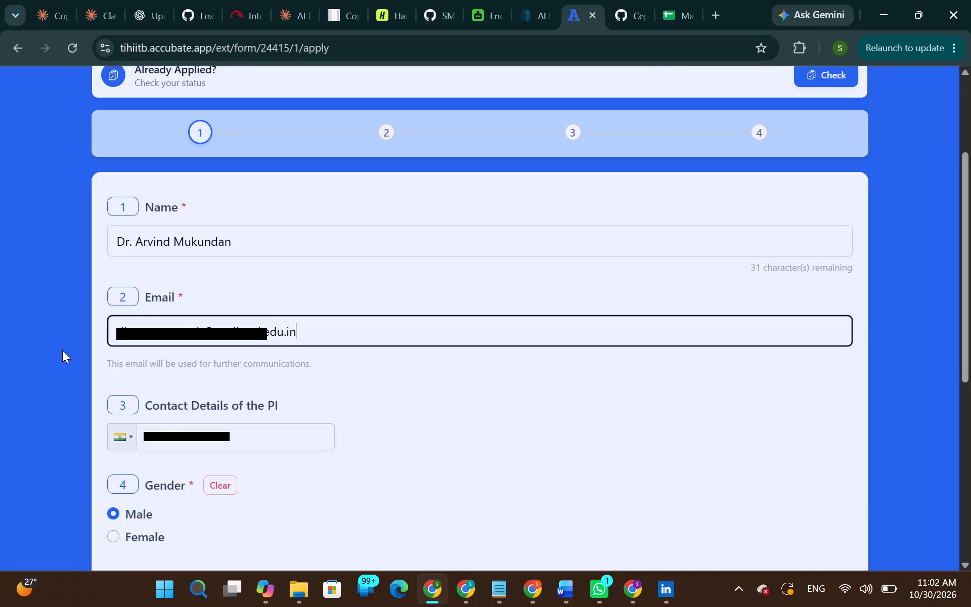
Check the applicant details and advance through the institute and project sections to the end of the final application preview.
scroll(120, 373, "down", 3)
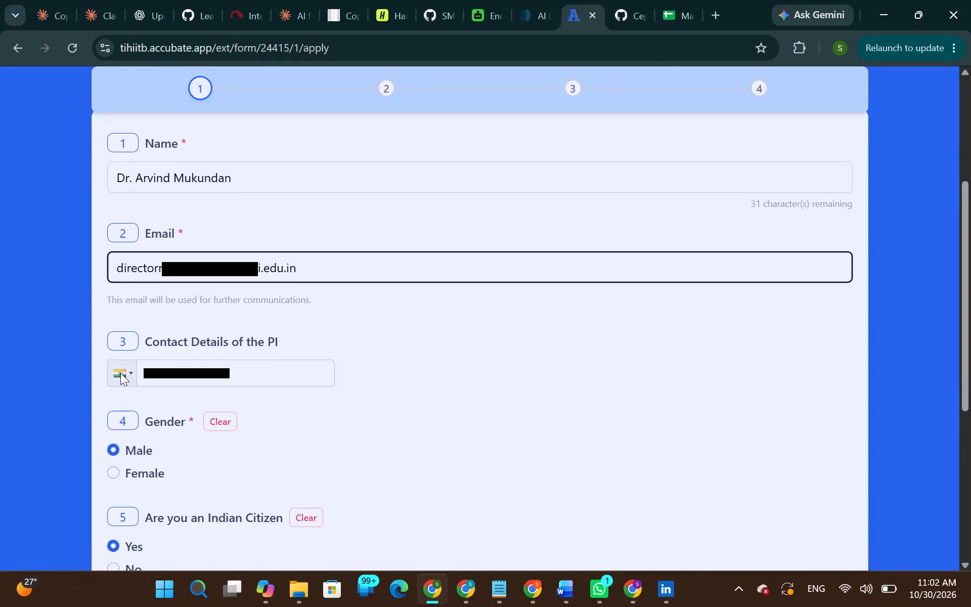
scroll(120, 373, "down", 5)
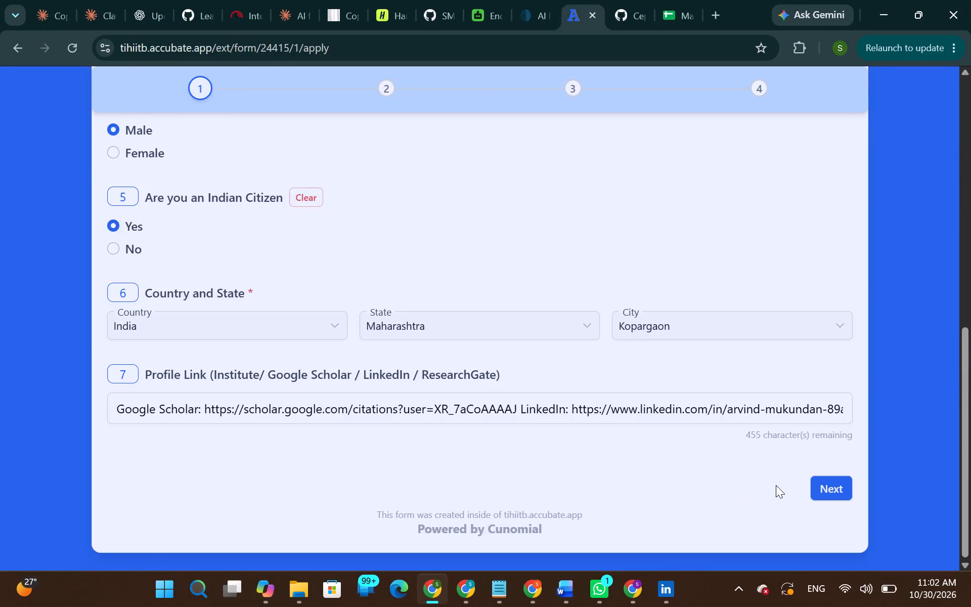
left_click(830, 491)
scroll(830, 491, "down", 6)
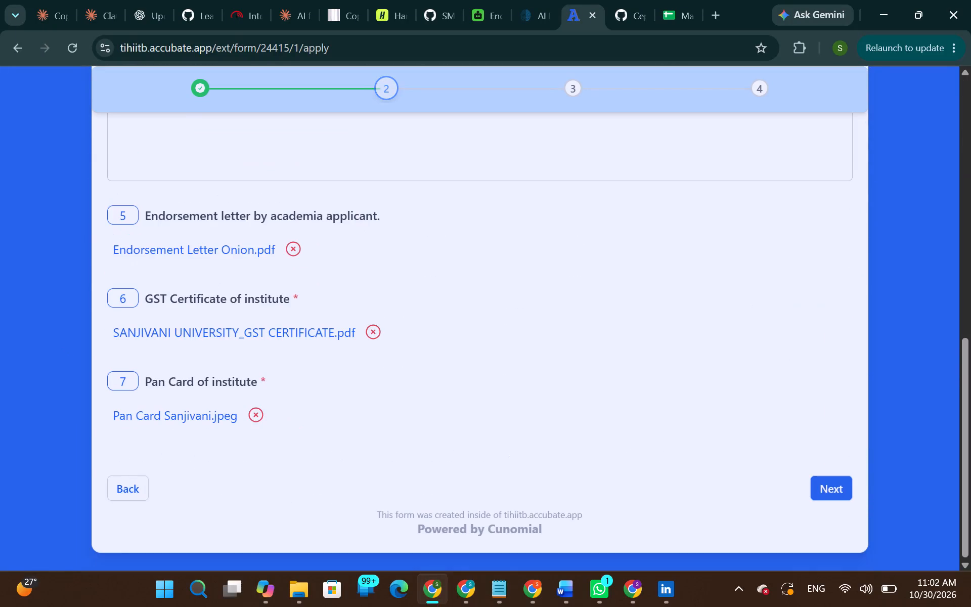
left_click(835, 497)
scroll(835, 497, "down", 6)
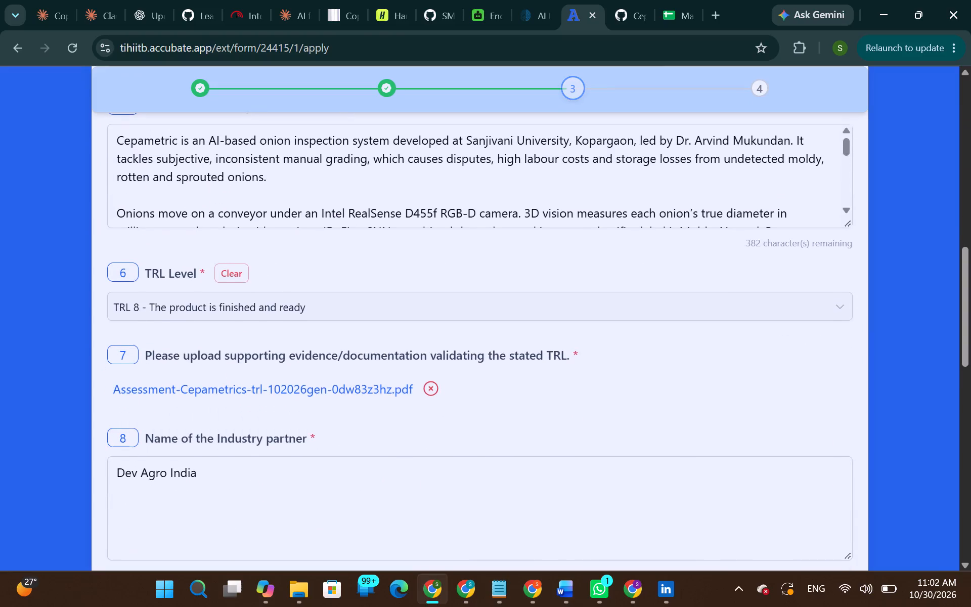
scroll(854, 483, "down", 9)
left_click(833, 491)
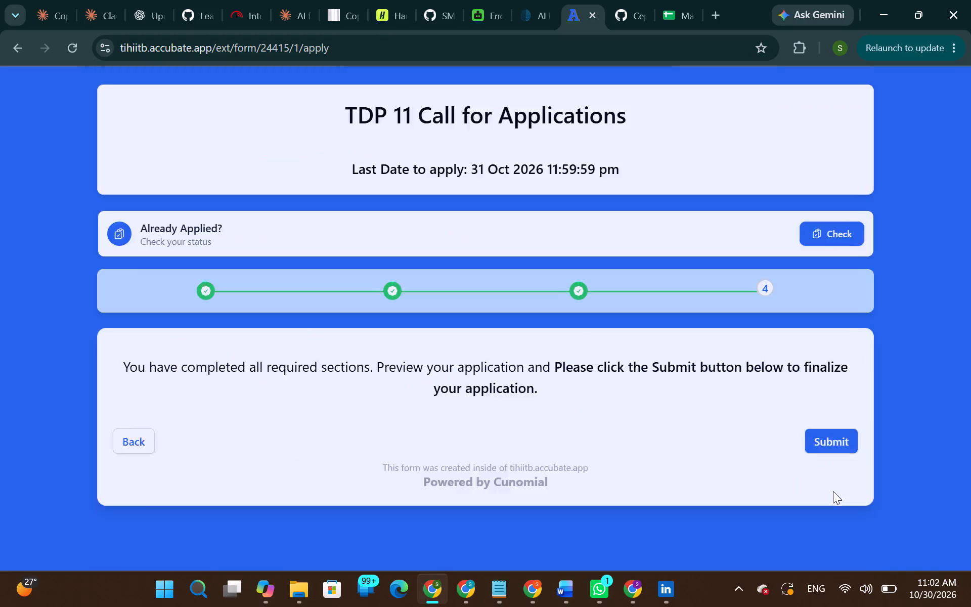
scroll(833, 491, "down", 9)
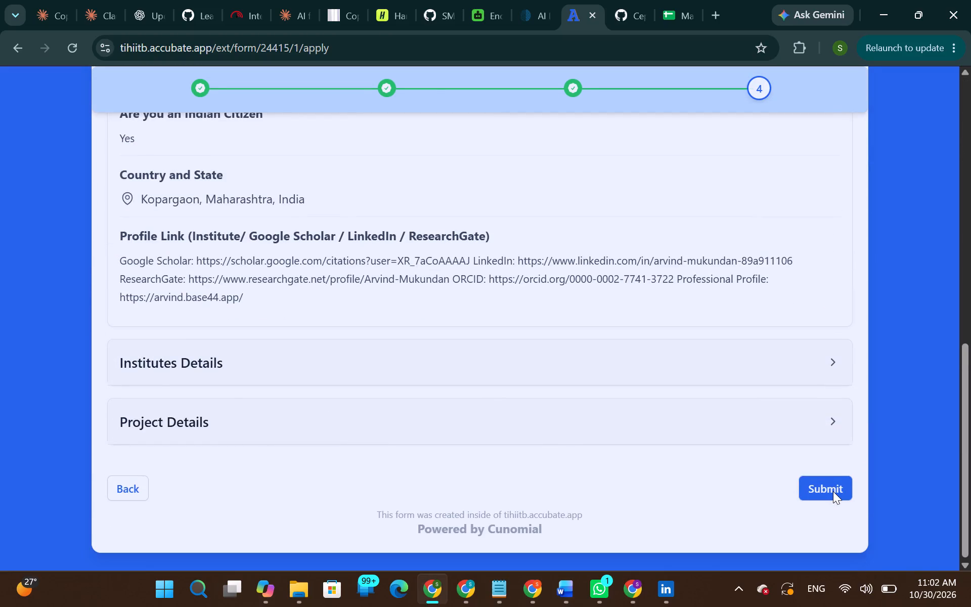
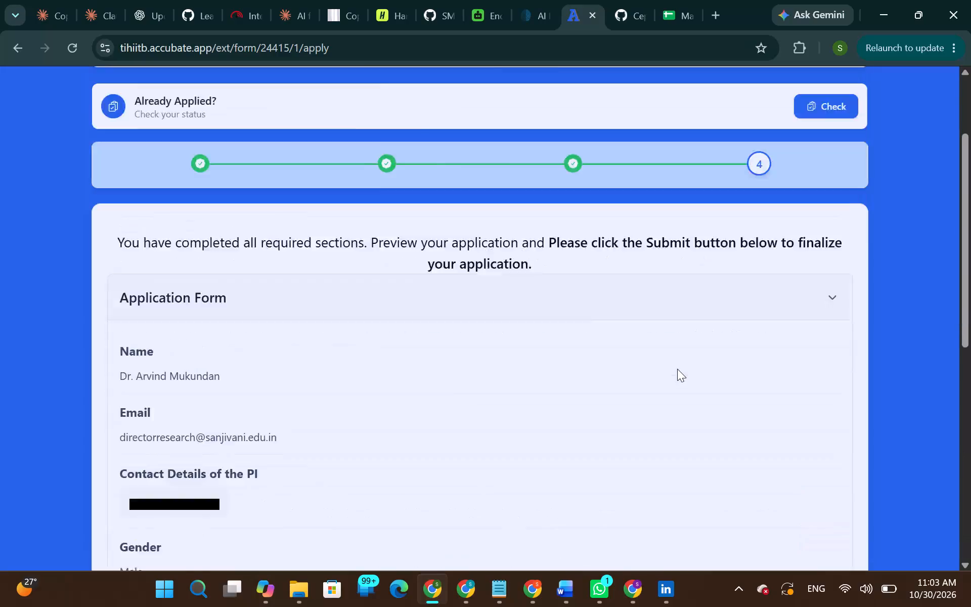
Submit the completed application from the end of the final preview.
scroll(677, 369, "down", 7)
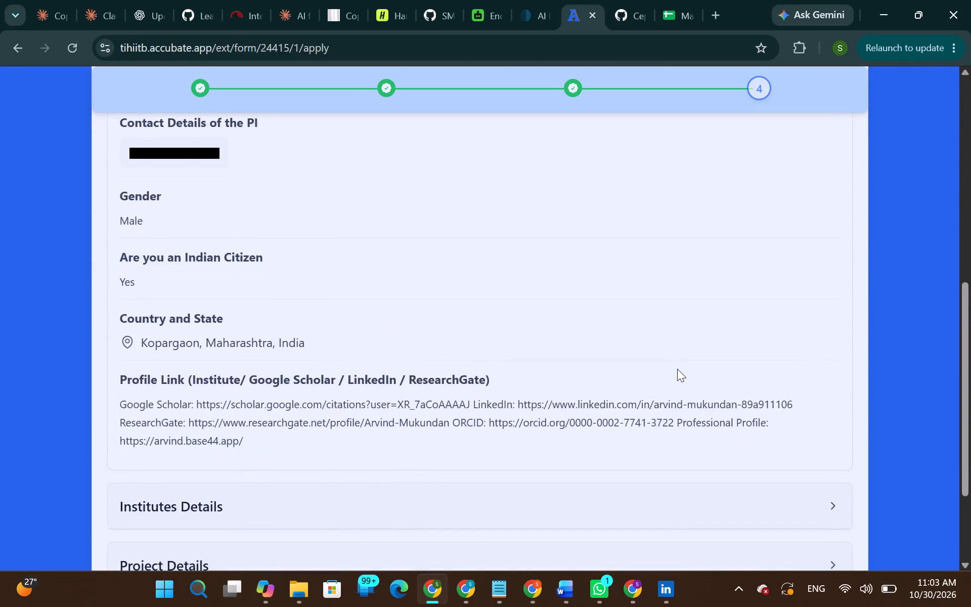
scroll(677, 369, "down", 6)
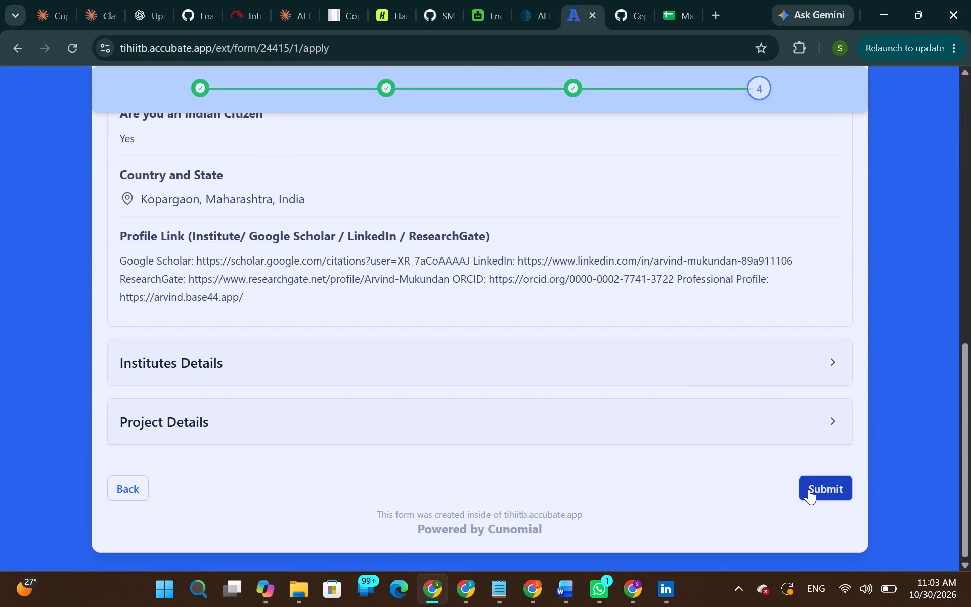
left_click(809, 489)
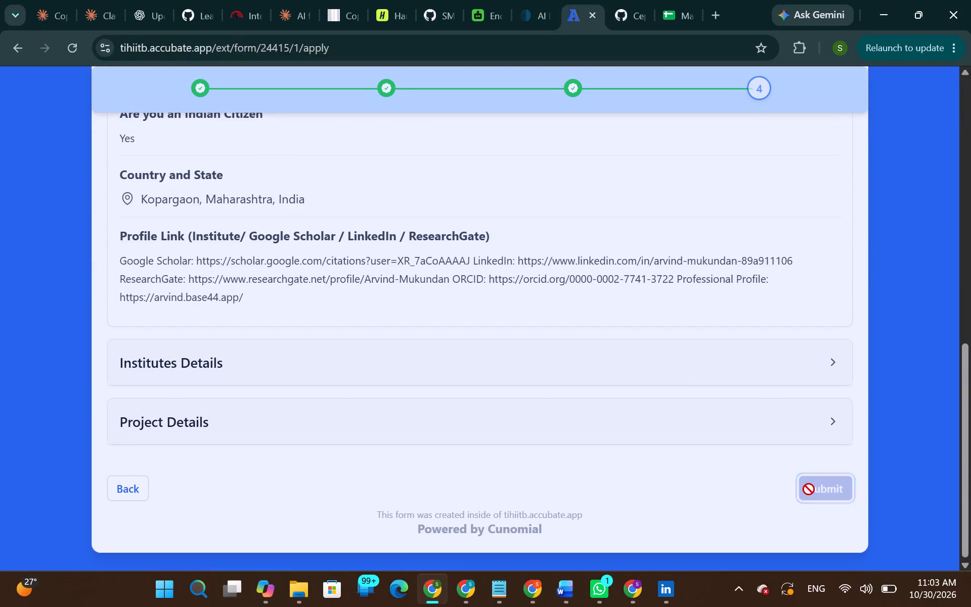
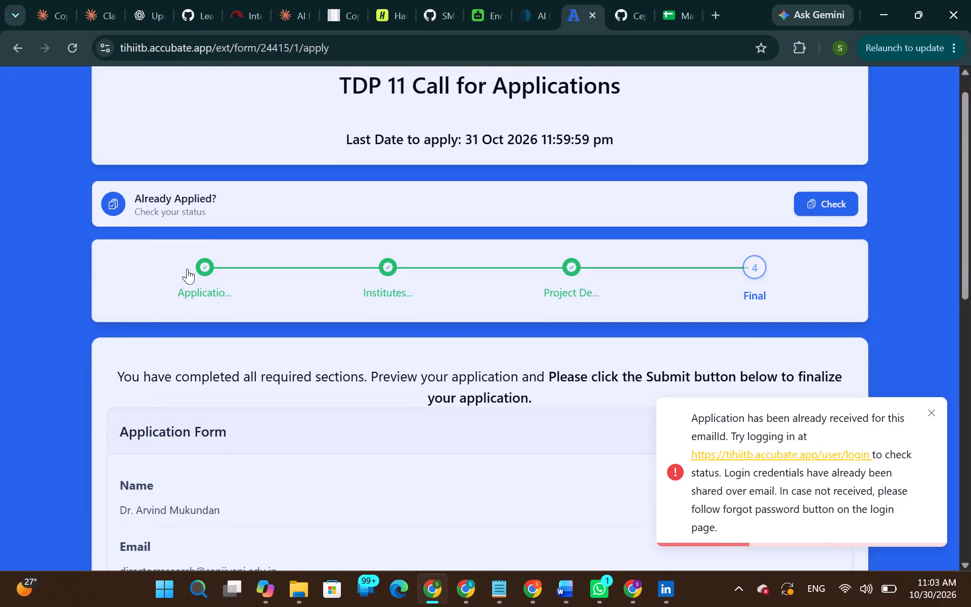
Dismiss the submission notice and return from the final preview to the end of the Project Details section.
left_click(191, 267)
scroll(238, 289, "down", 9)
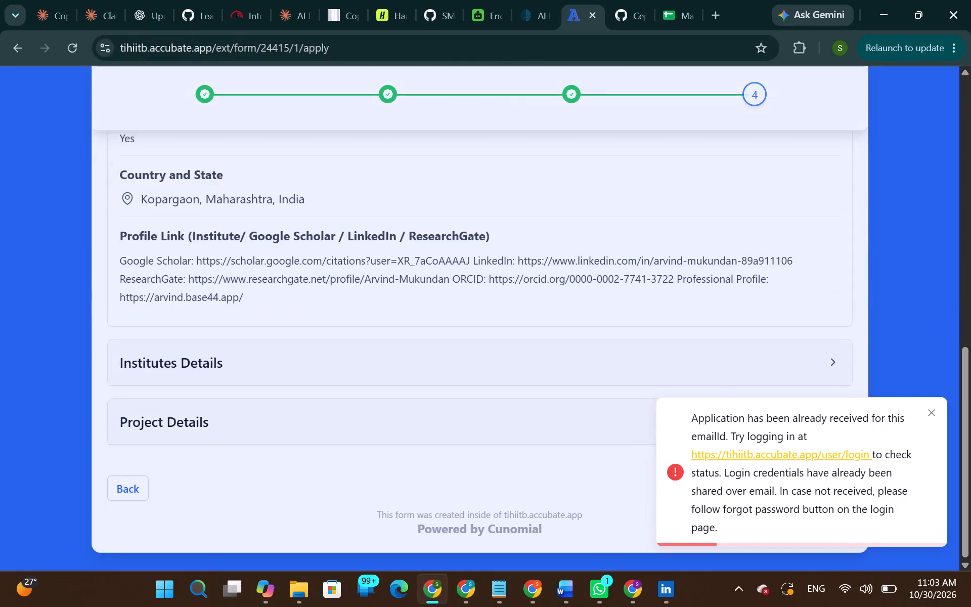
left_click(933, 409)
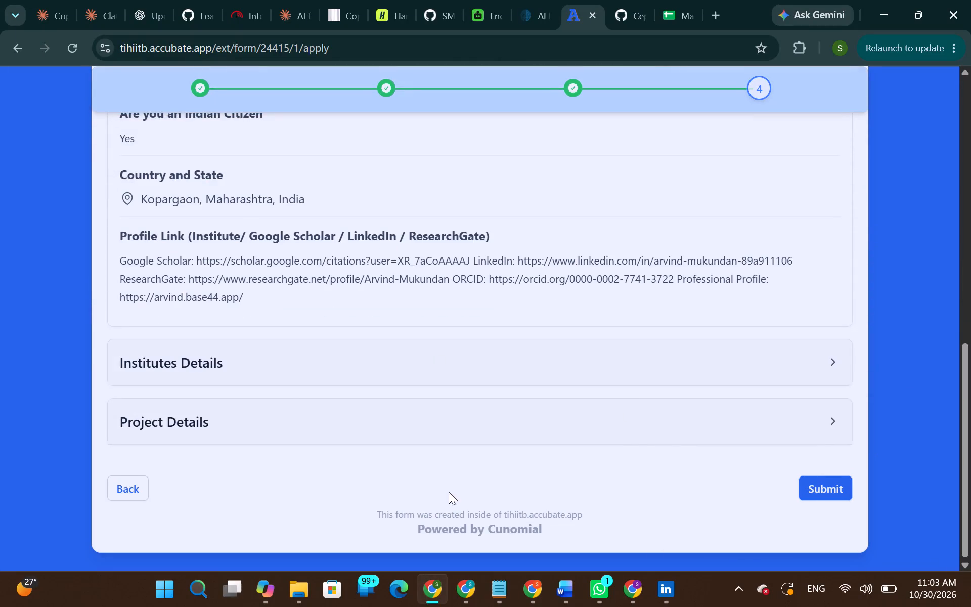
left_click(120, 483)
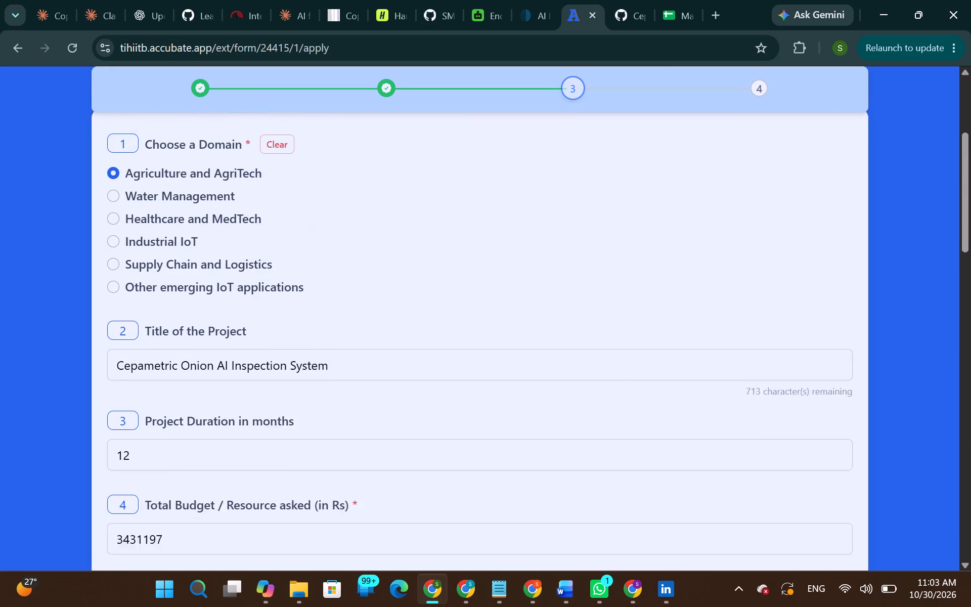
scroll(228, 424, "down", 10)
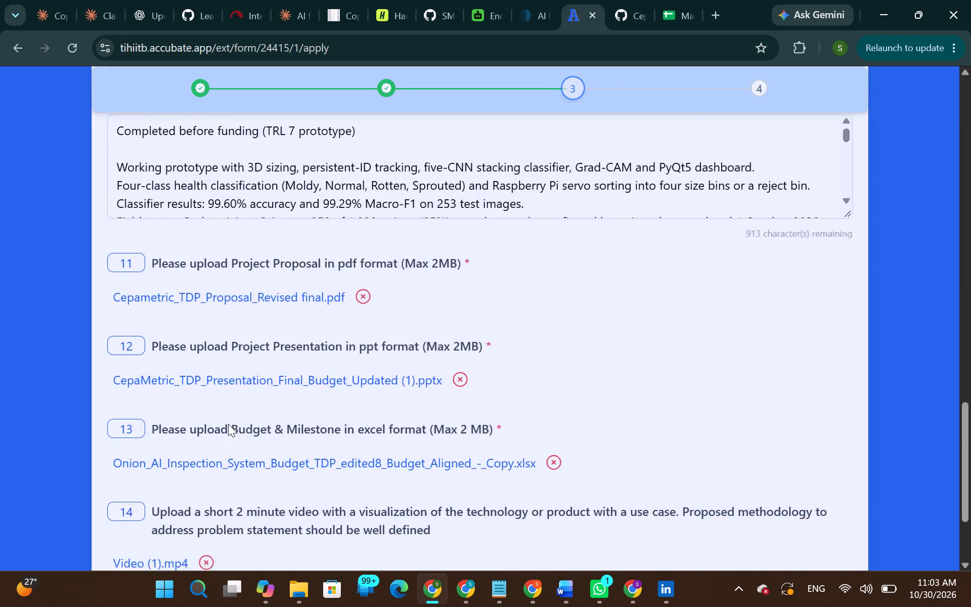
scroll(228, 424, "down", 10)
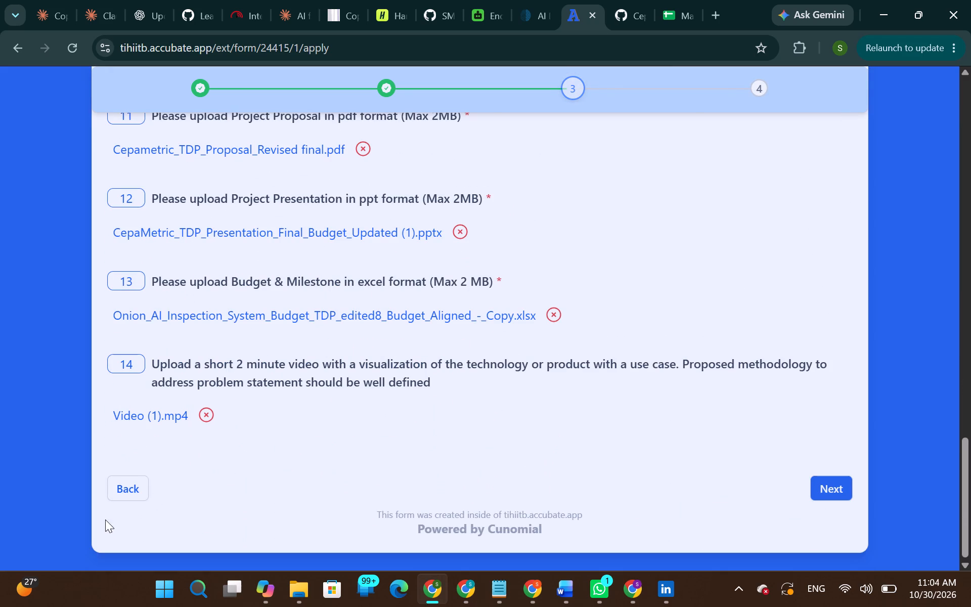
Return through the institute section to the applicant details and replace the applicant's email with the copied address.
left_click(129, 480)
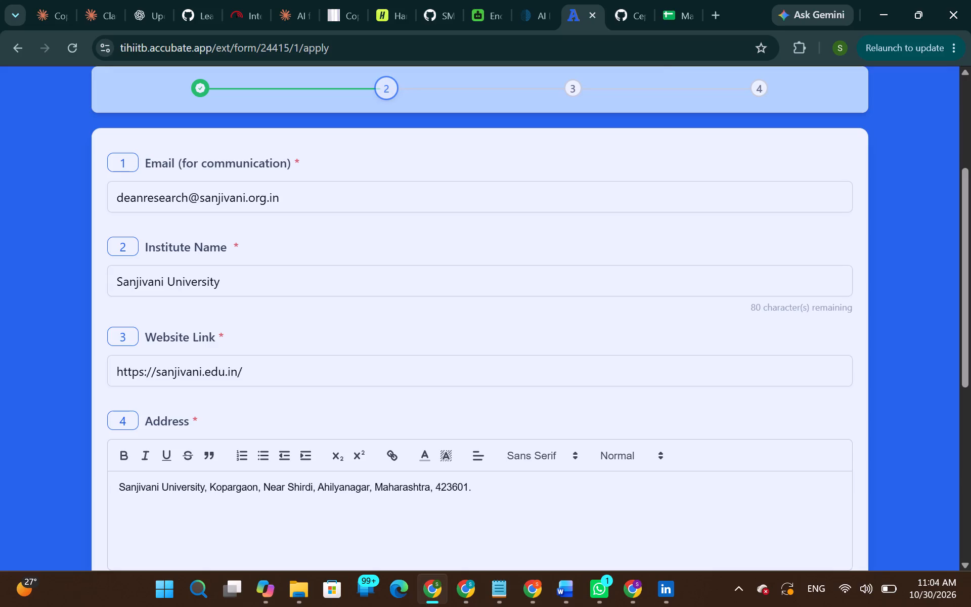
scroll(129, 480, "down", 5)
left_click(129, 480)
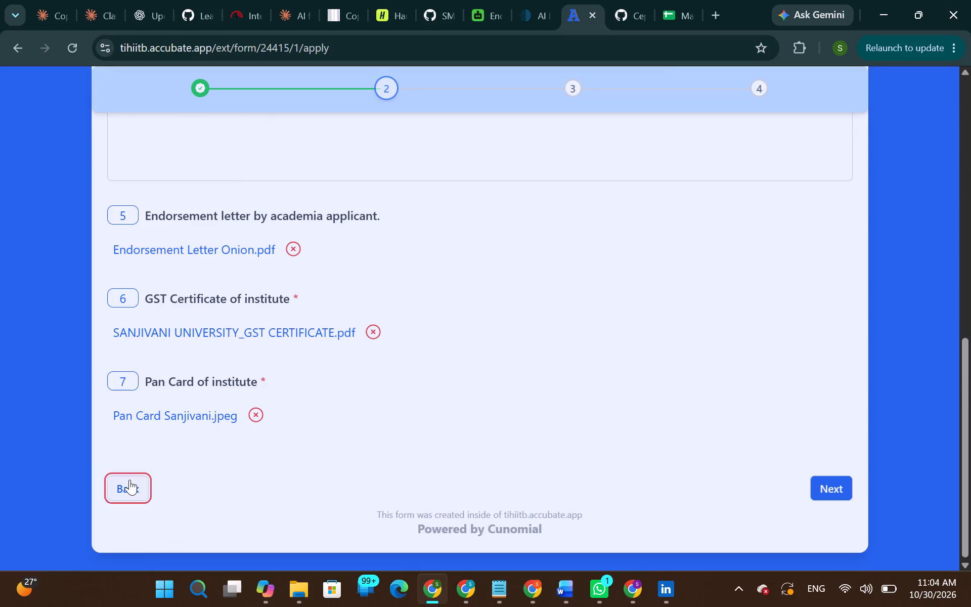
scroll(129, 480, "up", 7)
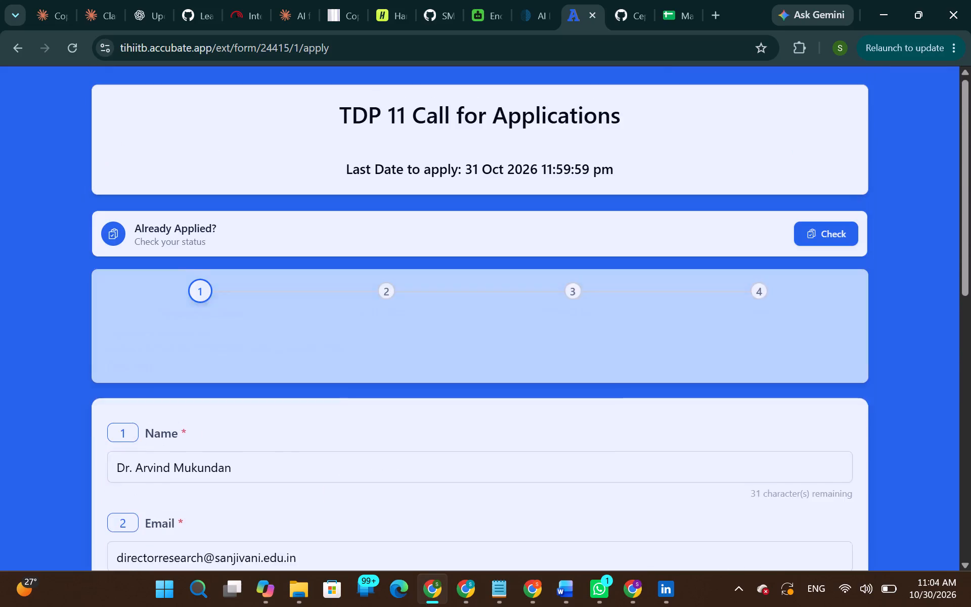
scroll(261, 529, "down", 2)
left_click_drag(316, 334, 51, 336)
key("ctrl+v")
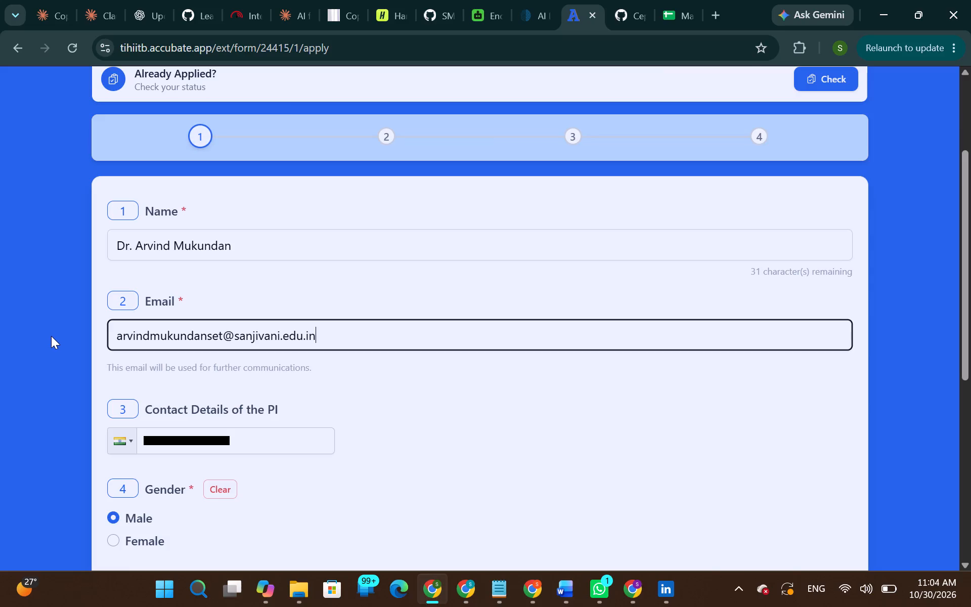
Advance through the institute and project sections to the final preview and check the applicant details there.
scroll(51, 336, "down", 9)
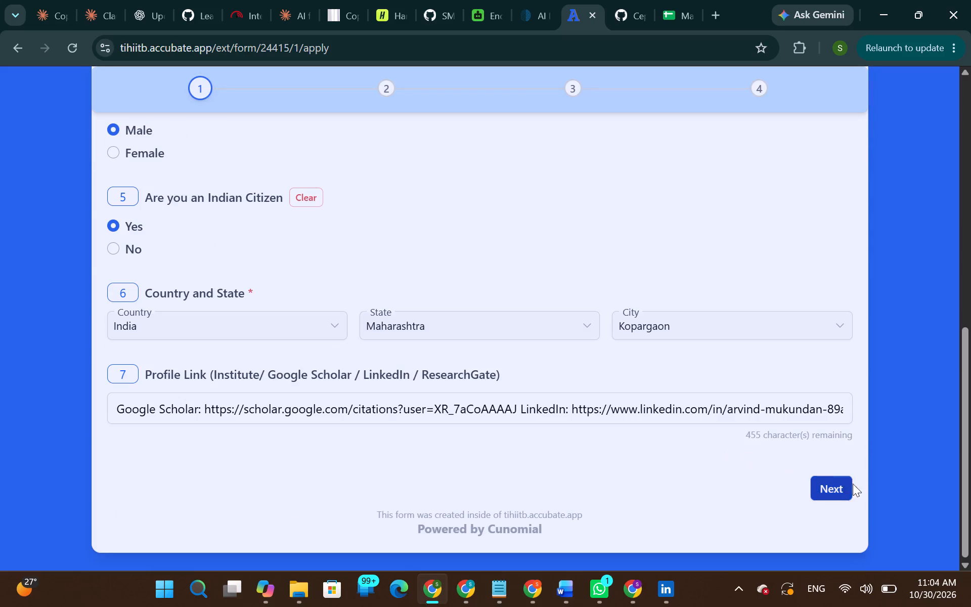
left_click(847, 492)
scroll(818, 422, "down", 7)
left_click(843, 491)
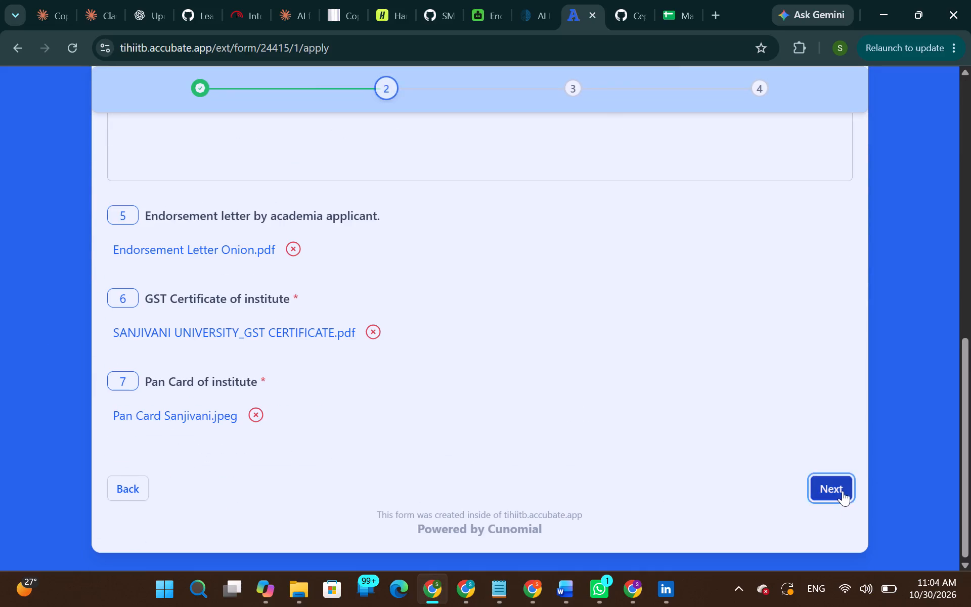
scroll(843, 491, "down", 13)
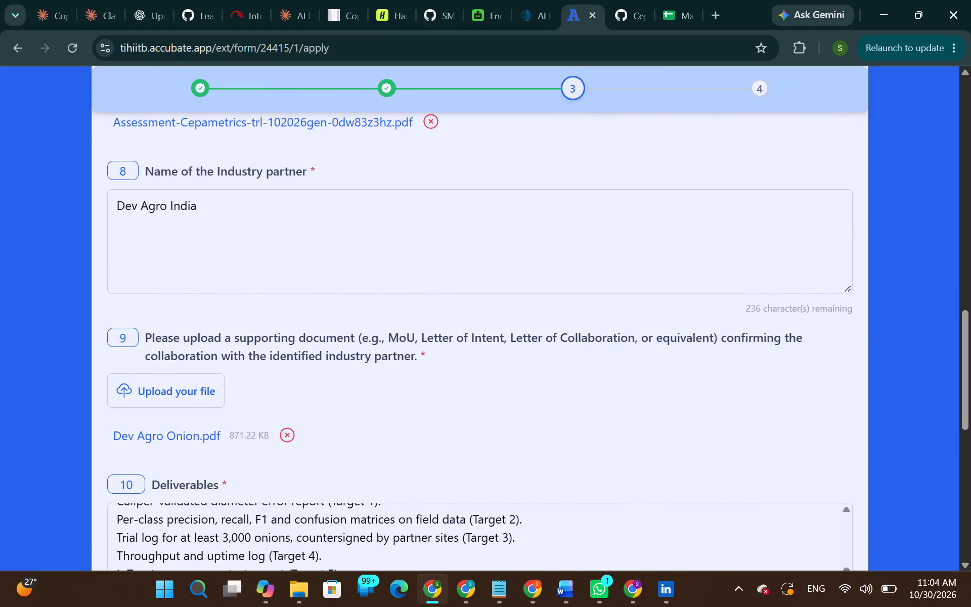
scroll(835, 524, "down", 4)
left_click(826, 485)
scroll(826, 485, "down", 6)
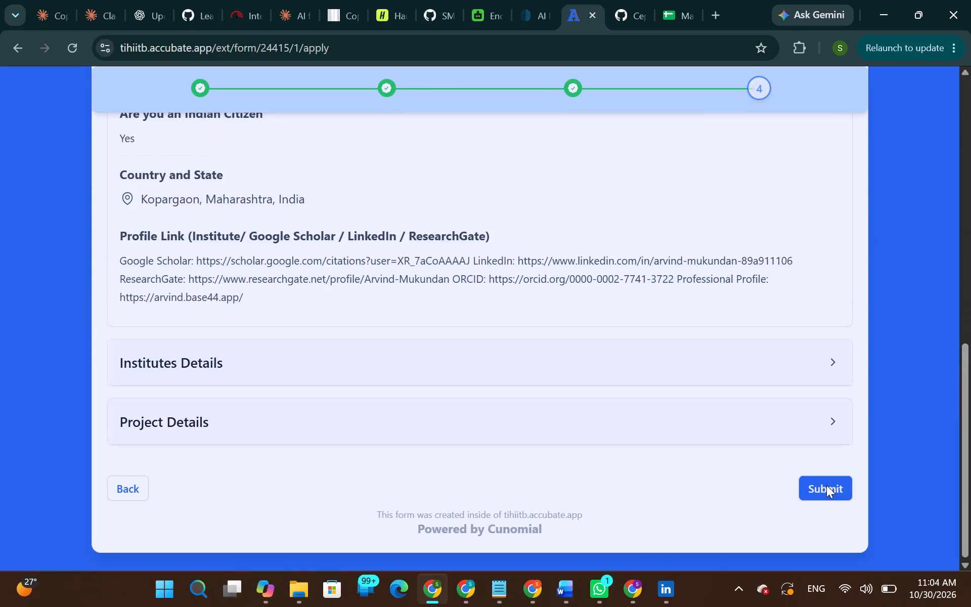
scroll(826, 485, "down", 2)
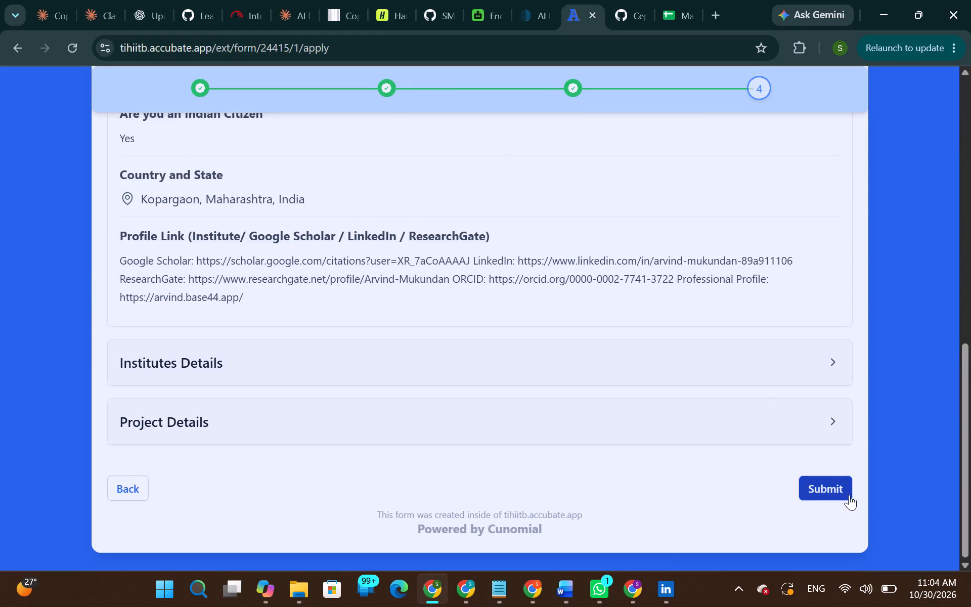
scroll(685, 295, "left", 1)
Review the applicant details in the final preview, then expand Project Details and check its entries, deliverables and uploaded files.
scroll(725, 346, "up", 4)
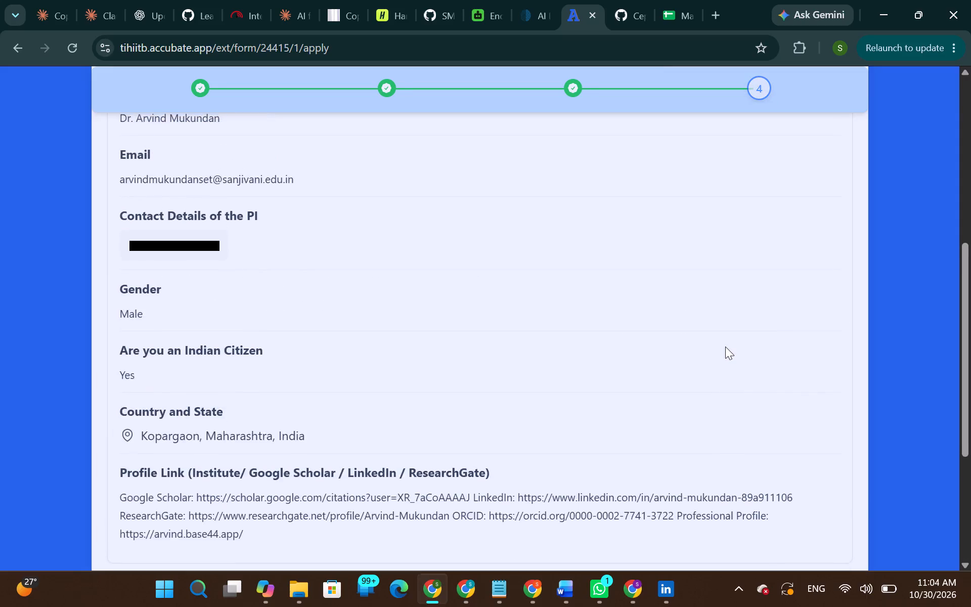
scroll(725, 346, "up", 1)
scroll(725, 346, "down", 3)
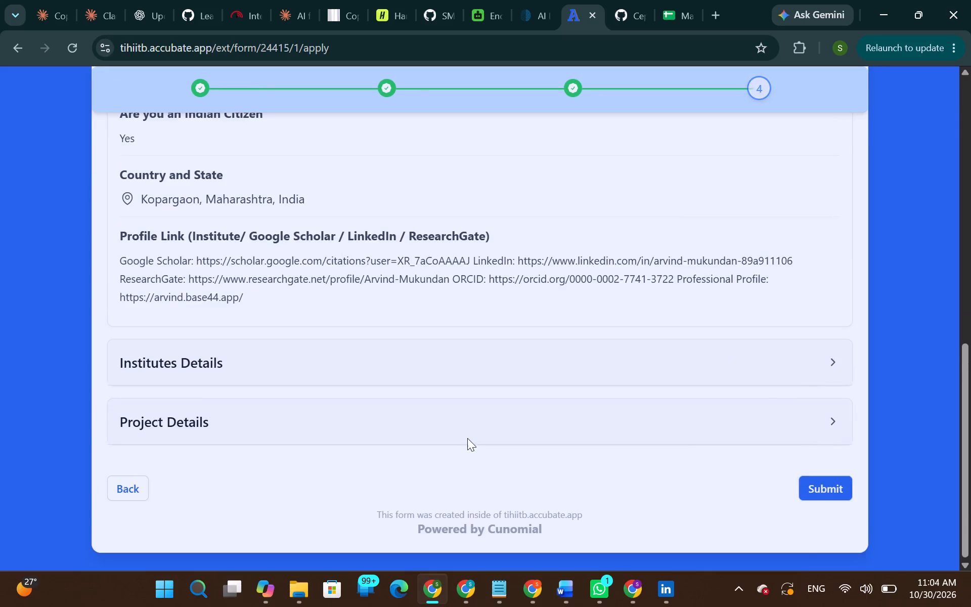
left_click(493, 427)
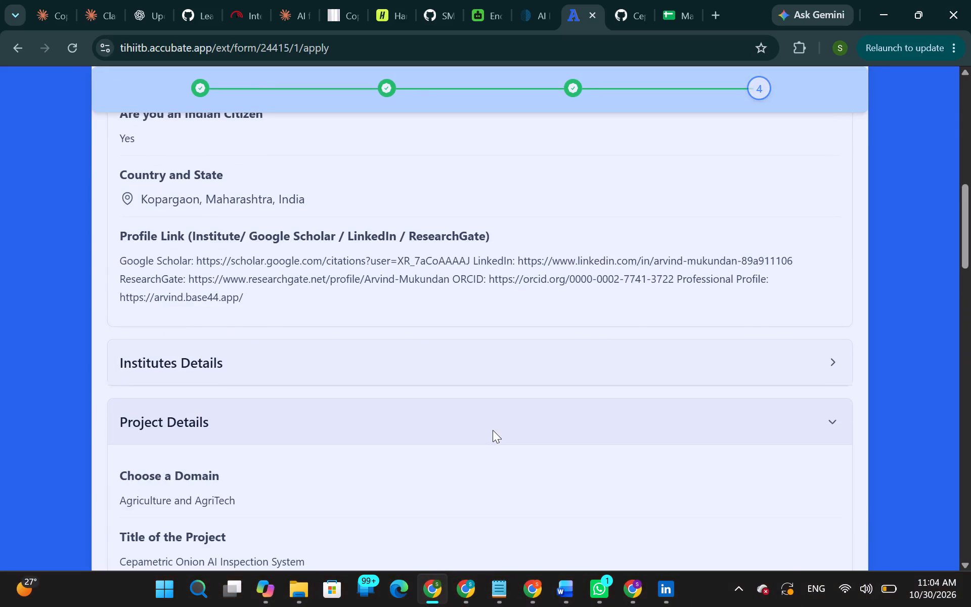
scroll(493, 430, "down", 3)
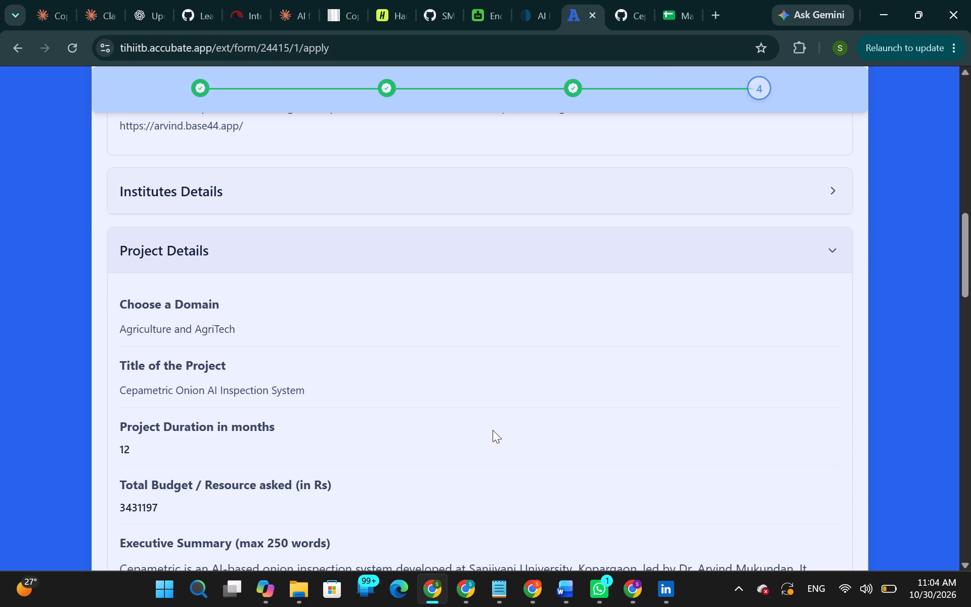
scroll(493, 430, "down", 1)
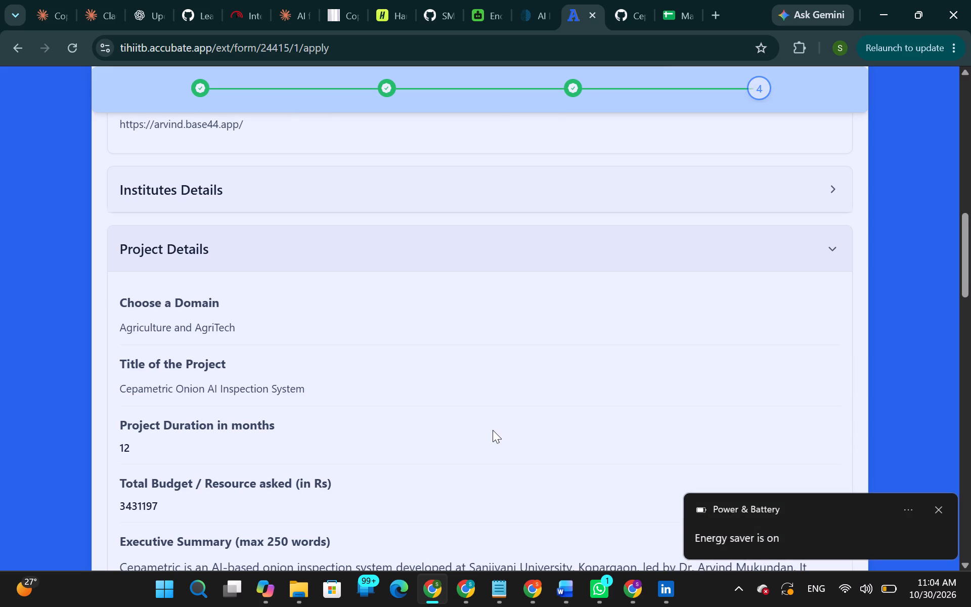
scroll(493, 430, "down", 2)
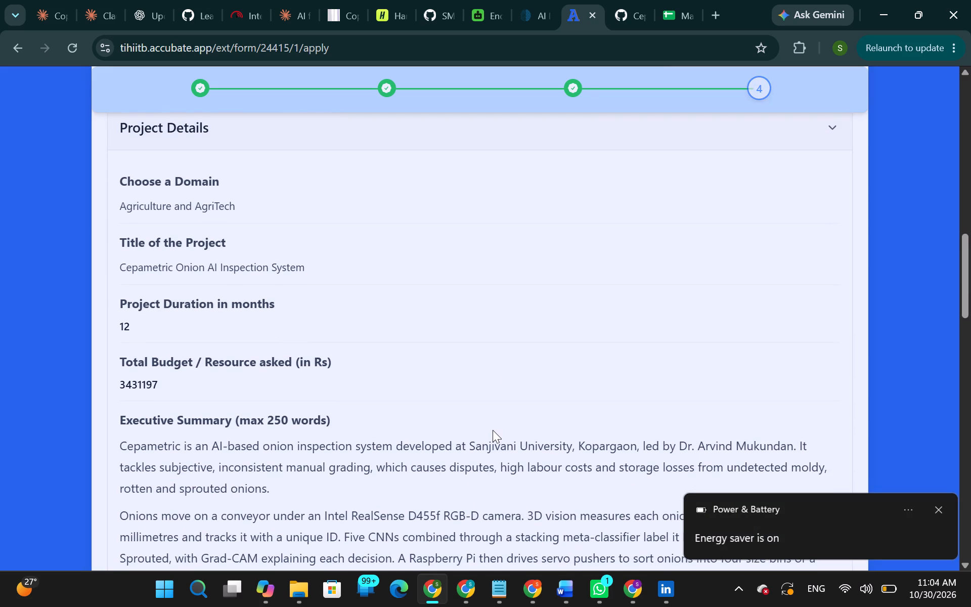
scroll(493, 430, "down", 5)
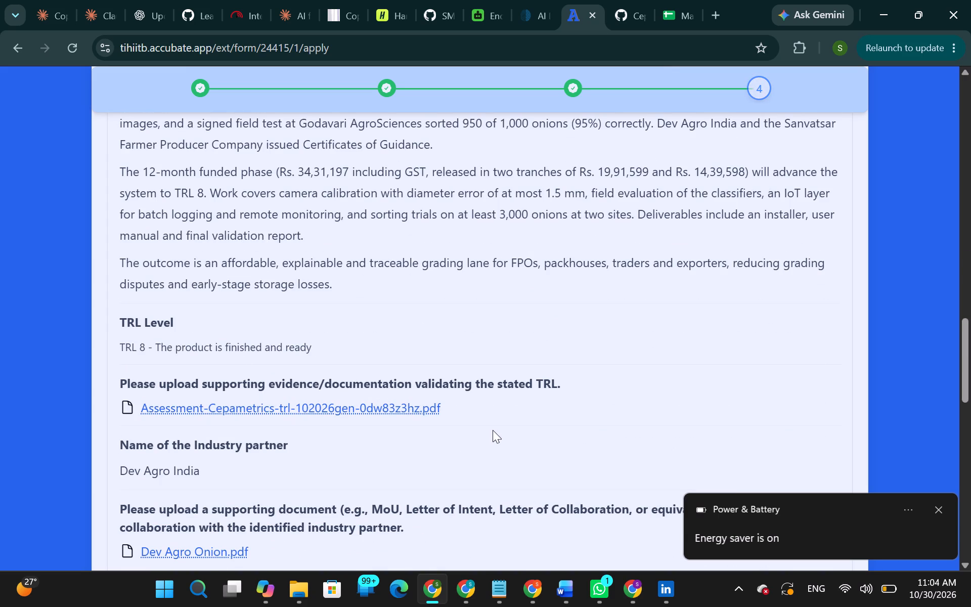
left_click(936, 508)
scroll(735, 404, "down", 7)
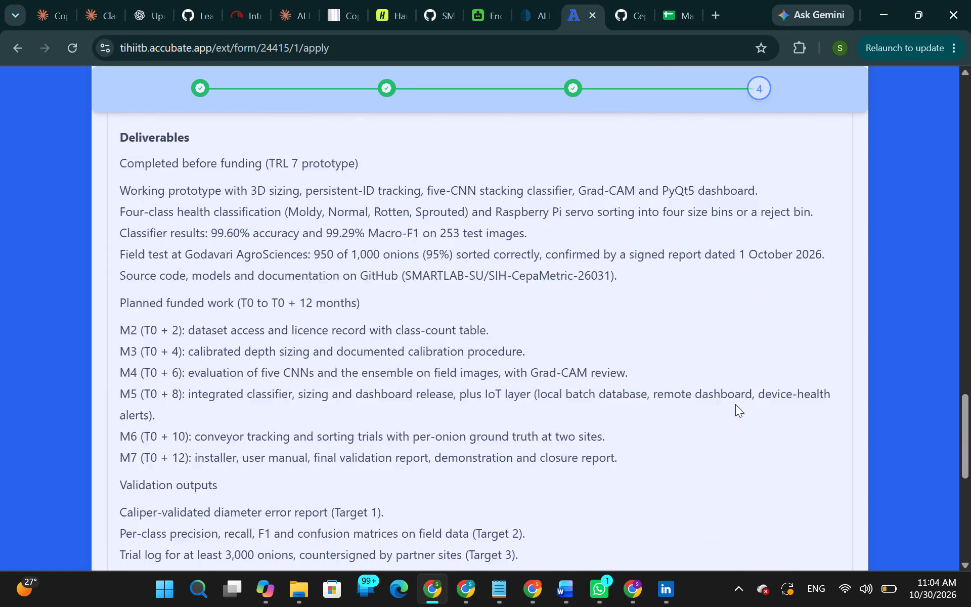
scroll(735, 404, "down", 8)
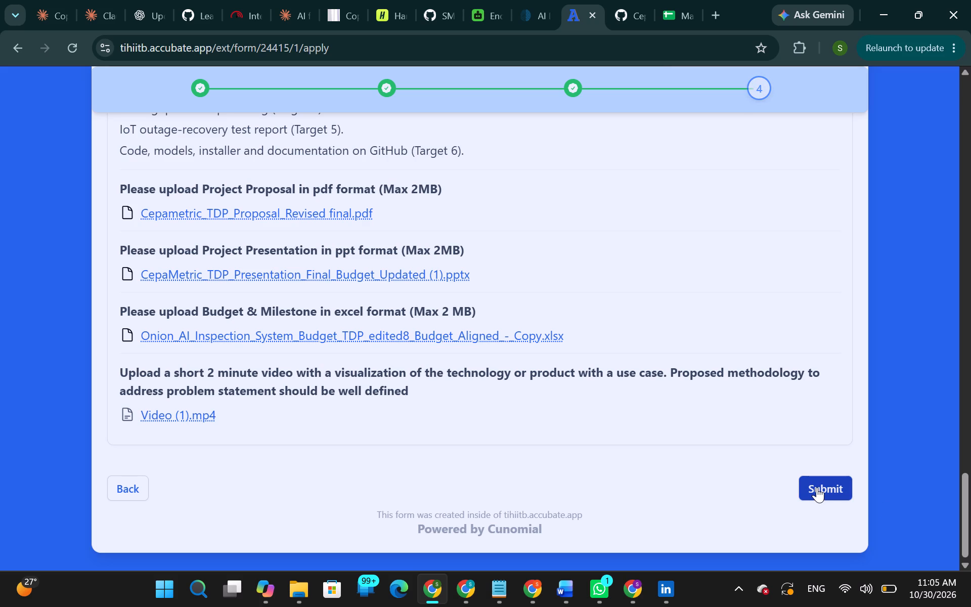
scroll(721, 374, "up", 1)
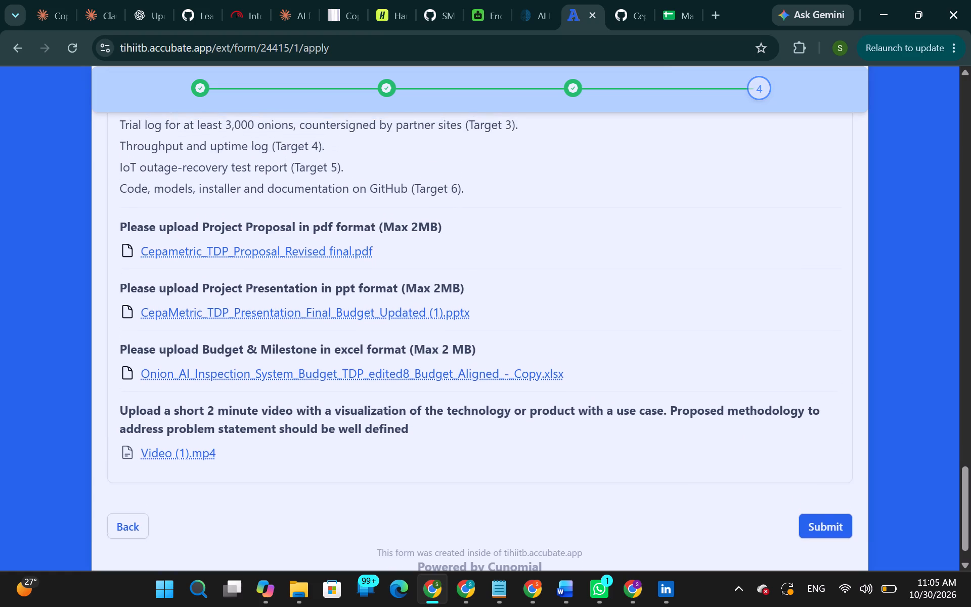
scroll(721, 374, "up", 2)
scroll(721, 374, "down", 1)
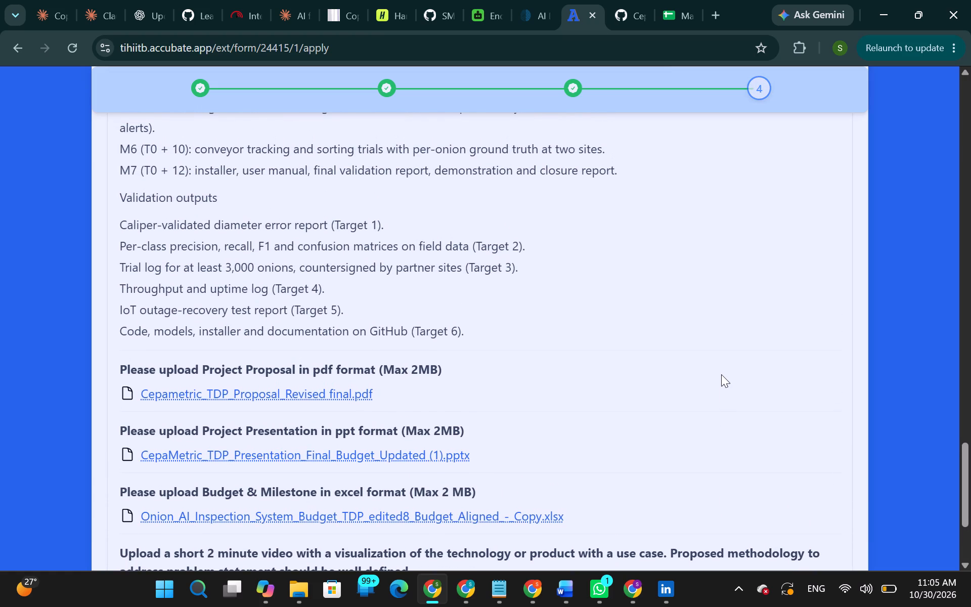
scroll(721, 374, "down", 1)
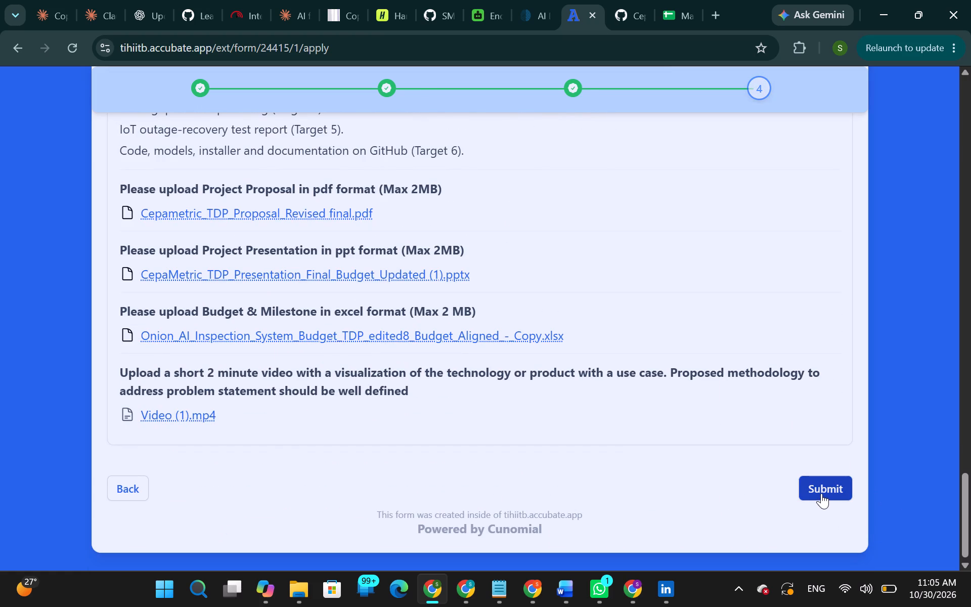
Submit the reviewed TDP 11 application.
left_click(816, 493)
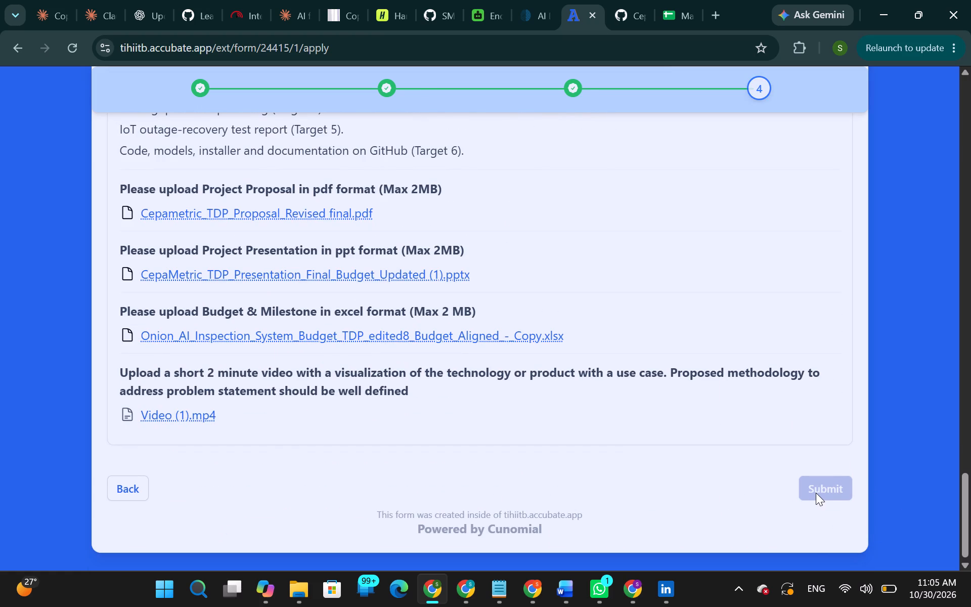
Download the submitted application's response as a PDF.
left_click(490, 203)
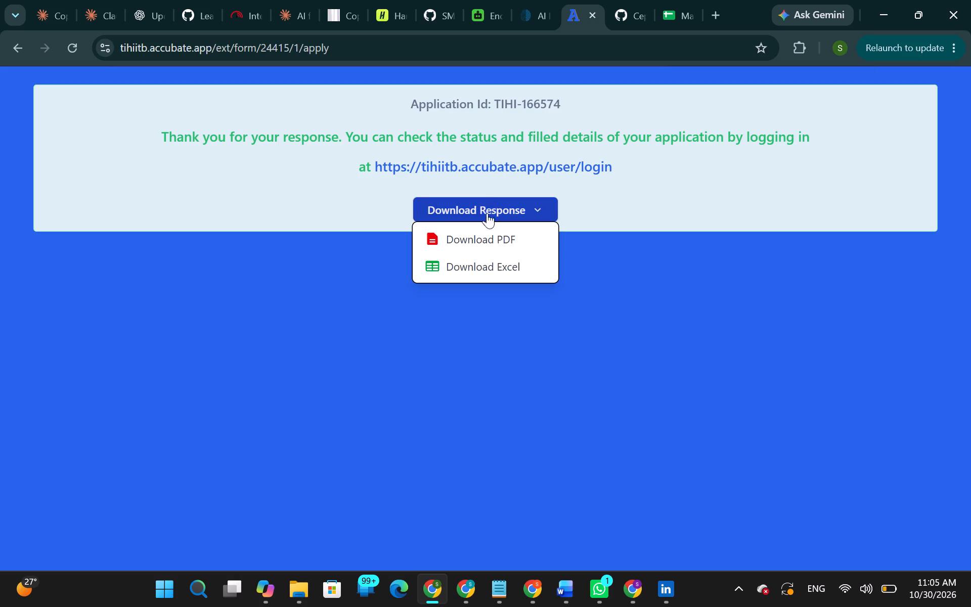
left_click(471, 237)
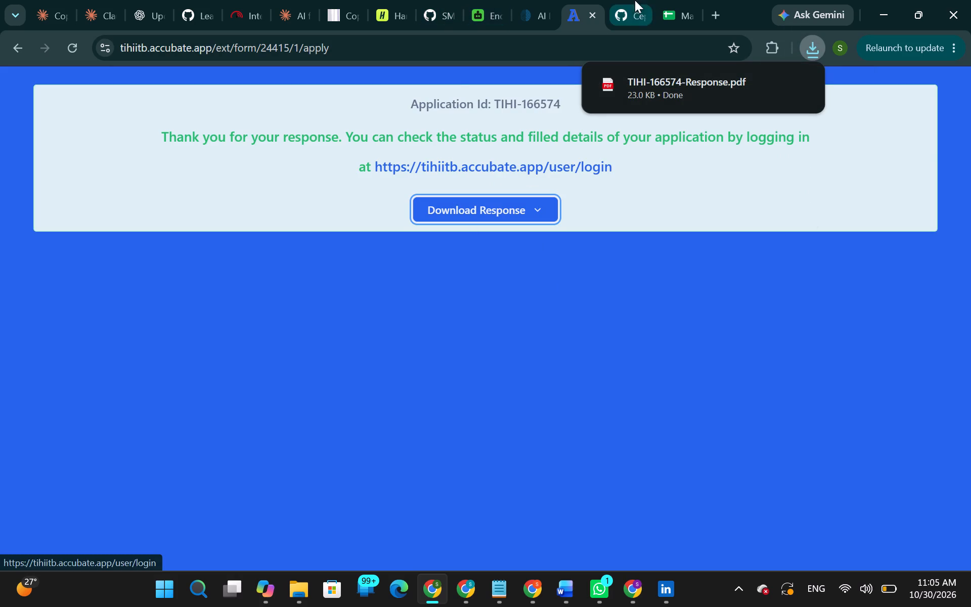
Switch to the Applications sheet in the Master Sheet spreadsheet.
left_click(670, 0)
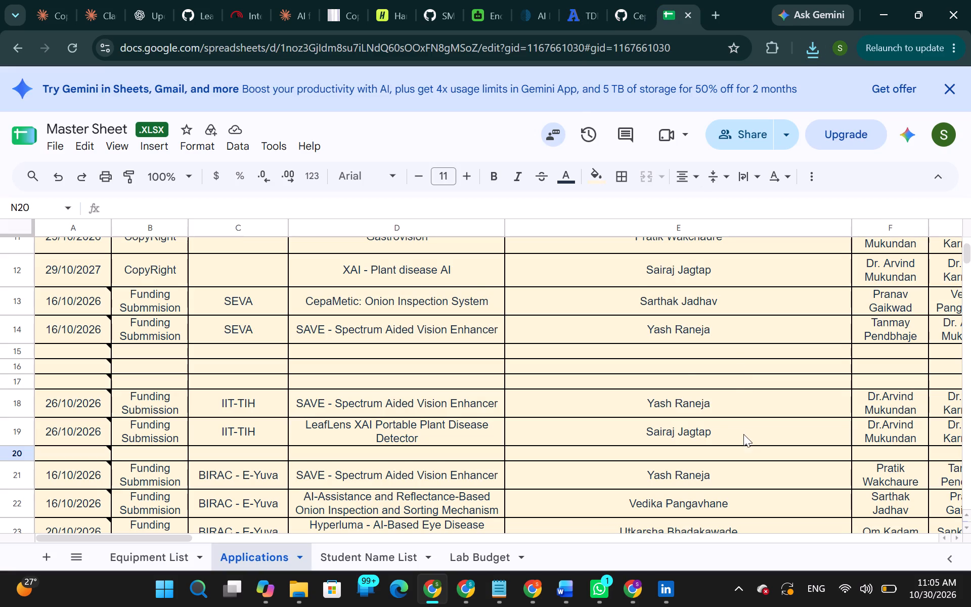
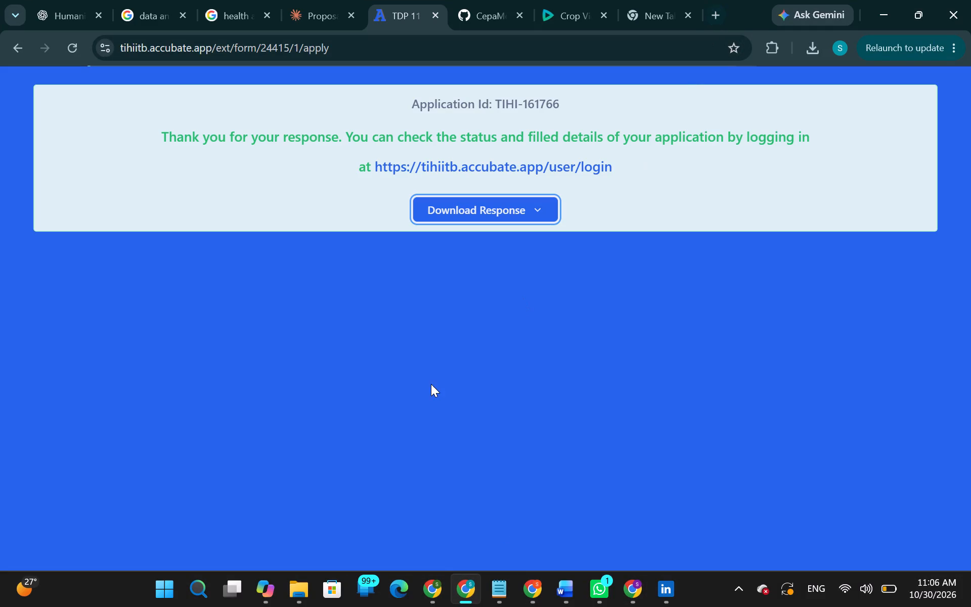
Open the copied Evidence Link folder address in a new tab beside the Master Sheet and enter its IIT-TIH subfolder.
left_click(425, 603)
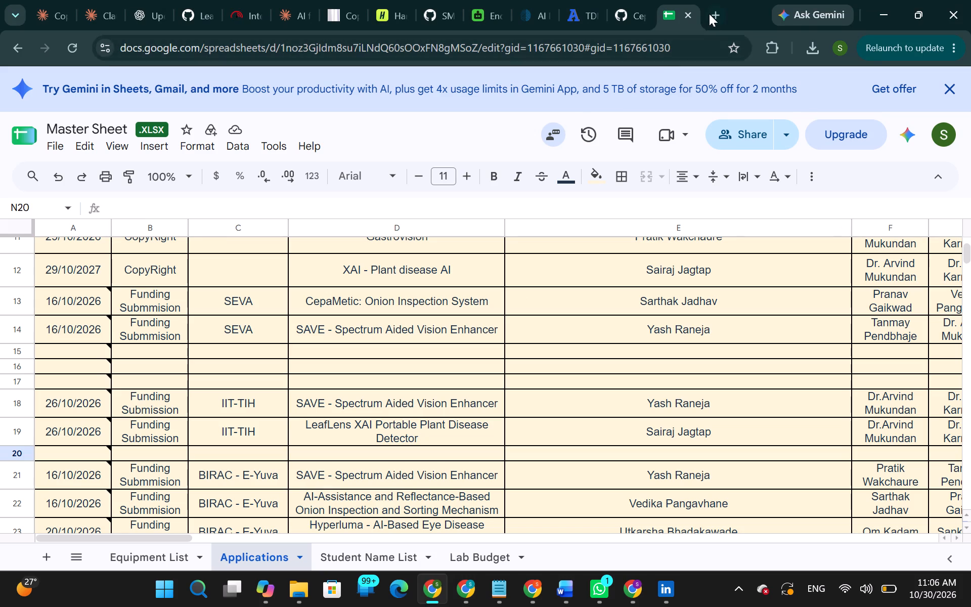
left_click(710, 13)
key("ctrl+v")
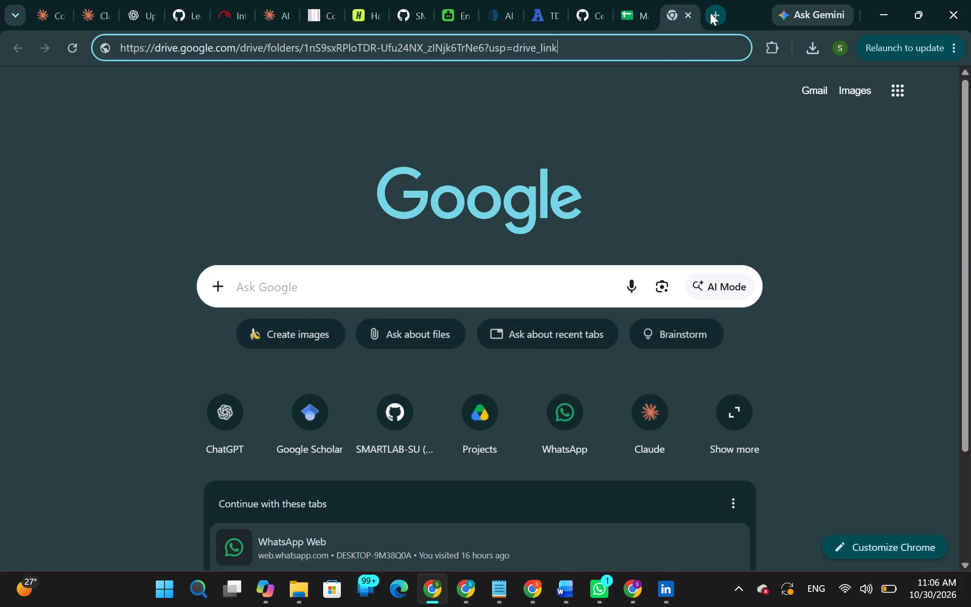
key("Return")
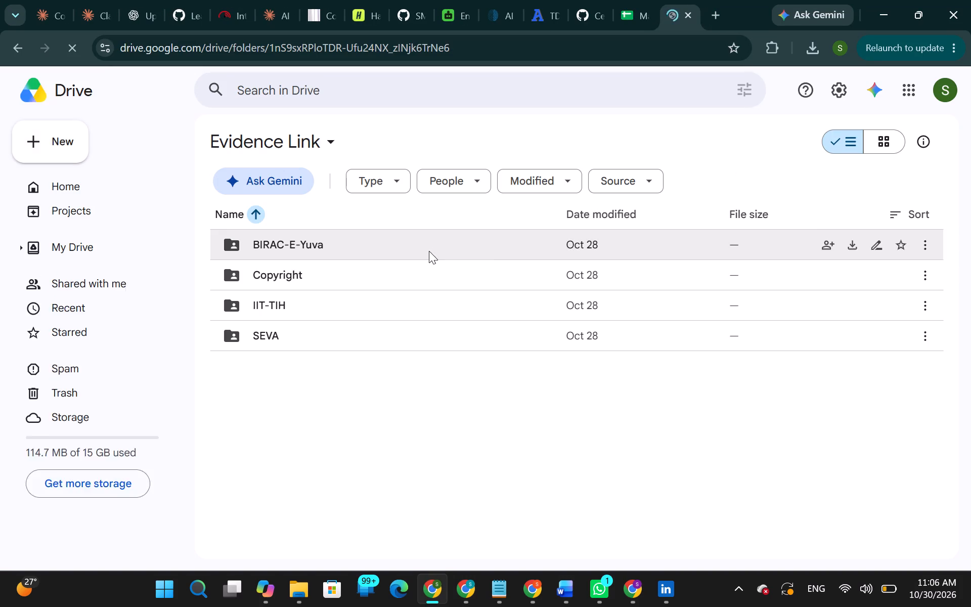
double_click(326, 314)
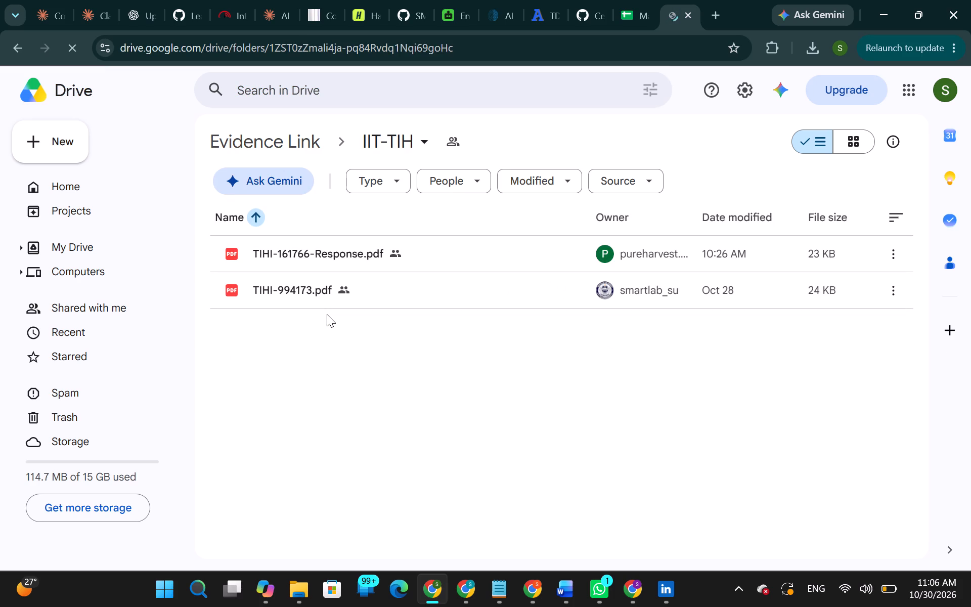
left_click(11, 44)
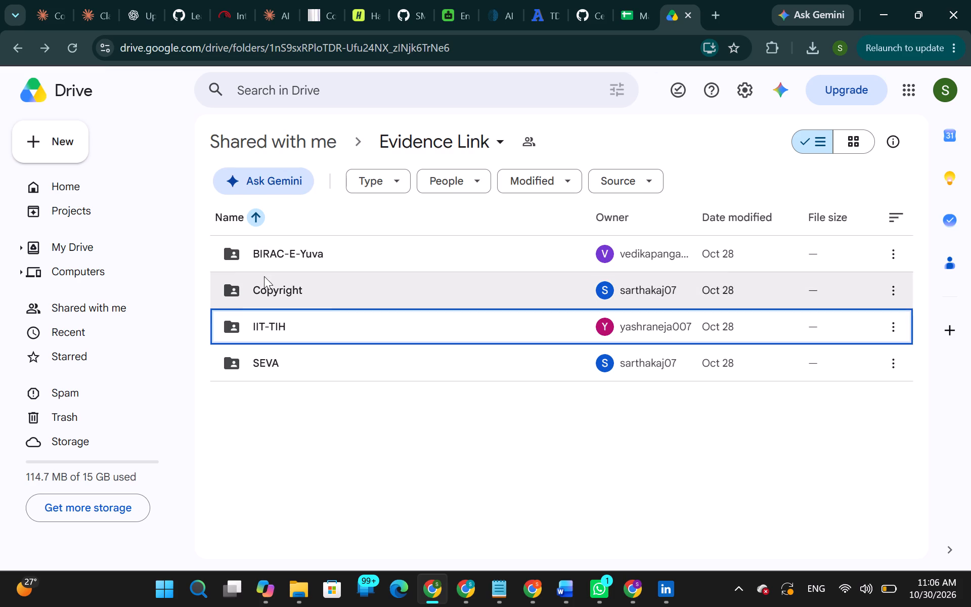
double_click(387, 328)
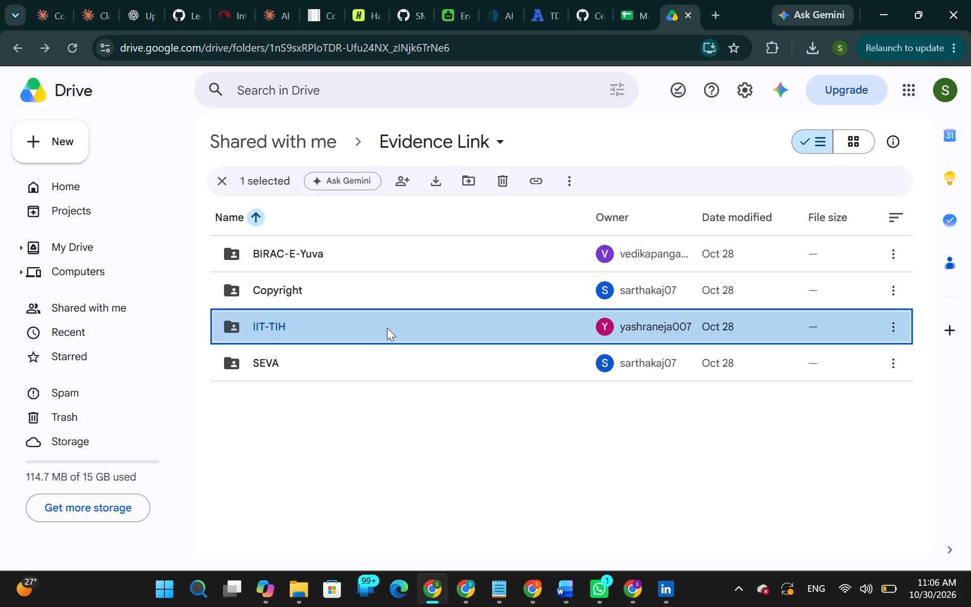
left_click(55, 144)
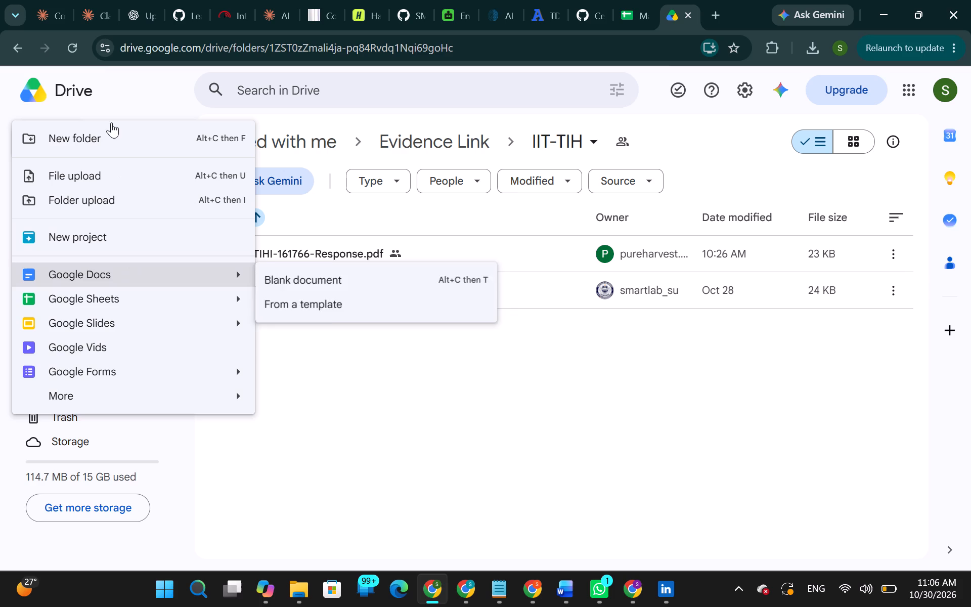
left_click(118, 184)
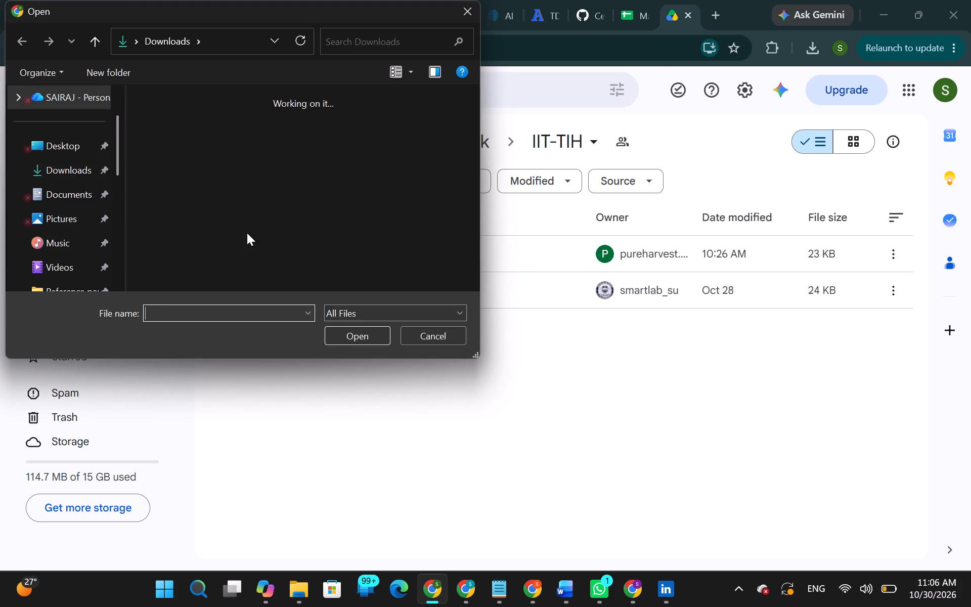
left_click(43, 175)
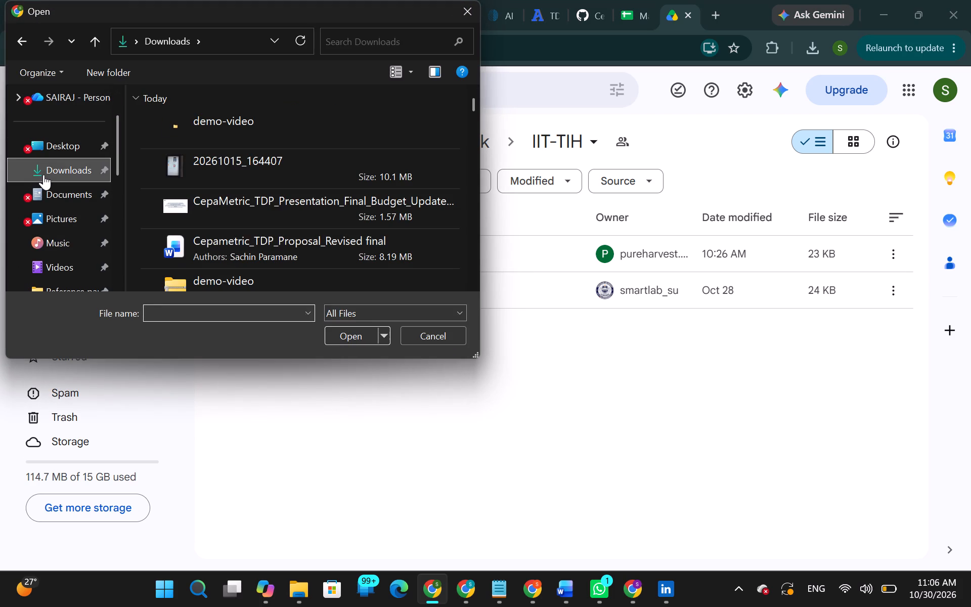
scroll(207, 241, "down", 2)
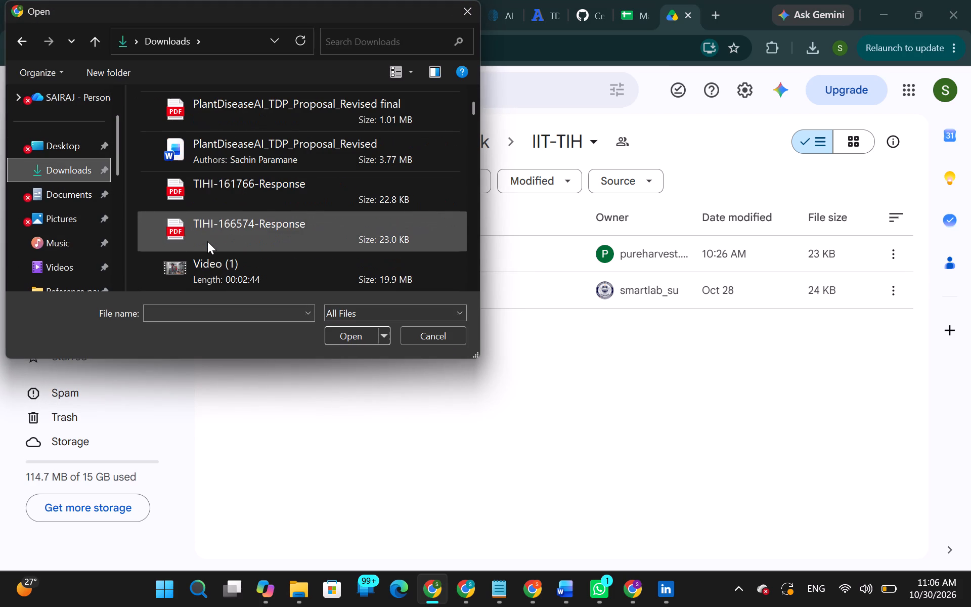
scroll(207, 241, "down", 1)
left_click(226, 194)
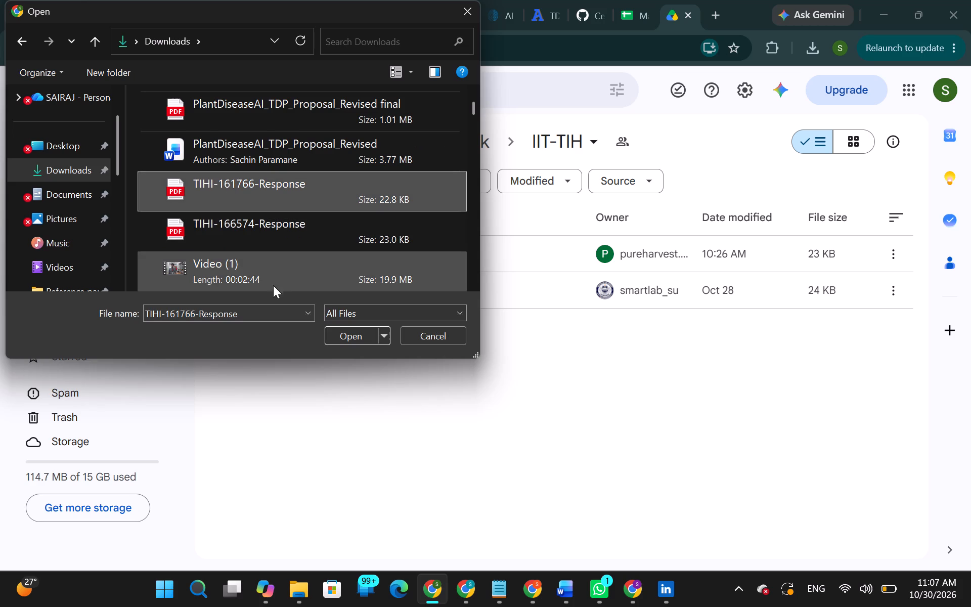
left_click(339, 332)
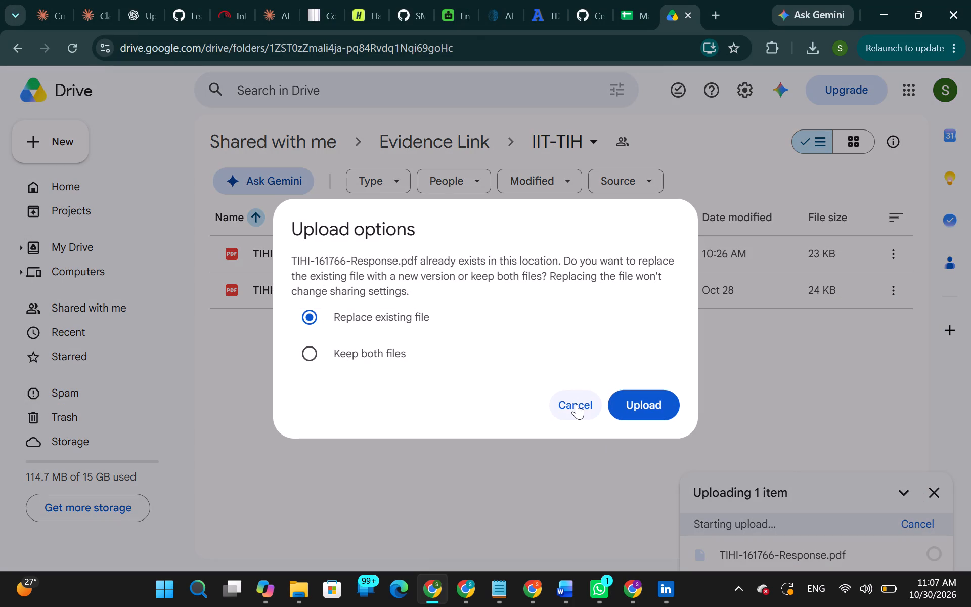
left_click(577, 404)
Upload the TIHI-166574-Response PDF from Downloads to the IIT-TIH evidence folder.
left_click(31, 136)
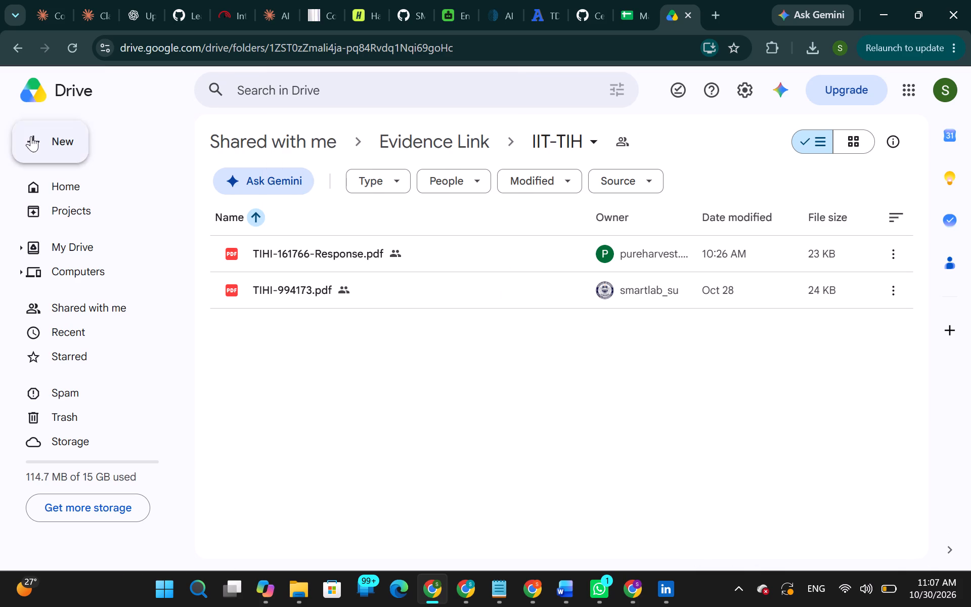
left_click(88, 171)
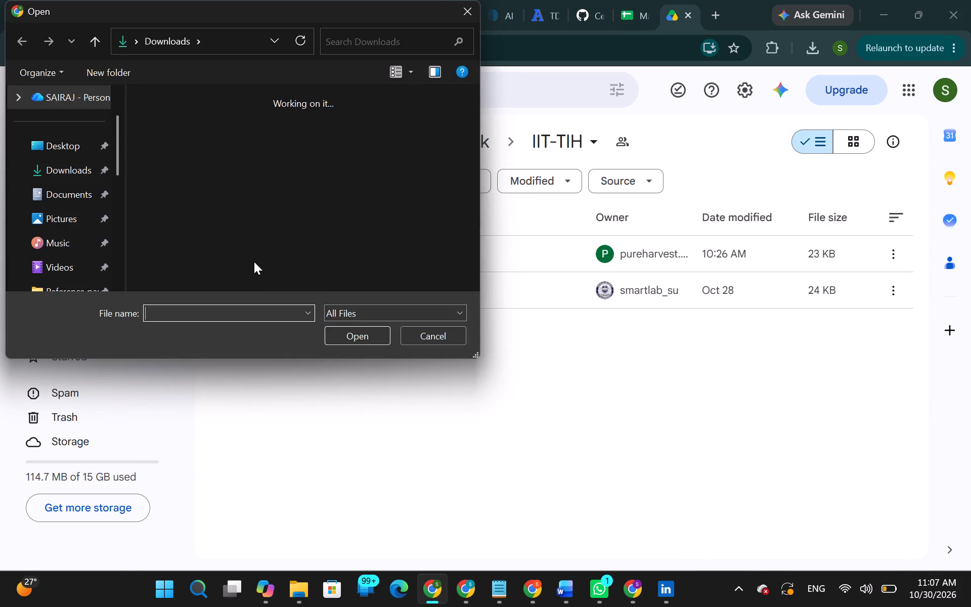
scroll(254, 262, "down", 1)
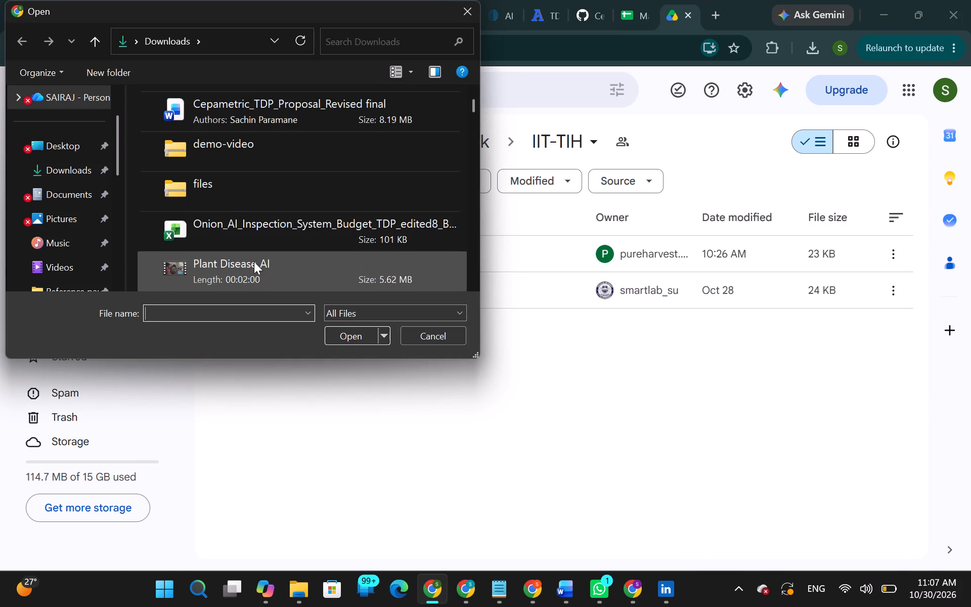
scroll(254, 262, "down", 2)
scroll(254, 262, "up", 1)
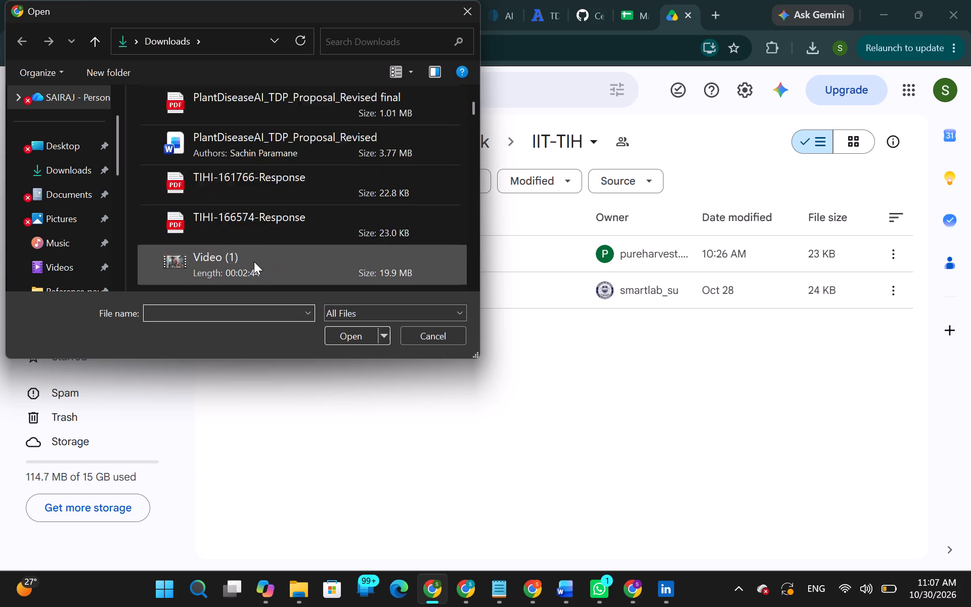
scroll(254, 262, "up", 1)
scroll(254, 262, "down", 1)
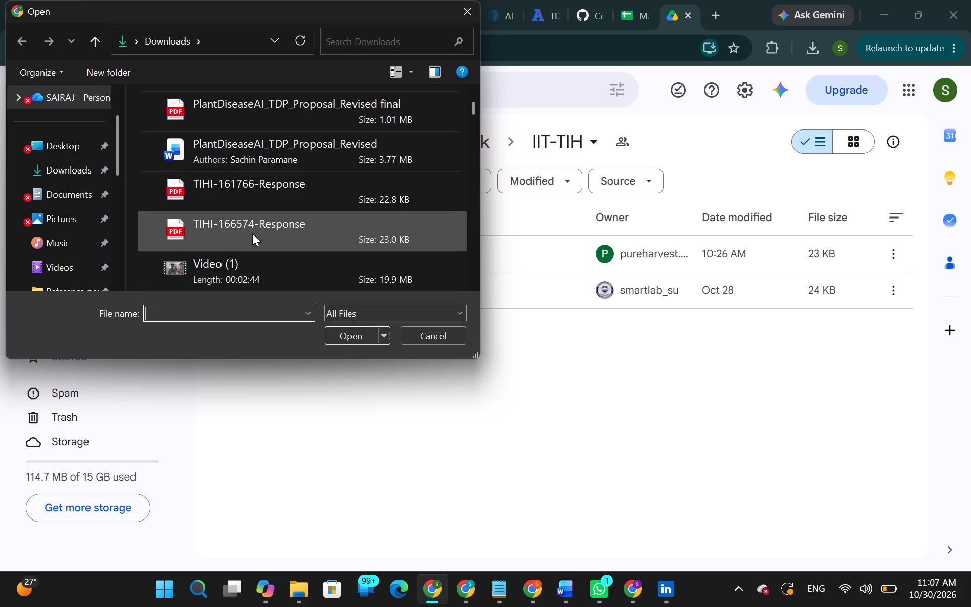
left_click(252, 233)
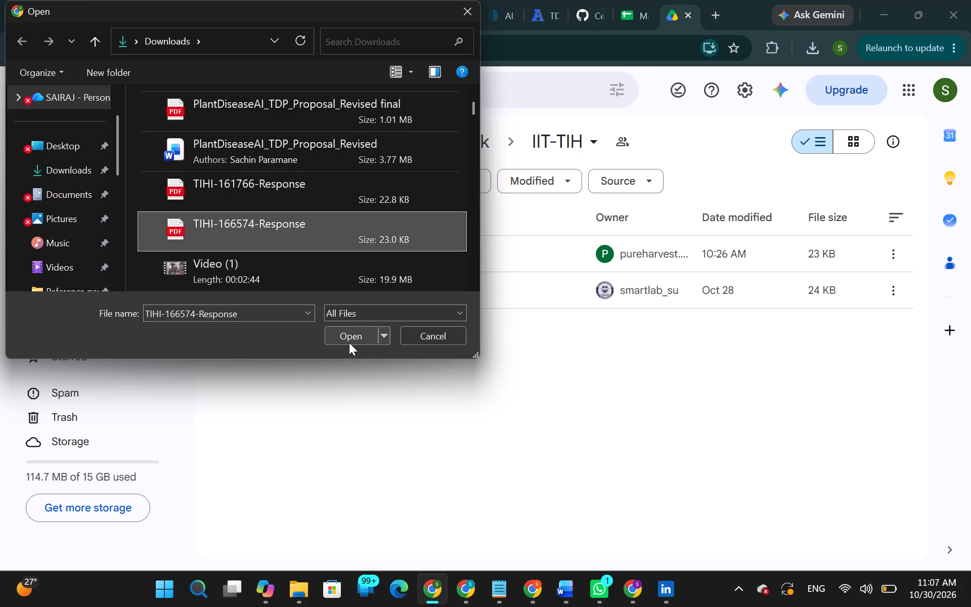
left_click(349, 342)
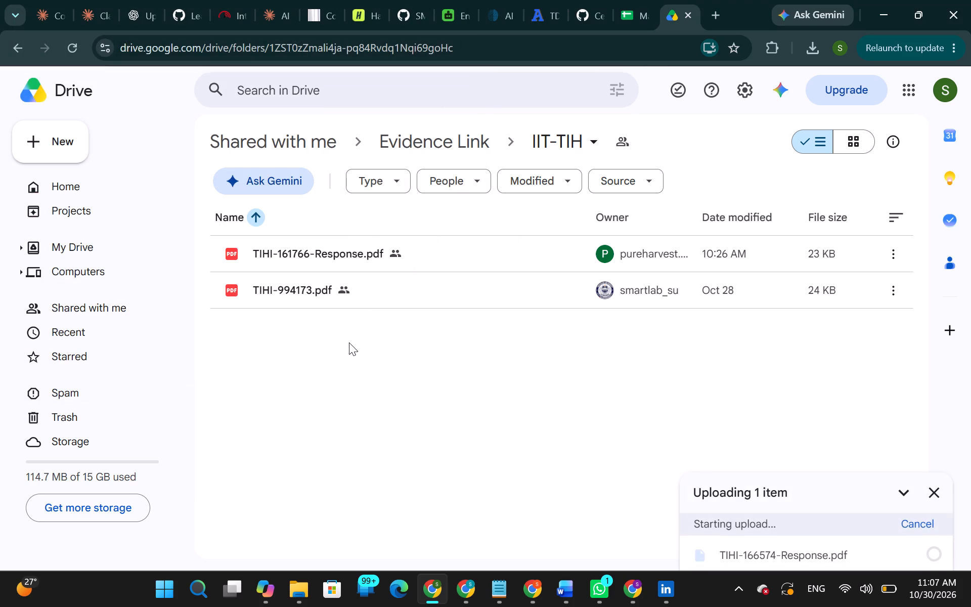
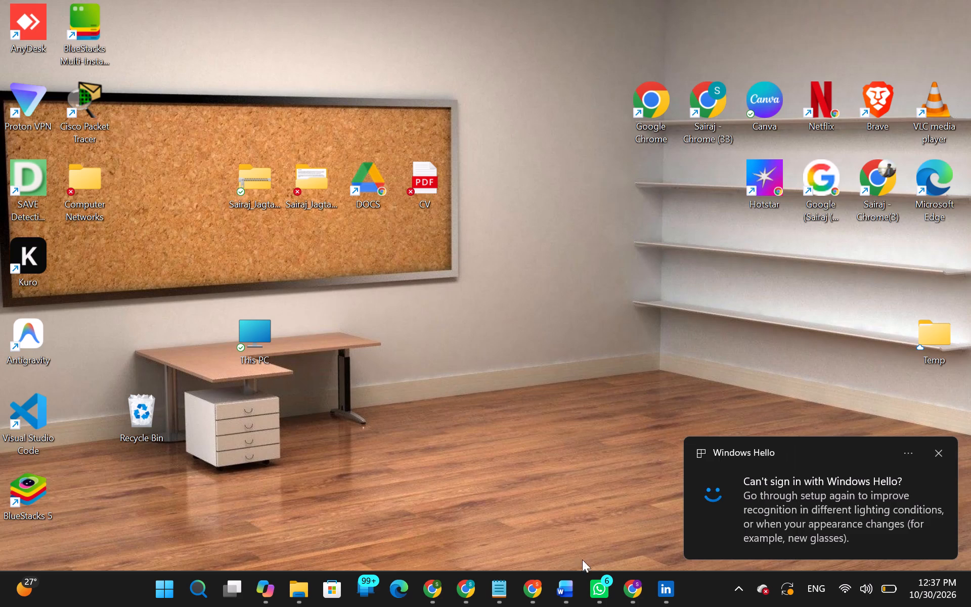
Switch to the Doc1 document in Word and save its current contents.
left_click(572, 582)
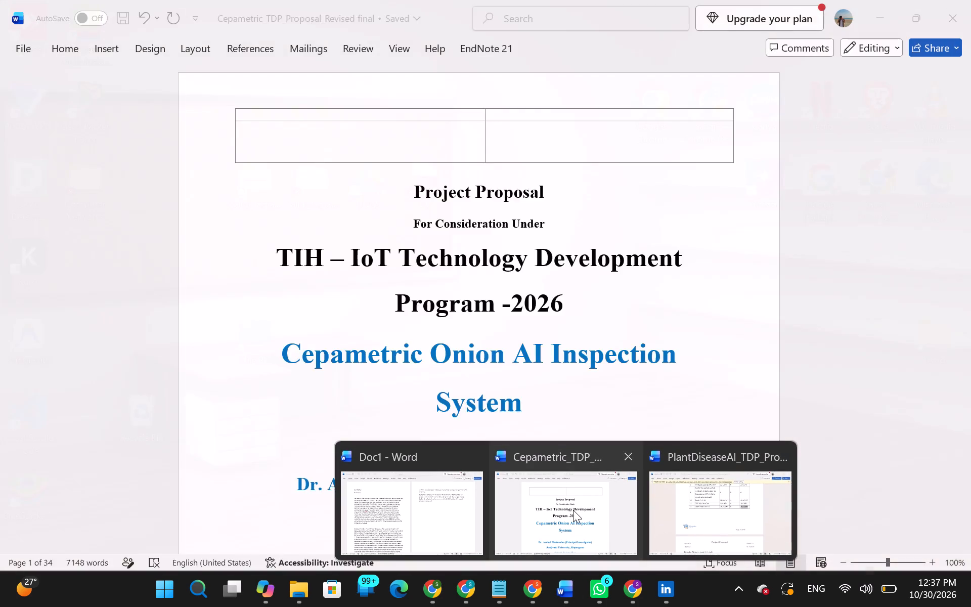
left_click(456, 506)
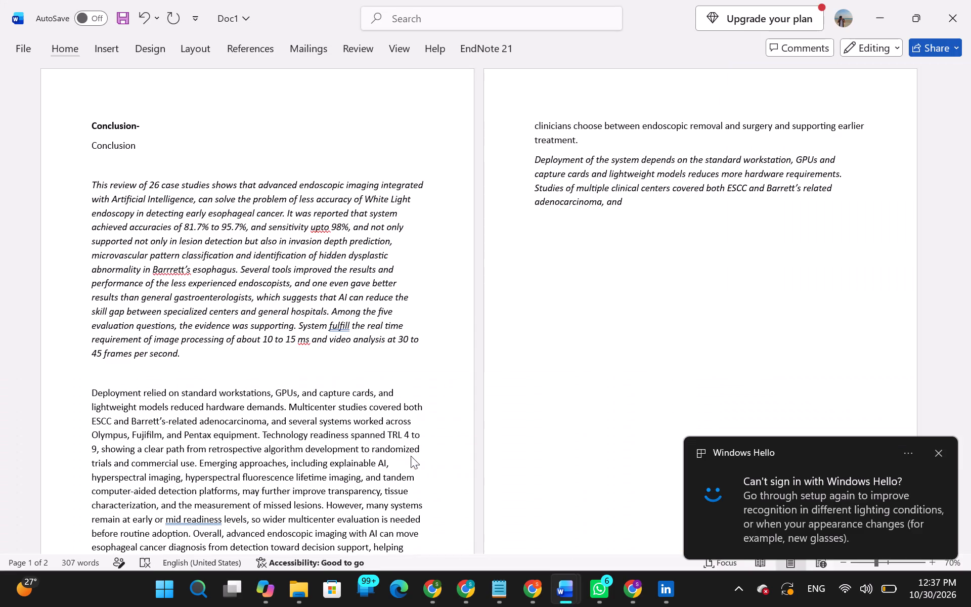
scroll(422, 482, "down", 2)
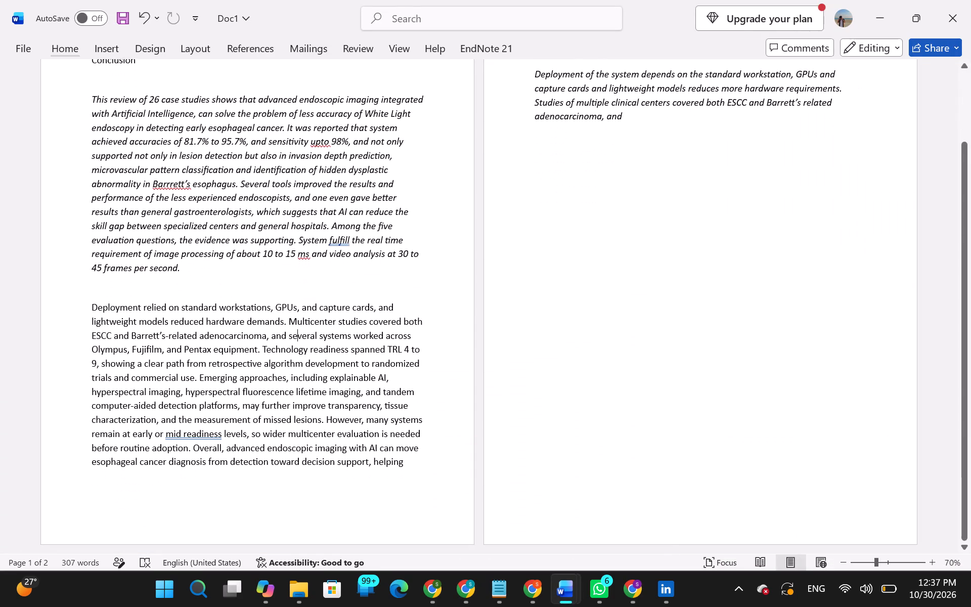
key("ctrl+s")
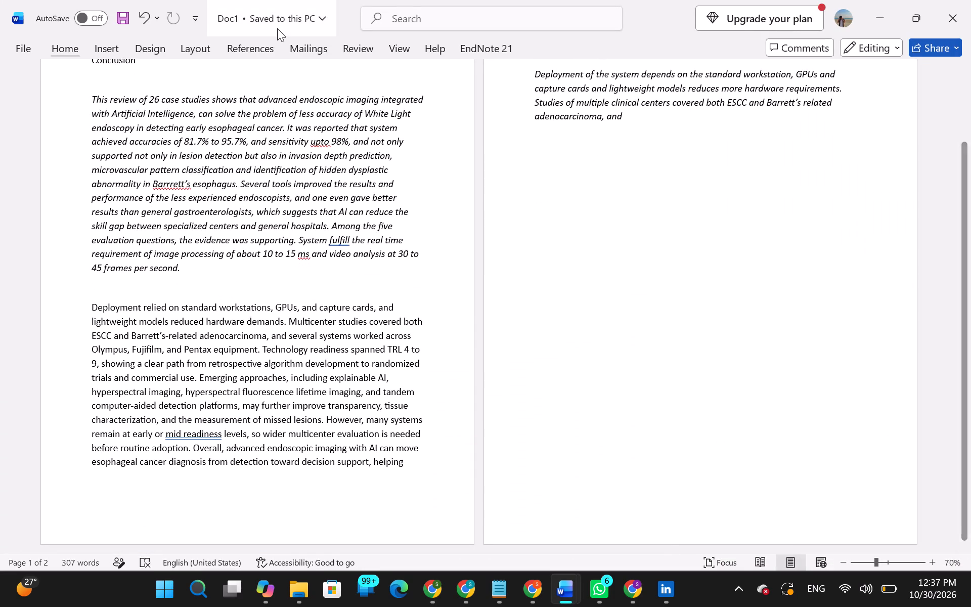
left_click(120, 19)
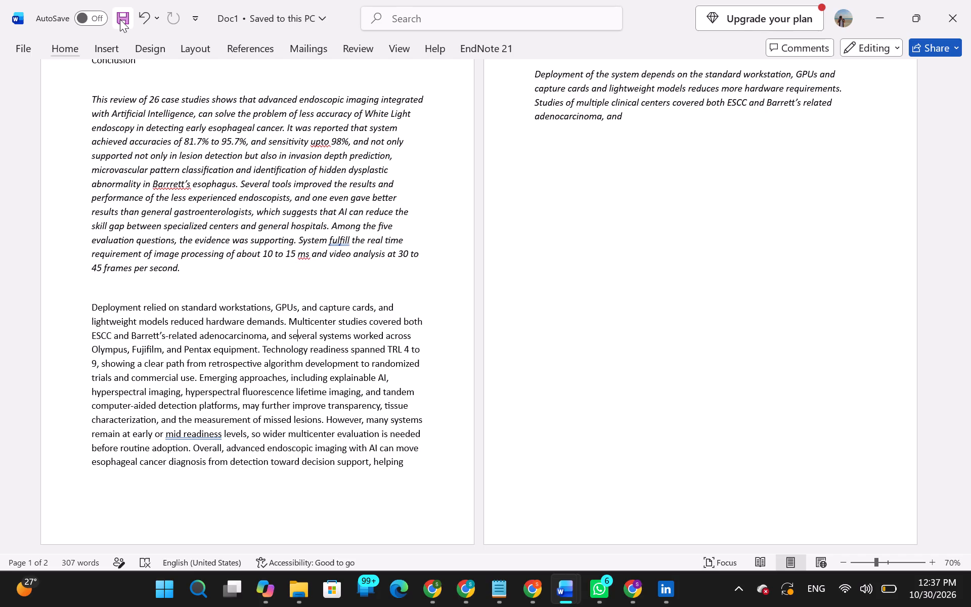
left_click(120, 19)
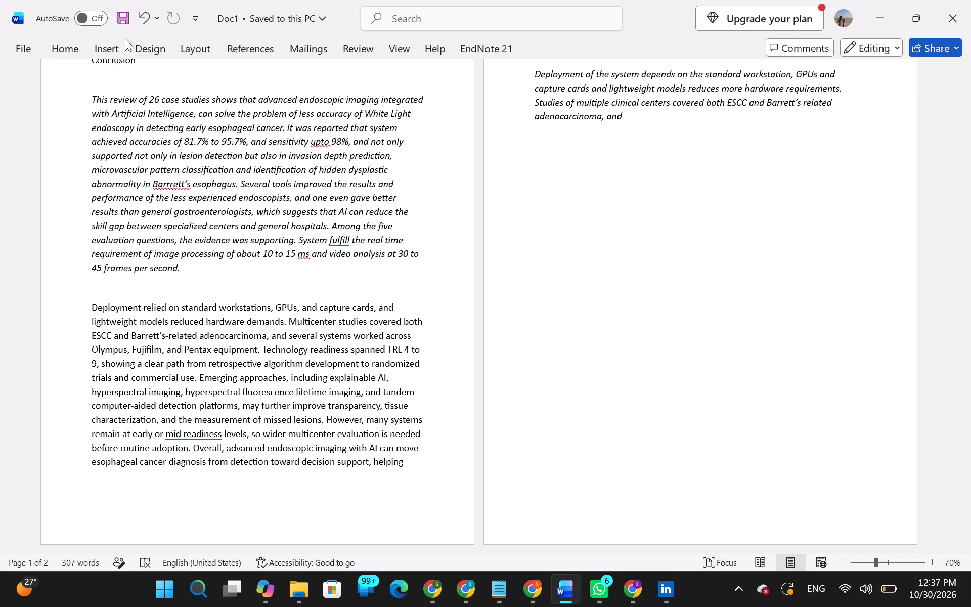
left_click(123, 26)
Save the document under the new name conclusion in the Journal paper Esophageal cancer folder, as a Word Document.
left_click(41, 45)
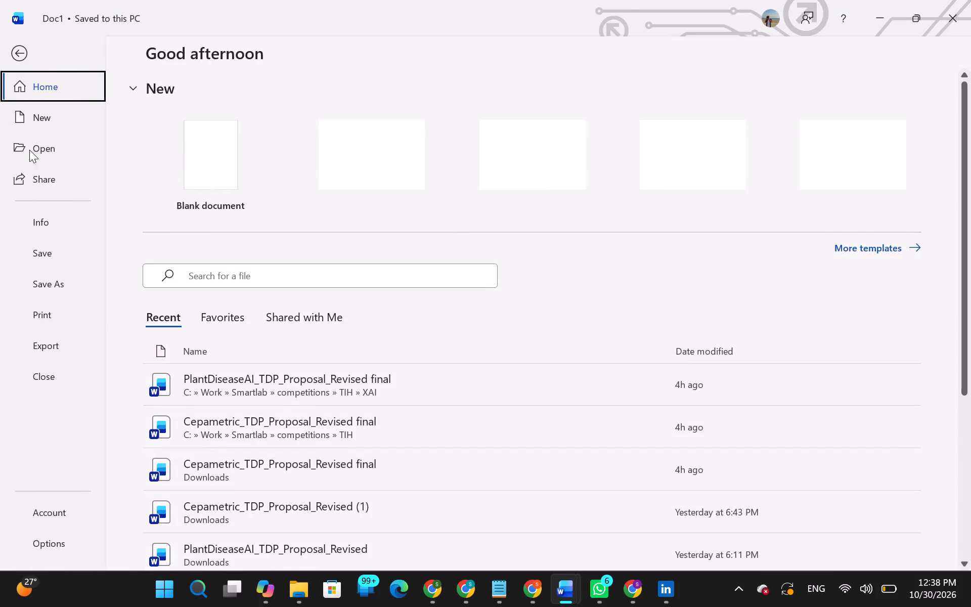
left_click(35, 281)
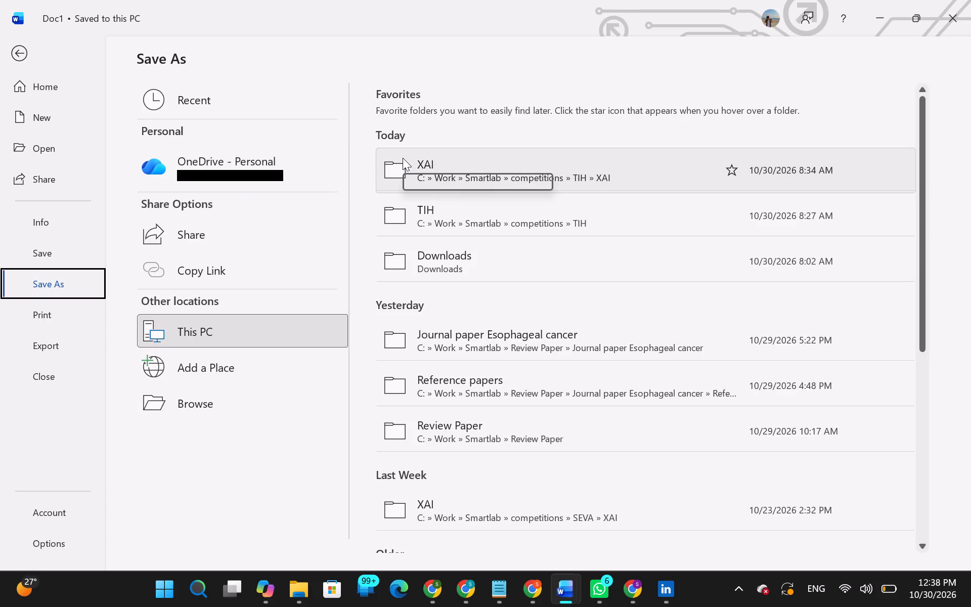
left_click(513, 355)
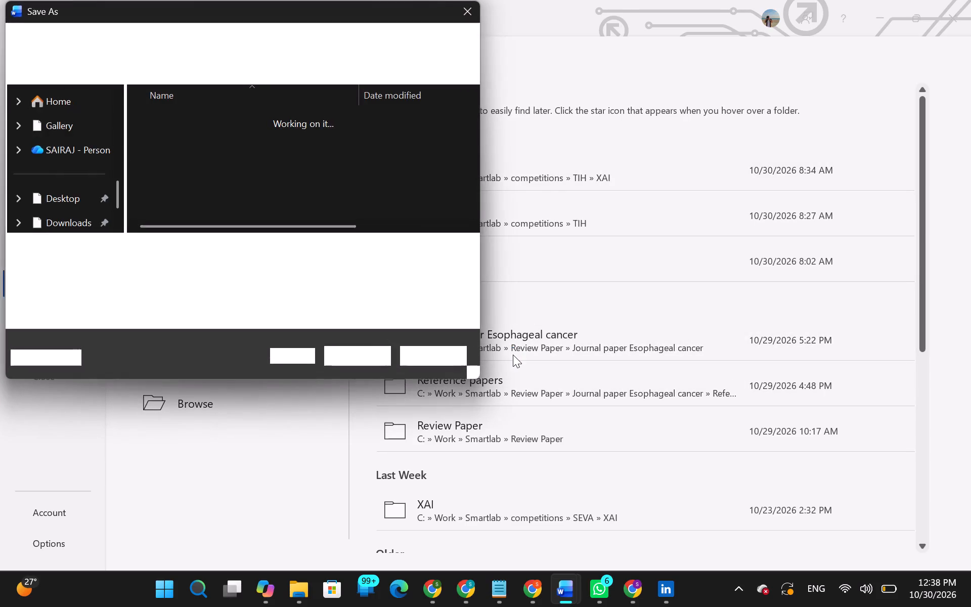
type("co")
type("nclusio")
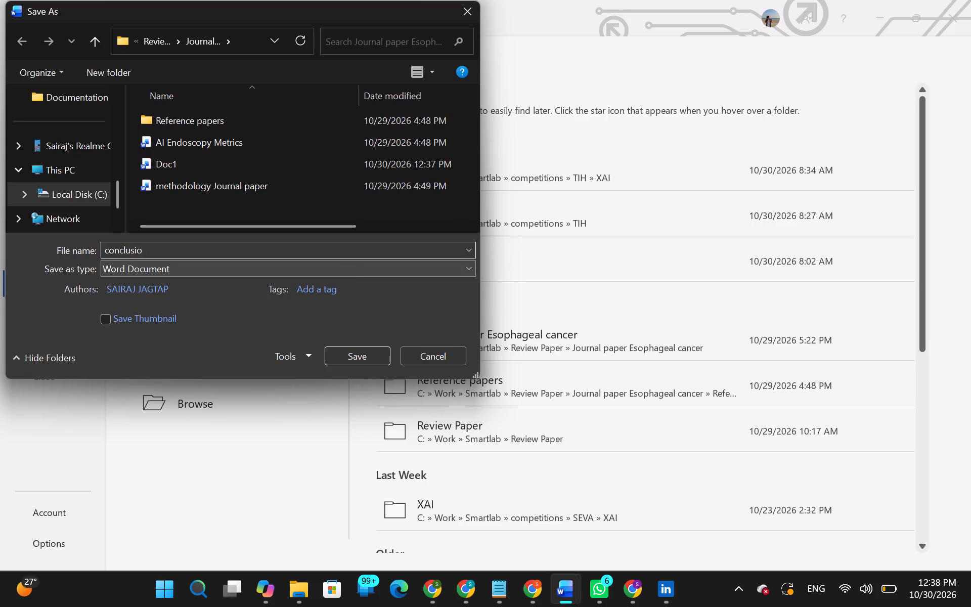
key("n")
left_click(366, 345)
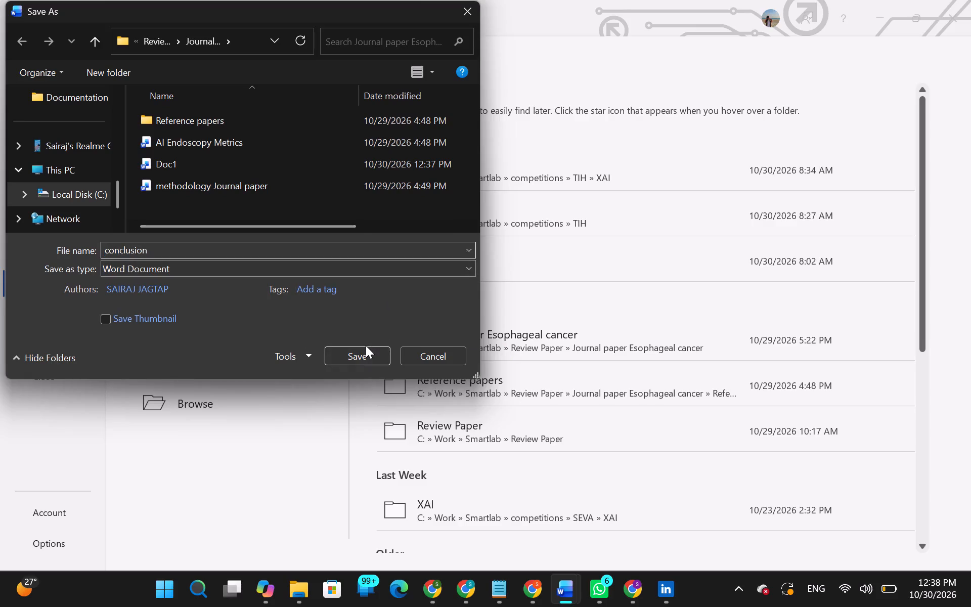
left_click(366, 350)
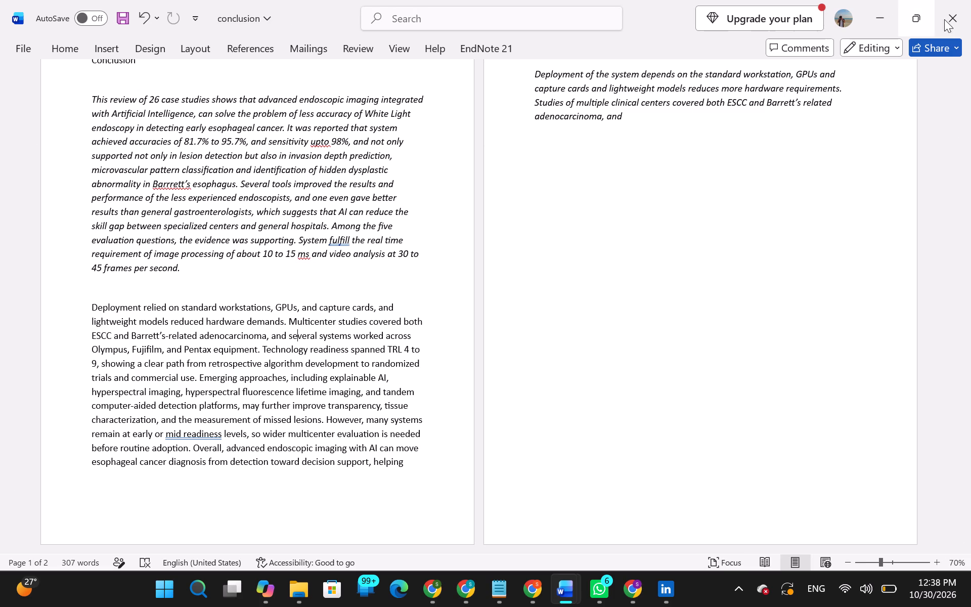
Look over the conclusion document's text and close the document.
scroll(845, 102, "up", 3)
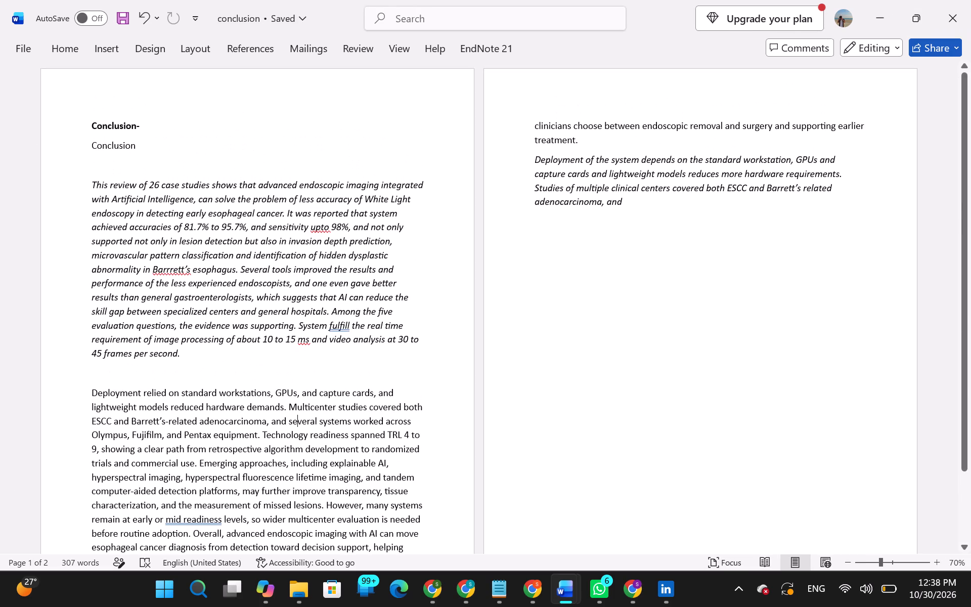
scroll(696, 240, "down", 2)
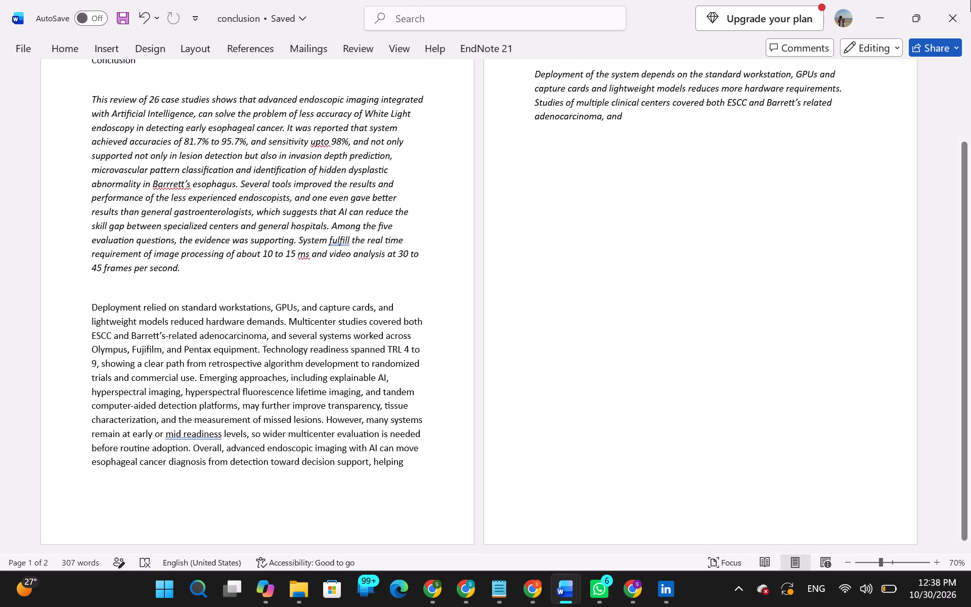
scroll(796, 219, "up", 1)
scroll(796, 219, "down", 1)
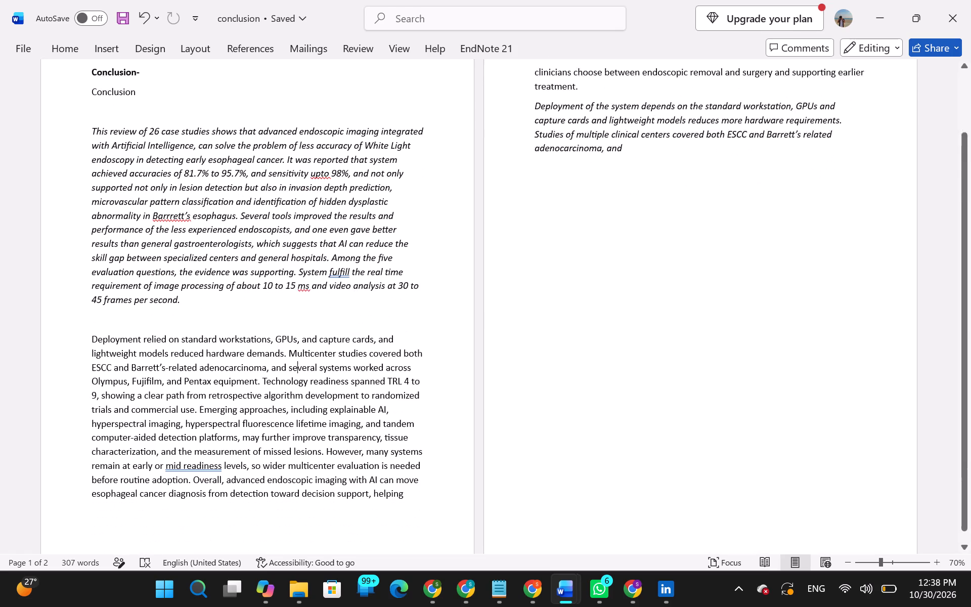
scroll(796, 219, "down", 1)
left_click(962, 10)
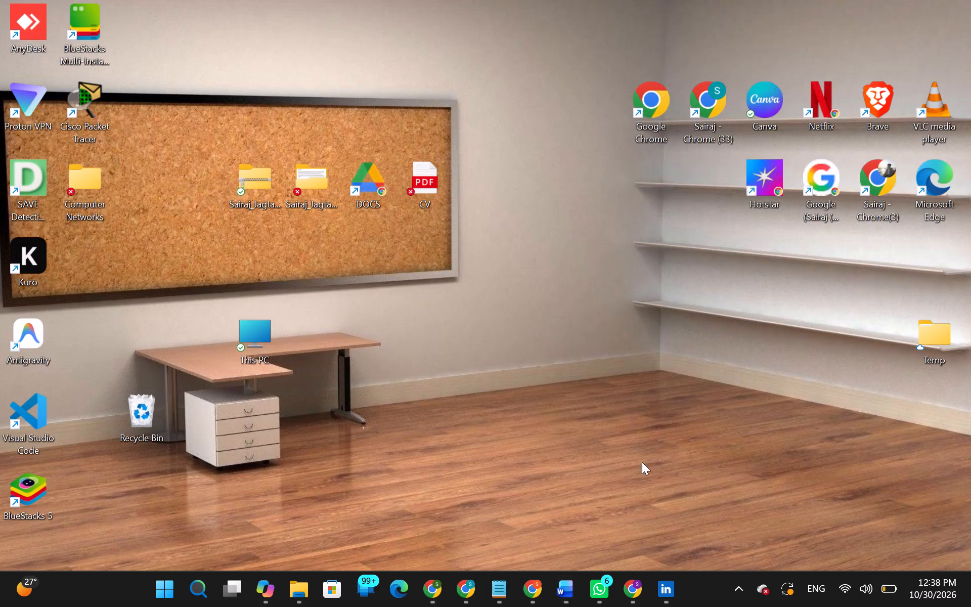
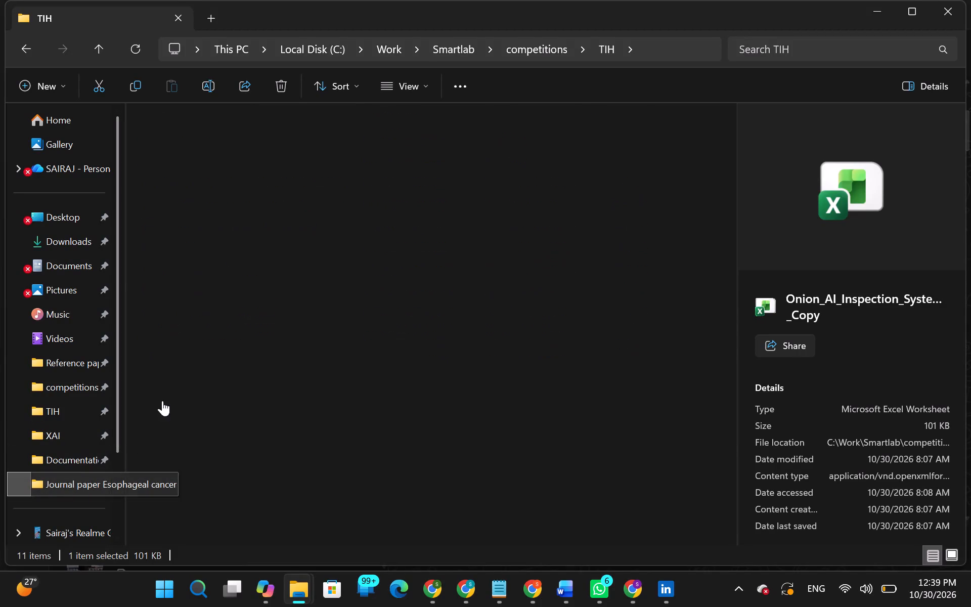
Copy the conclusion Word document from the Journal paper Esophageal cancer folder.
left_click(201, 181)
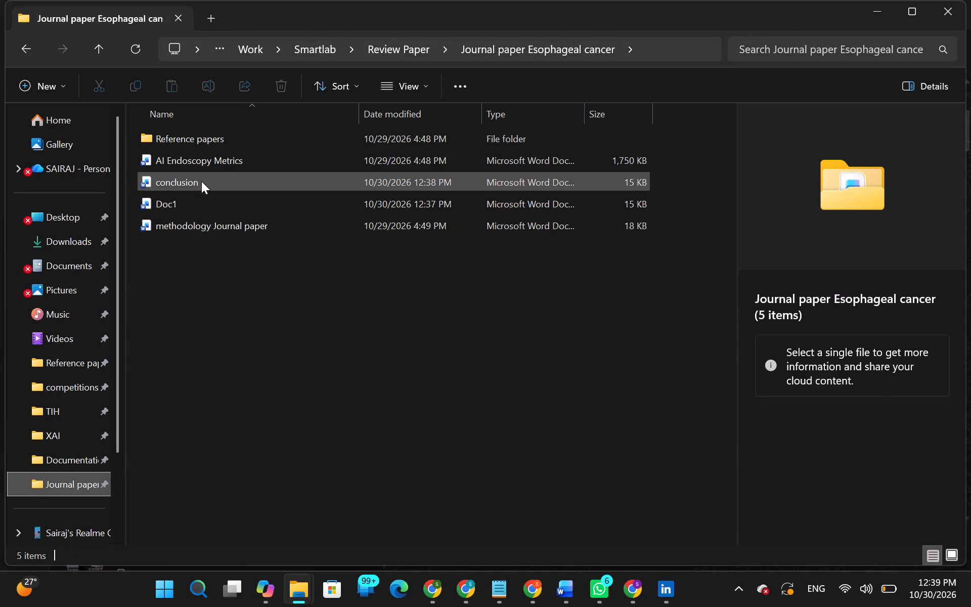
key("ctrl+c")
key("ctrl+c")
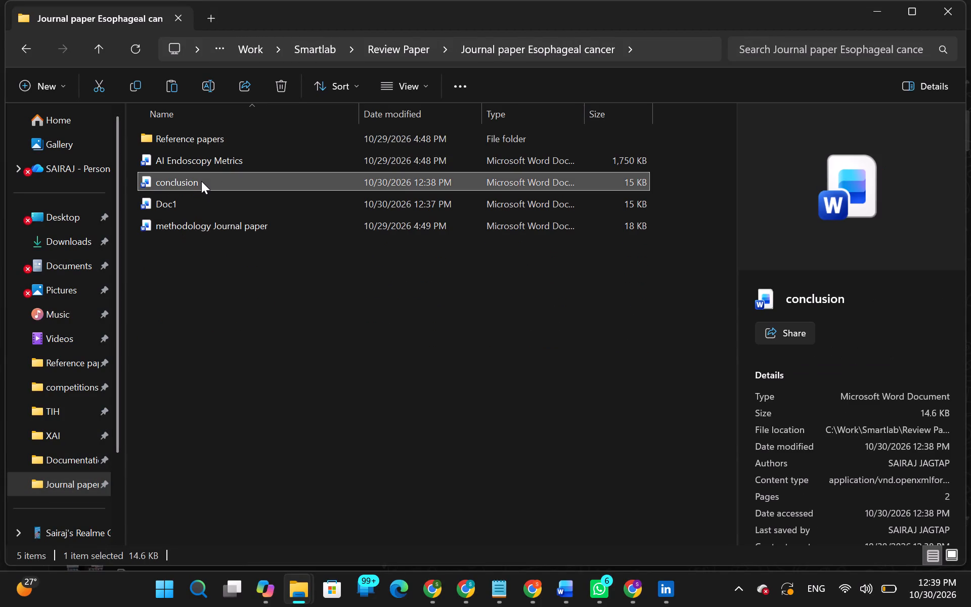
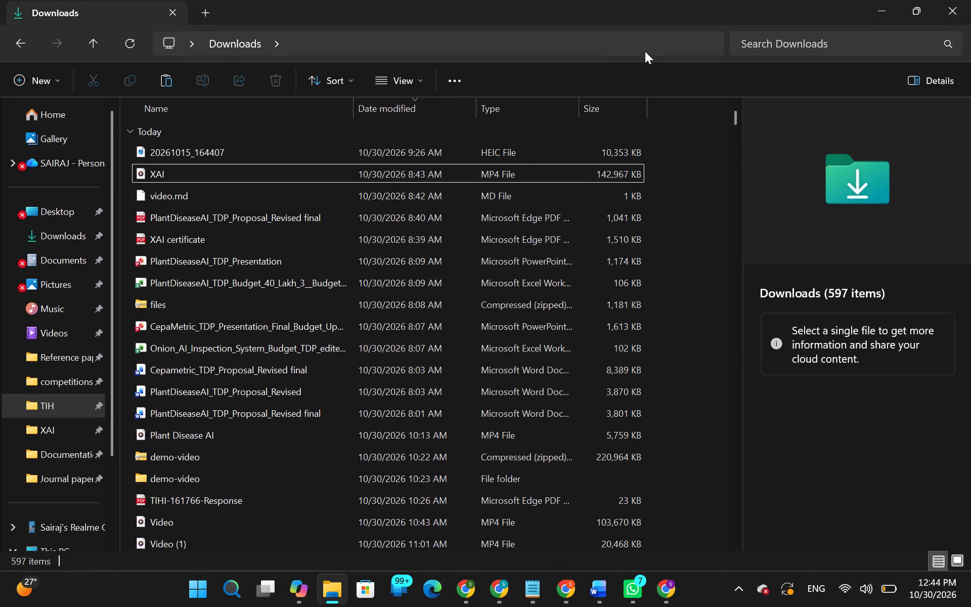
Open the Doc1 document from the Journal paper Esophageal cancer folder to view it, and close it again.
left_click(64, 479)
double_click(244, 205)
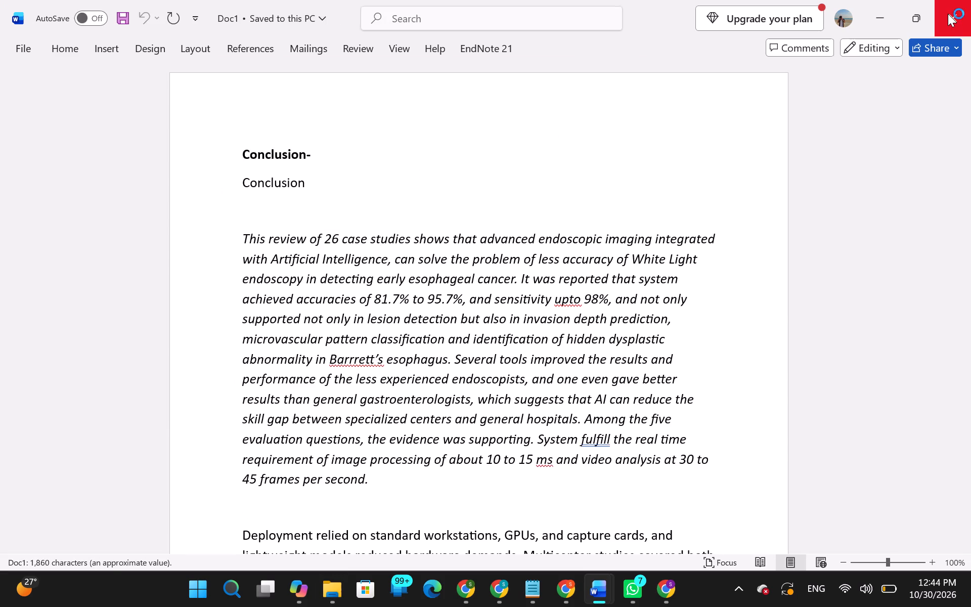
left_click(948, 16)
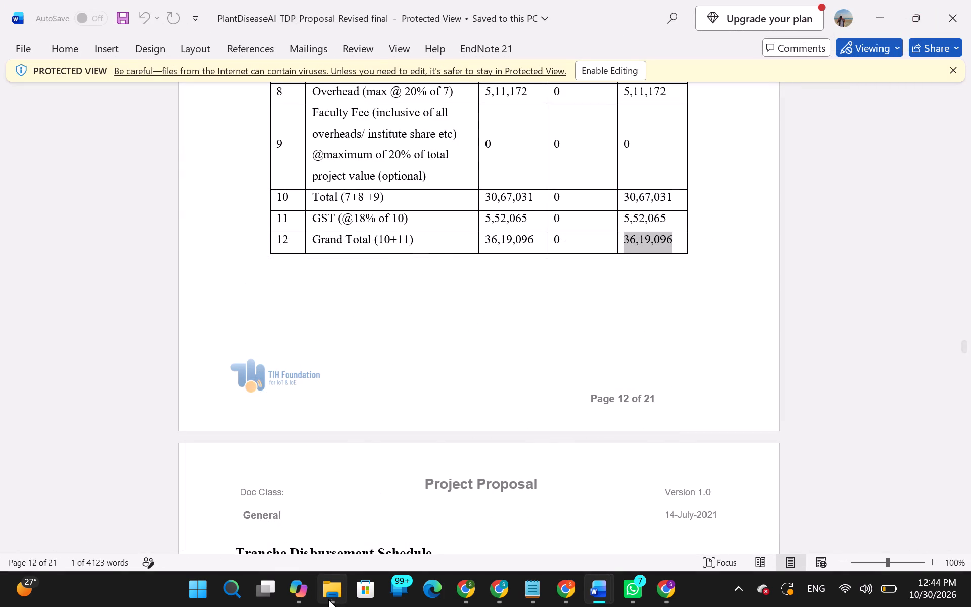
Open the conclusion document from the Journal paper Esophageal cancer folder and copy its entire text.
left_click(328, 602)
double_click(231, 179)
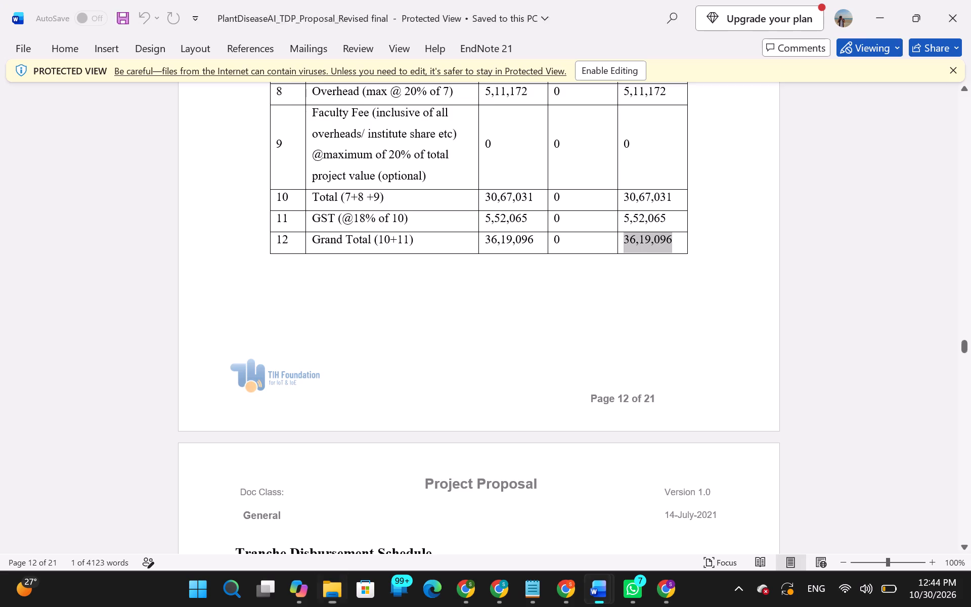
left_click(329, 302)
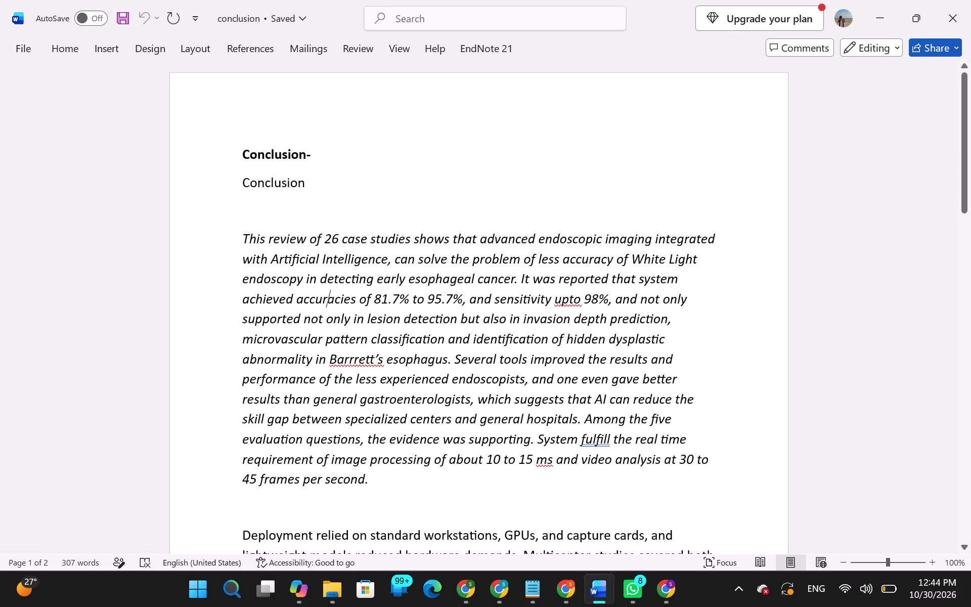
key("ctrl+a")
key("ctrl+c")
key("ctrl+c")
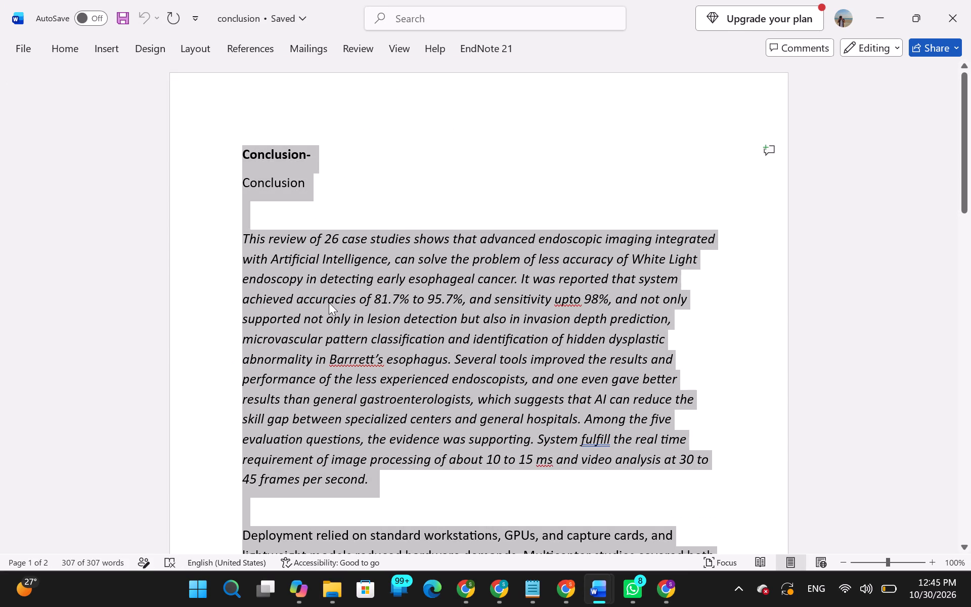
key("ctrl+c")
key("ctrl+c")
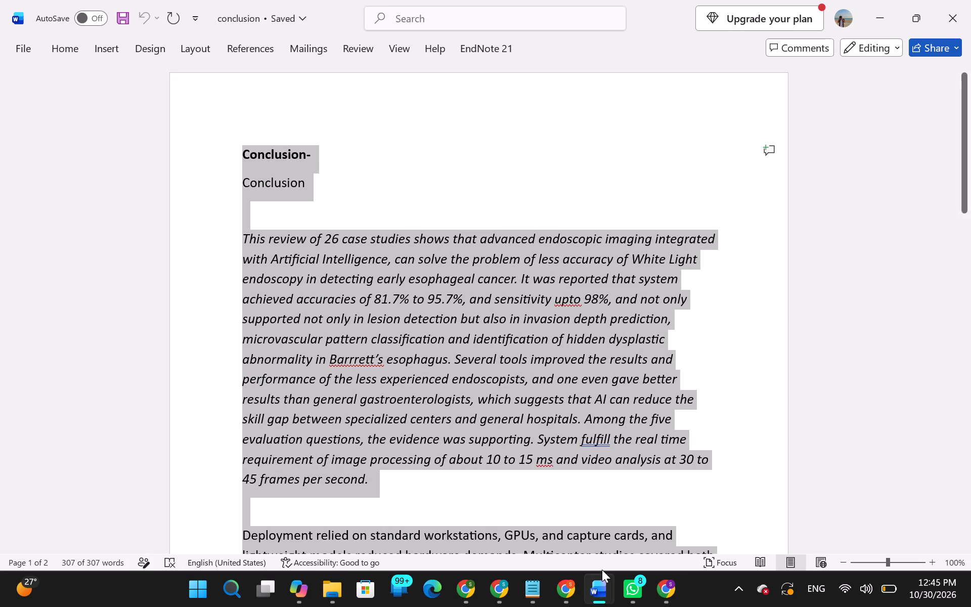